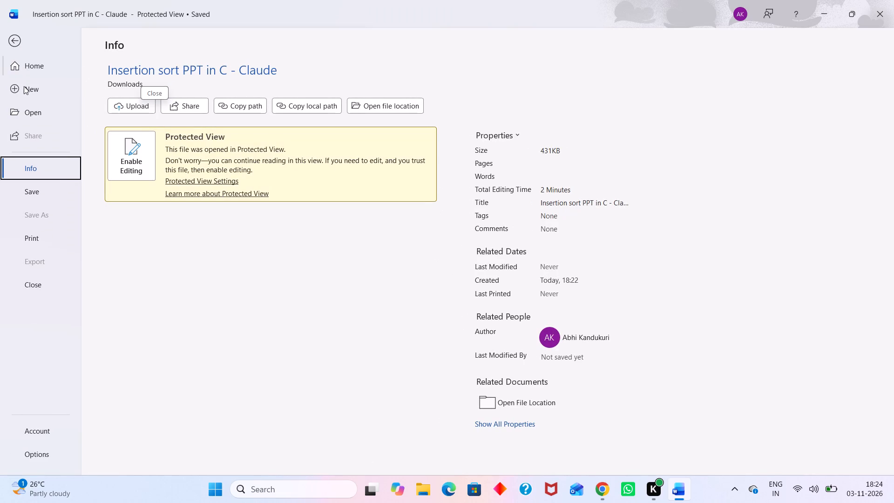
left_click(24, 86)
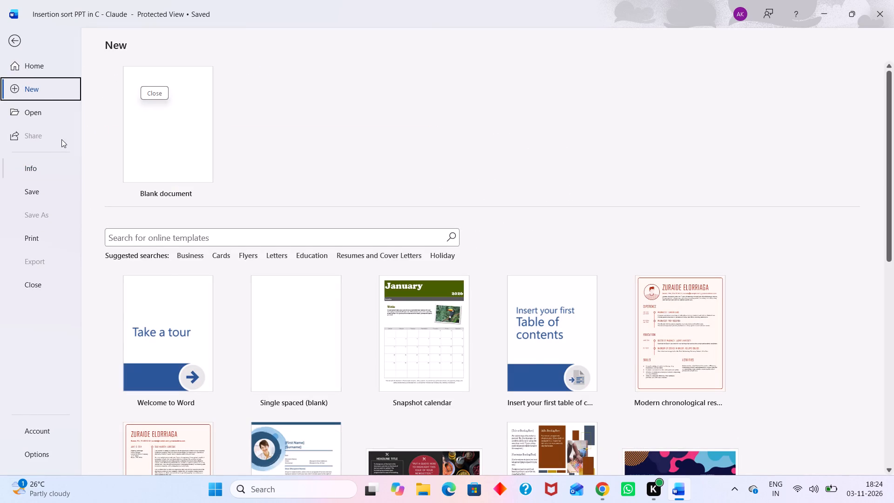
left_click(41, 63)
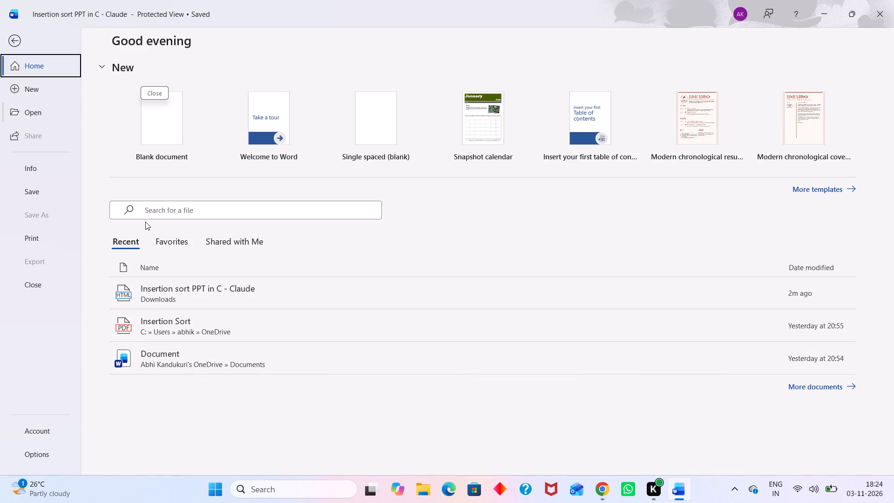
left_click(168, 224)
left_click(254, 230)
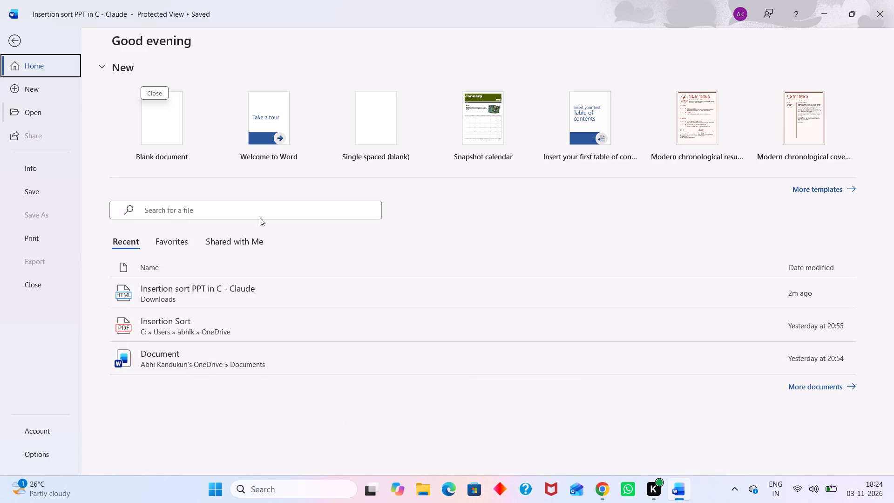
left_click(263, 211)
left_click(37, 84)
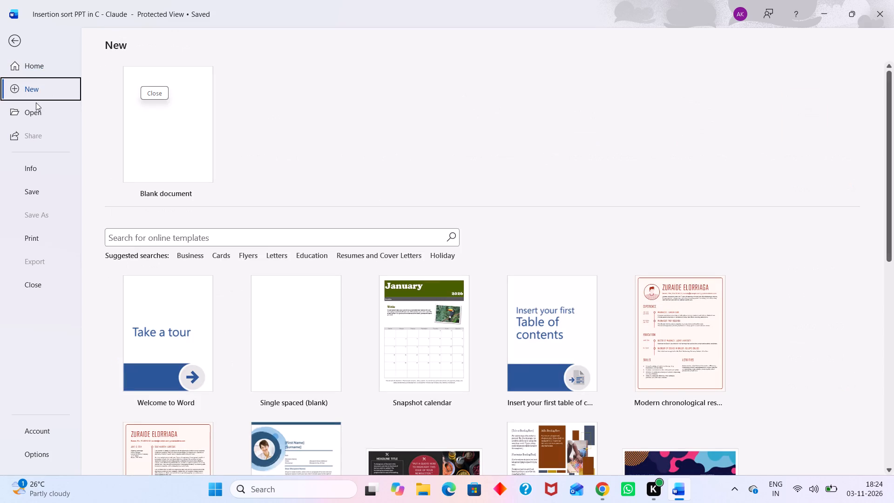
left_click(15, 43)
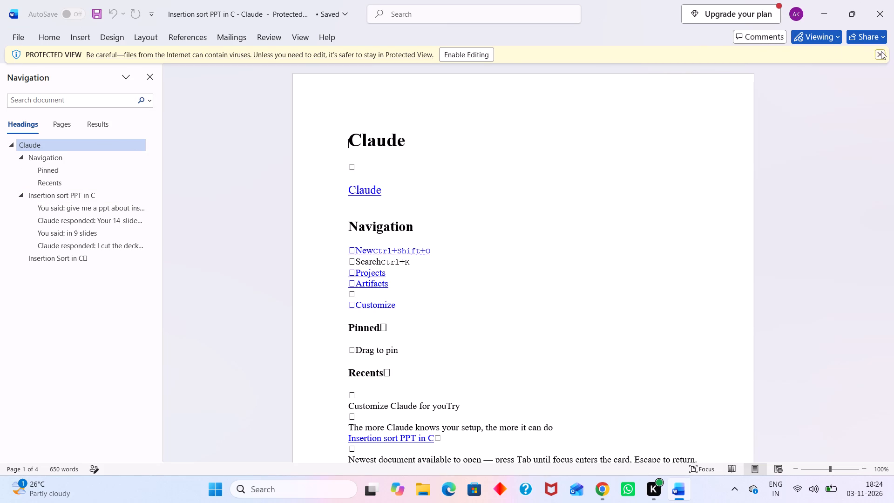
Enable editing of the "Insertion sort PPT in C - Claude" document and accept Word as the default web page editor.
left_click(455, 54)
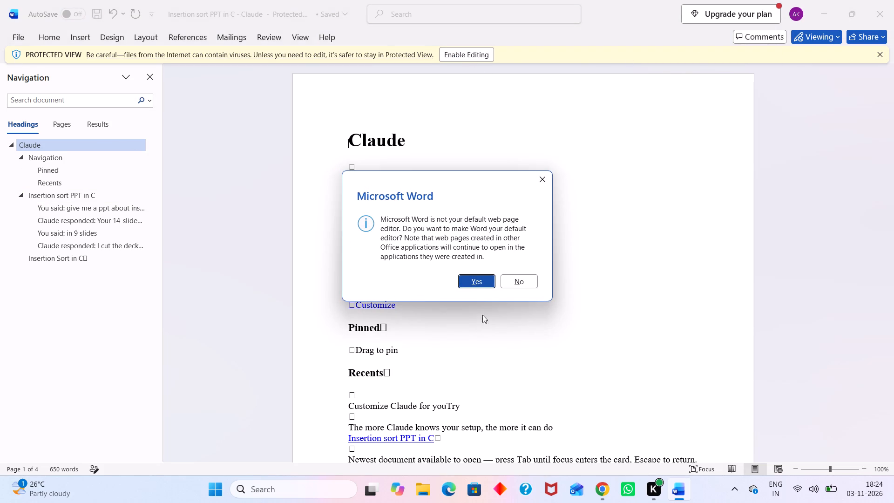
left_click(482, 283)
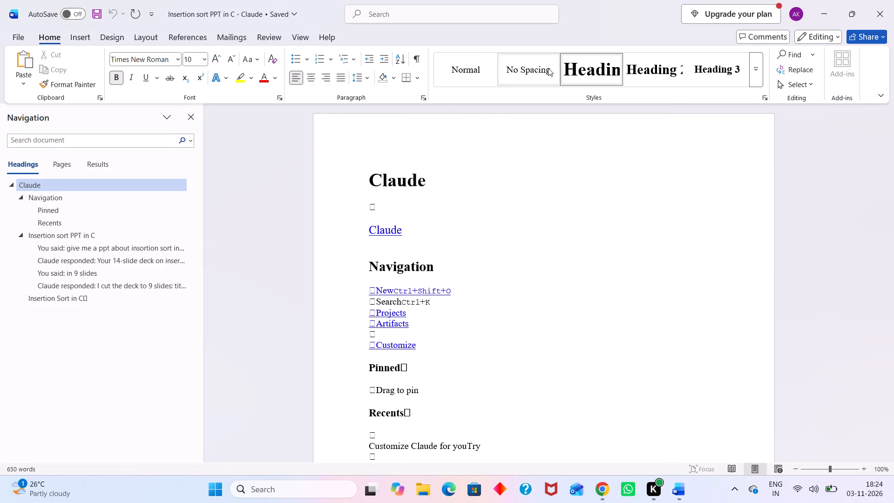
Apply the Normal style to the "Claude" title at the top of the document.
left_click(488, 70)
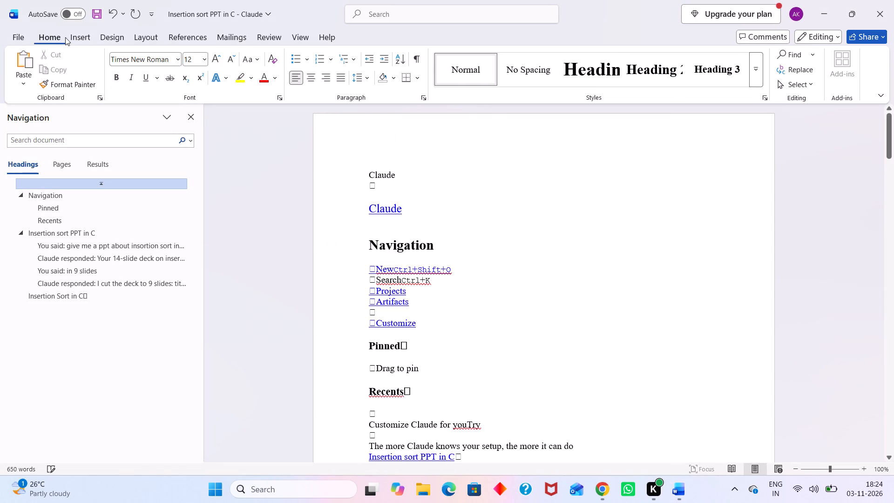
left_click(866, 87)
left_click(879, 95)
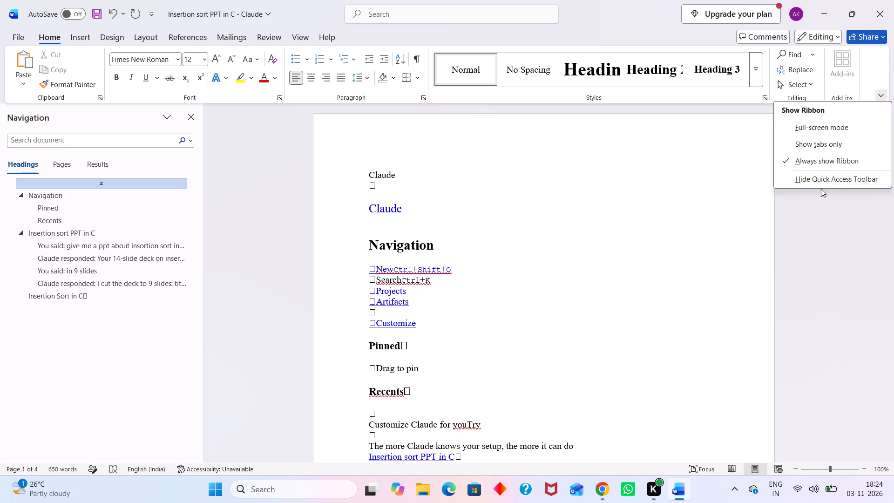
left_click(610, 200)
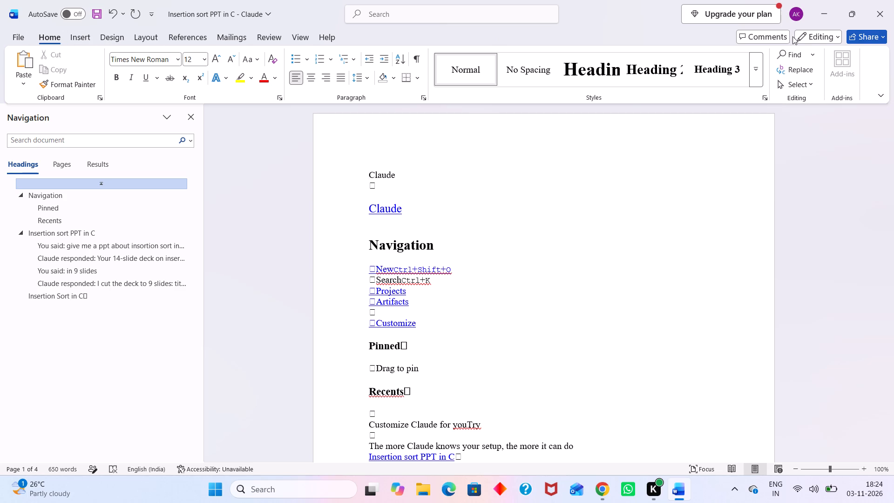
Close the "Insertion sort PPT in C - Claude" document without saving its changes.
left_click(881, 12)
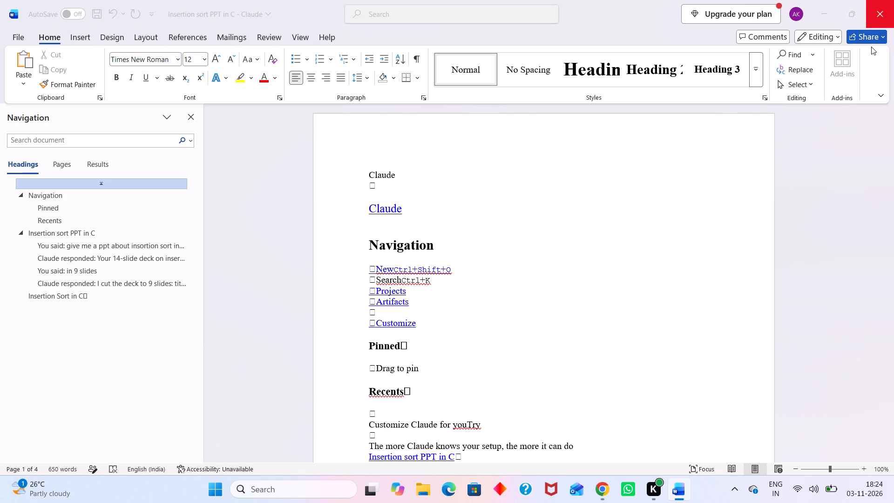
left_click(488, 318)
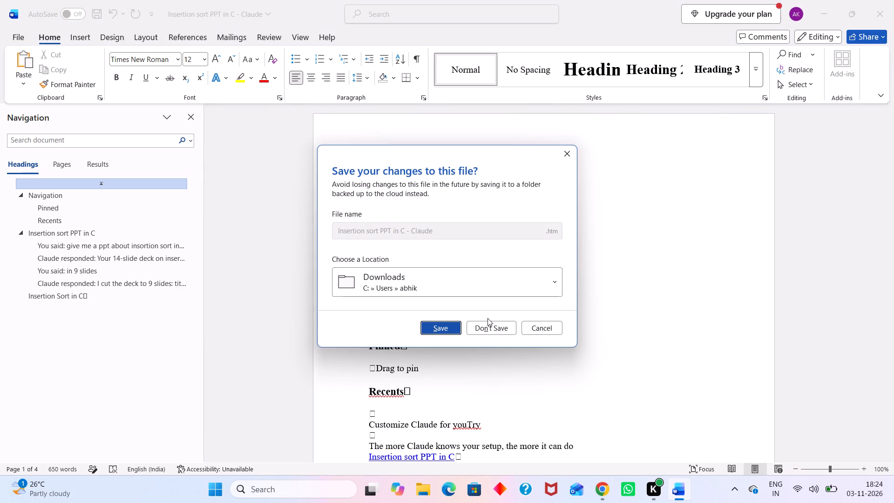
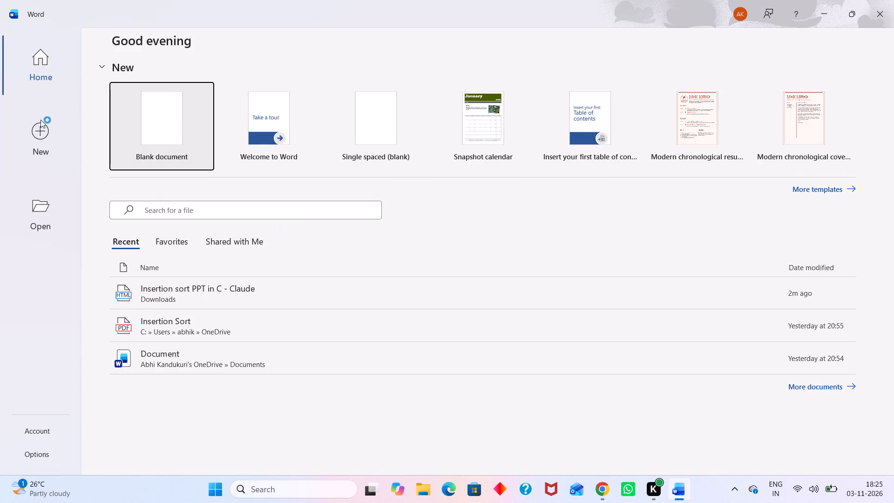
Open the recent "Insertion Sort in C" PDF from Downloads in Word and accept its conversion to an editable document.
left_click_drag(40, 123, 39, 128)
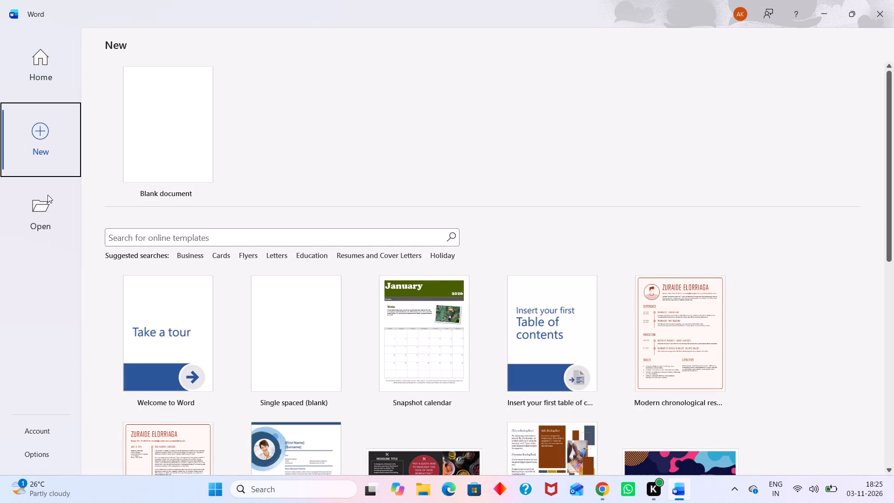
left_click(34, 200)
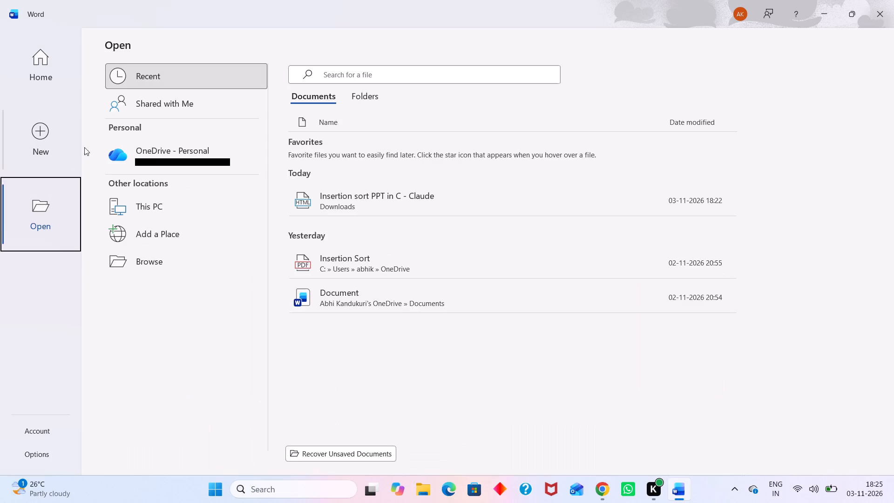
left_click(329, 102)
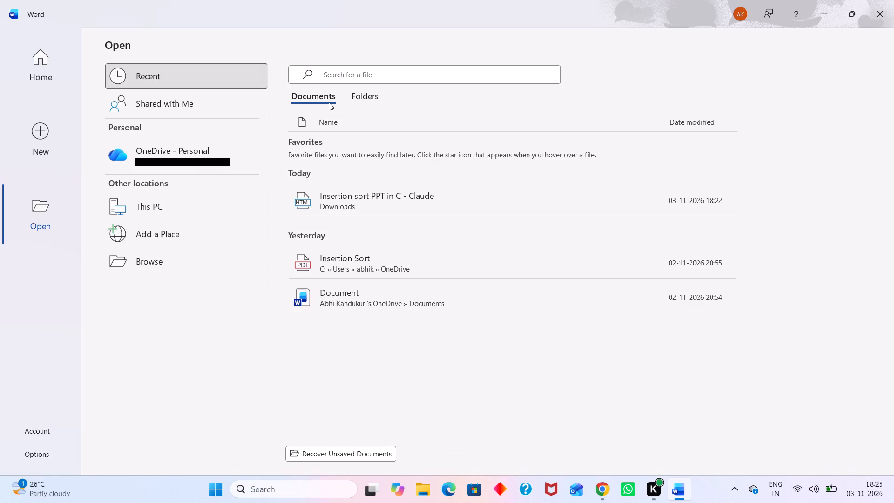
left_click(329, 102)
scroll(333, 58, "up", 3)
left_click(265, 200)
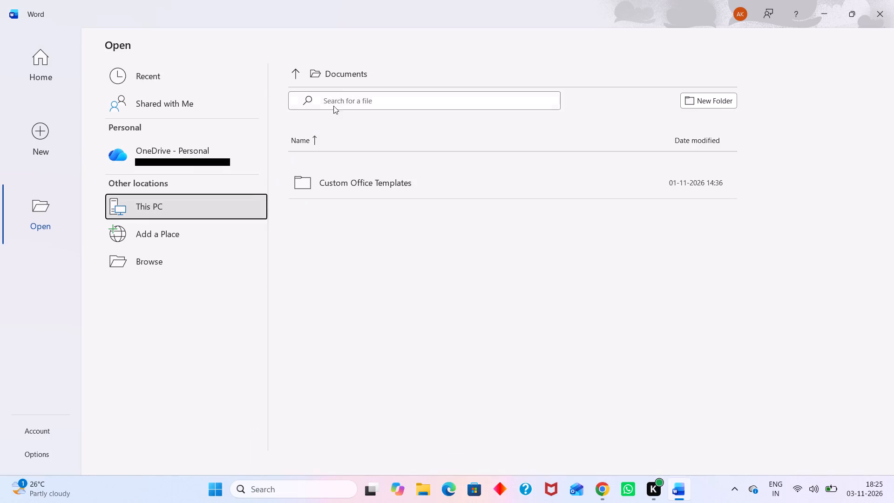
left_click(345, 71)
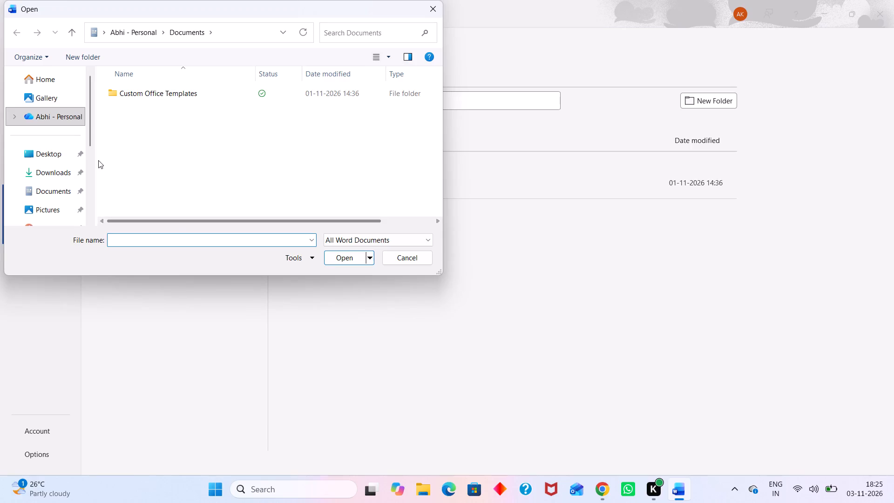
left_click(54, 83)
scroll(182, 189, "down", 2)
left_click(185, 166)
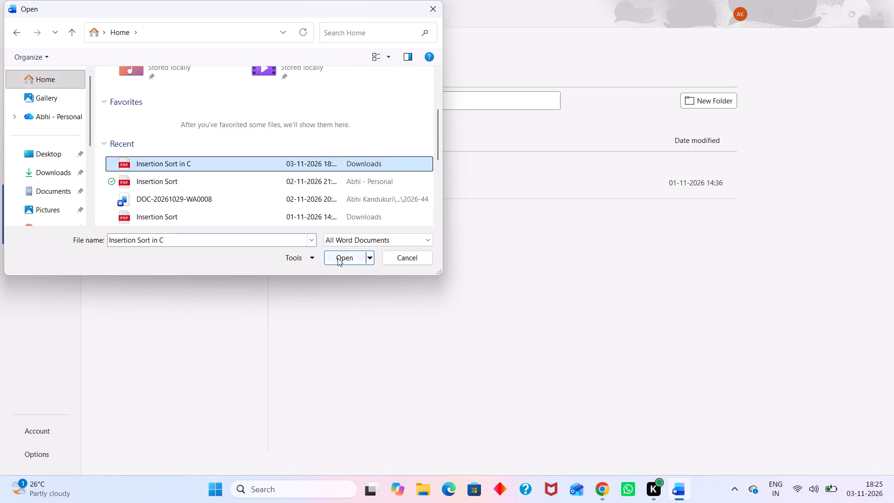
left_click(338, 258)
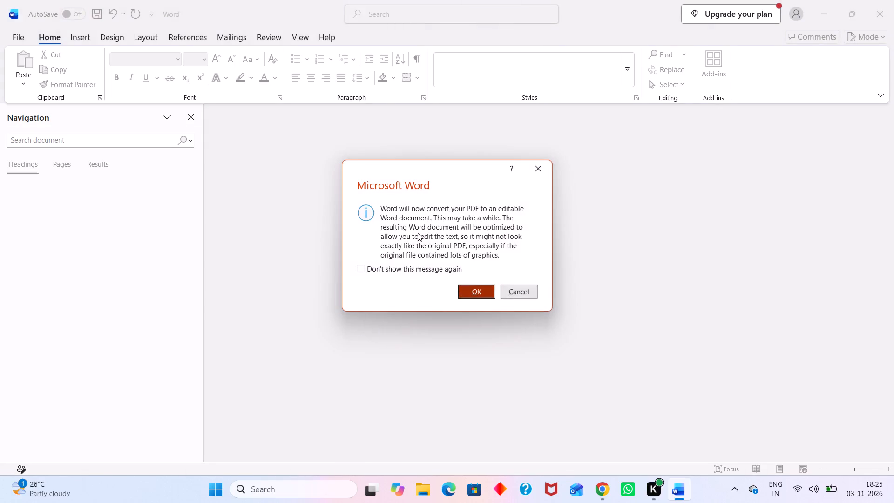
left_click(476, 292)
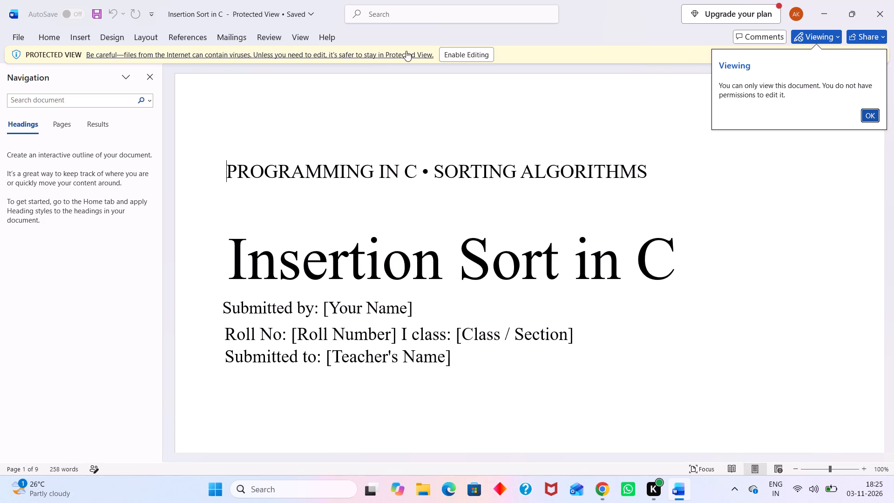
Enable editing of the protected "Insertion Sort in C" document and accept the PDF conversion again.
left_click(469, 56)
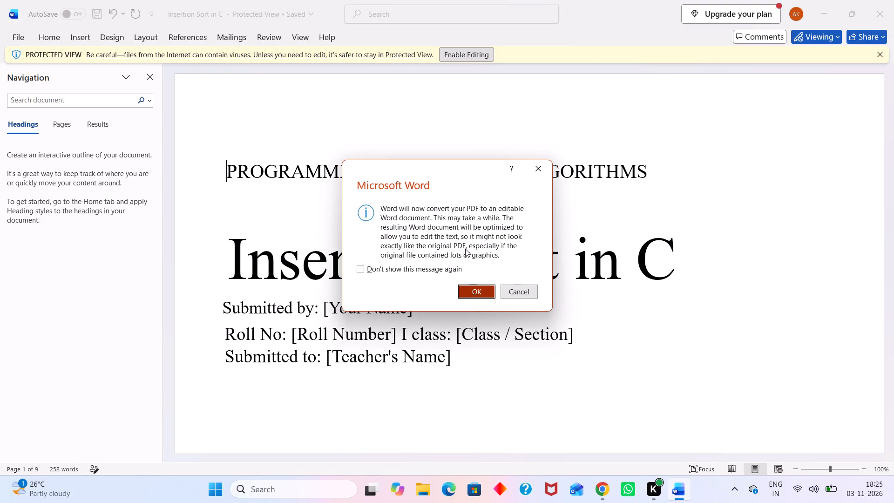
left_click(475, 292)
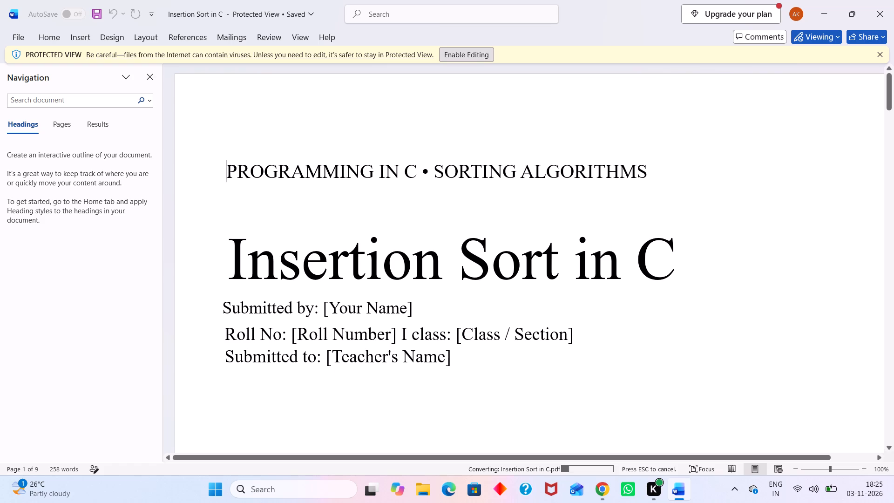
left_click(474, 54)
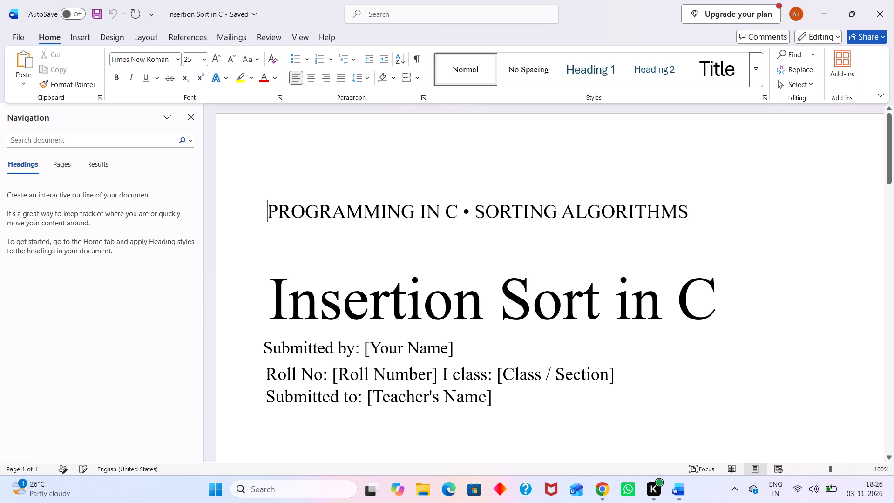
Replace the "Your Name" placeholder in the Submitted by line with the student's name, keeping the brackets.
left_click(448, 347)
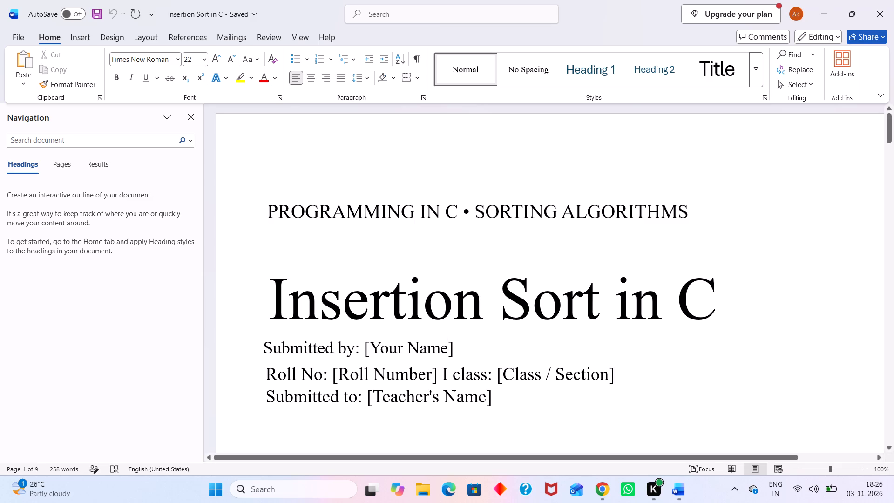
key("BackSpace")
key("BackSpace")
key("BackSpace")
key("BackSpace")
key("BackSpace")
key("BackSpace")
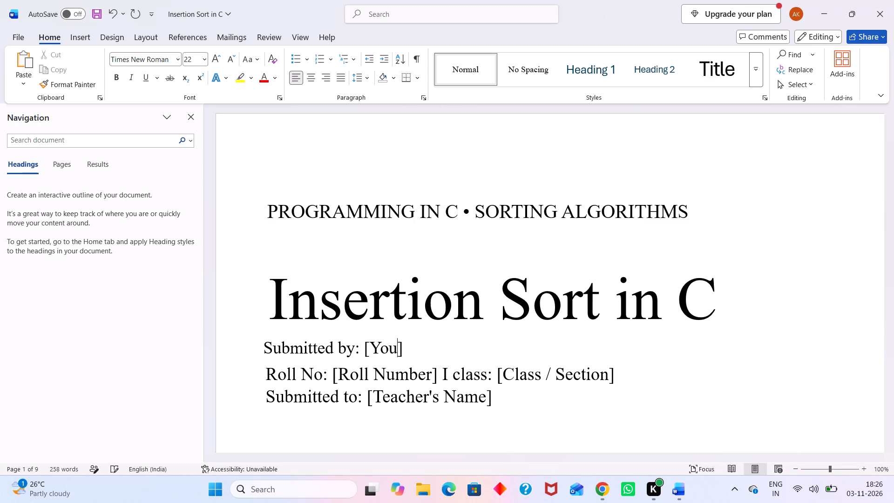
key("BackSpace")
key("BackSpace")
key("BackSpace")
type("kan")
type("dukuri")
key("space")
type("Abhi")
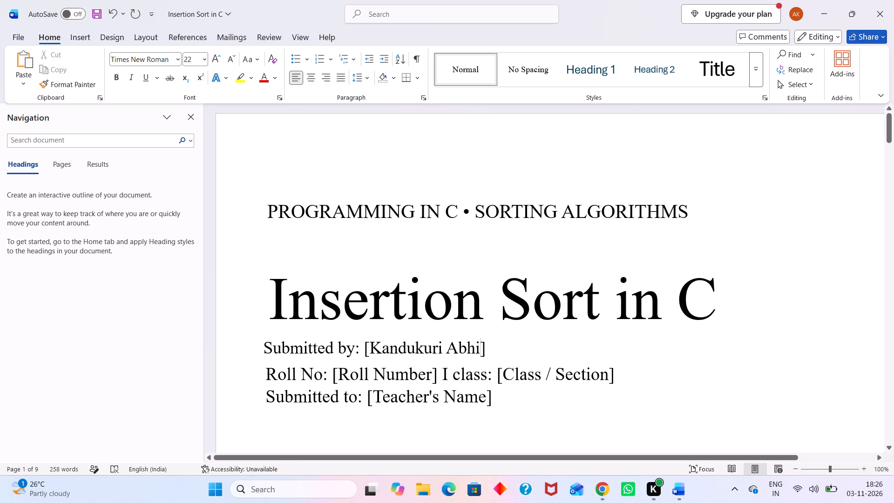
Replace the "Roll Number" placeholder on the title page with the student's roll number, keeping the brackets.
left_click(434, 375)
key("BackSpace")
key("BackSpace")
key("BackSpace")
key("BackSpace")
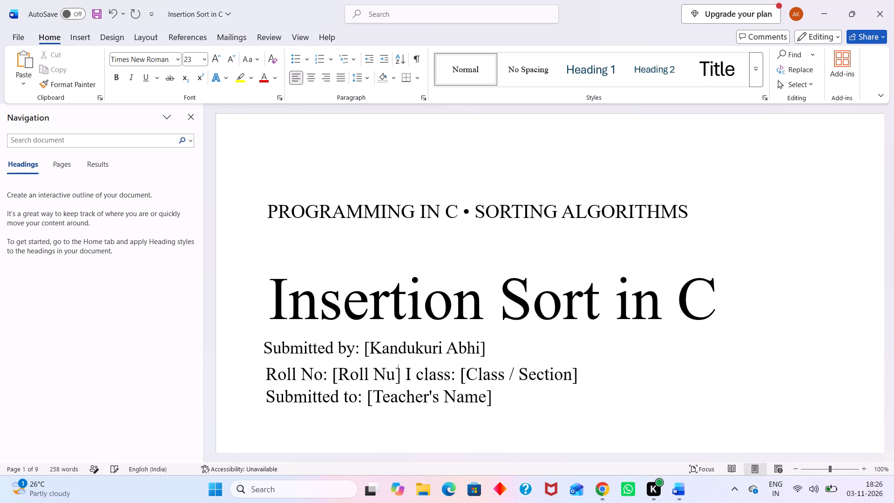
key("BackSpace")
key("BackSpace")
key("BackSpace")
key("BackSpace")
key("BackSpace")
key("BackSpace")
key("BackSpace")
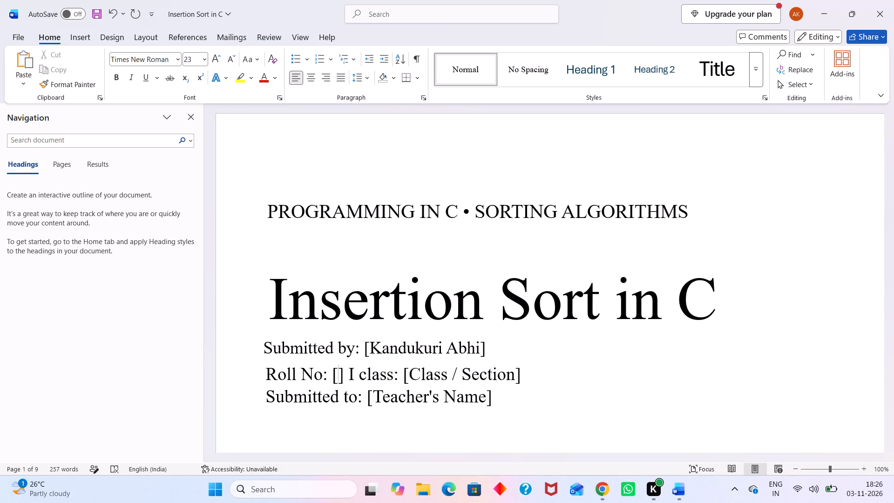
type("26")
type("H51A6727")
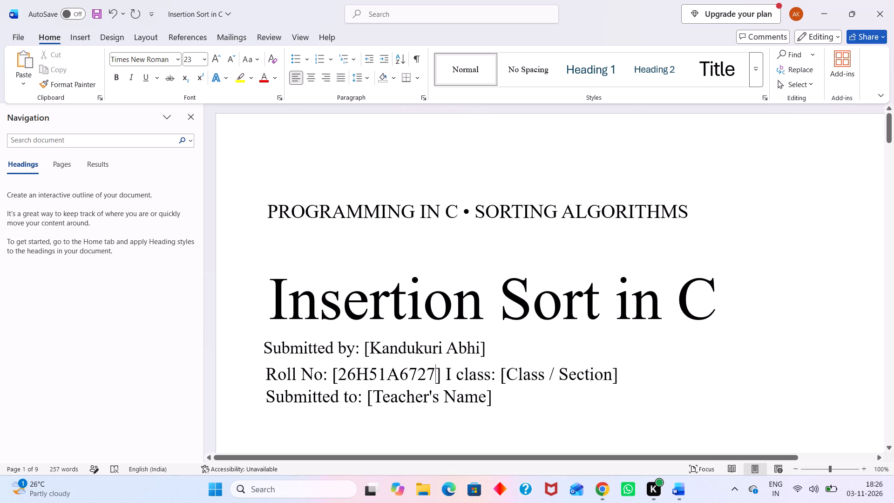
Replace the "Class / Section" placeholder on the title page with CSD-A inside the brackets.
left_click(610, 377)
key("BackSpace")
key("BackSpace")
key("BackSpace")
key("BackSpace")
key("BackSpace")
key("BackSpace")
key("BackSpace")
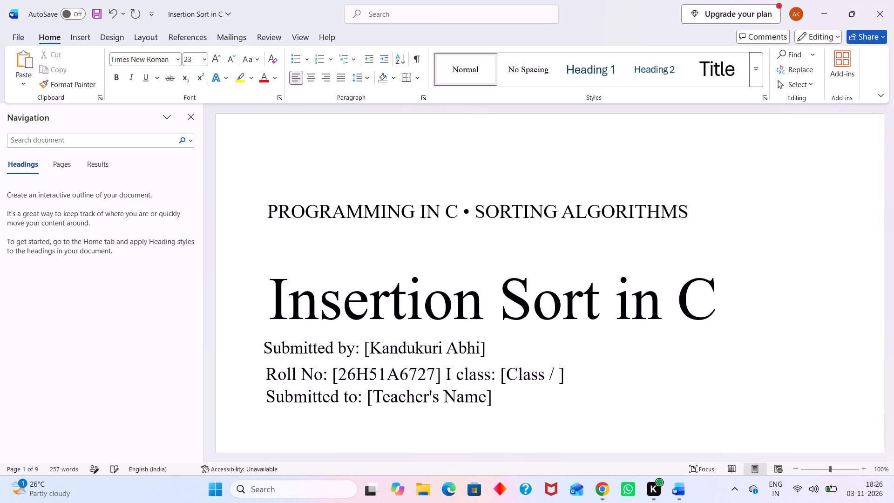
key("BackSpace")
key("BackSpace")
key("BackSpace")
key("BackSpace")
key("BackSpace")
key("BackSpace")
key("BackSpace")
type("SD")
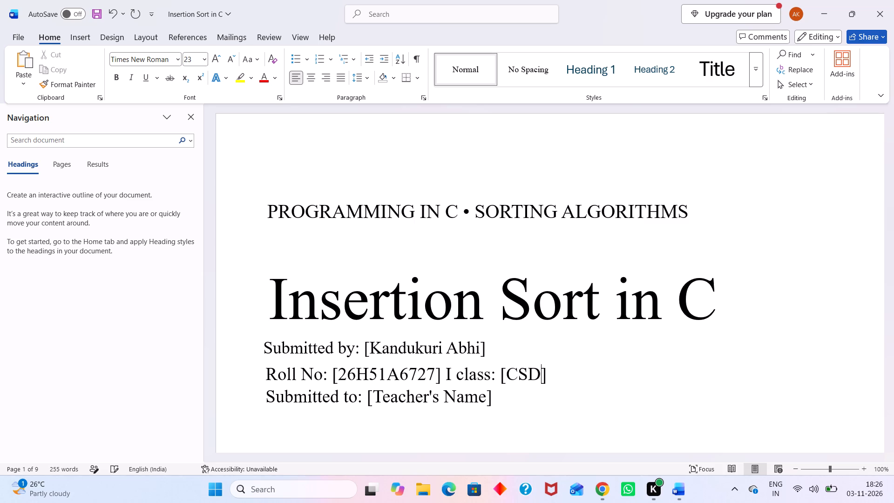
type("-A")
Replace the "Teacher's Name" placeholder in the Submitted to line with the teacher's name, keeping the brackets.
left_click(484, 398)
key("BackSpace")
key("BackSpace")
key("BackSpace")
key("BackSpace")
key("BackSpace")
key("BackSpace")
key("BackSpace")
key("BackSpace")
key("BackSpace")
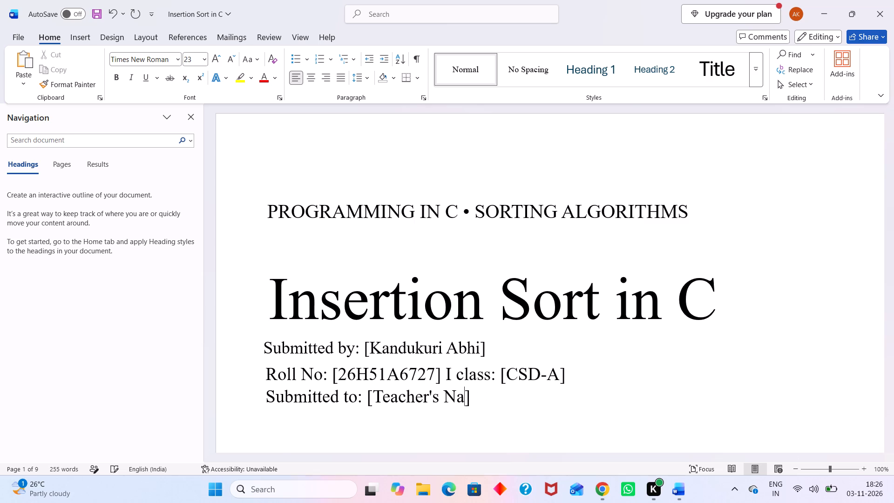
key("BackSpace")
key("BackSpace")
key("BackSpace")
key("BackSpace")
key("BackSpace")
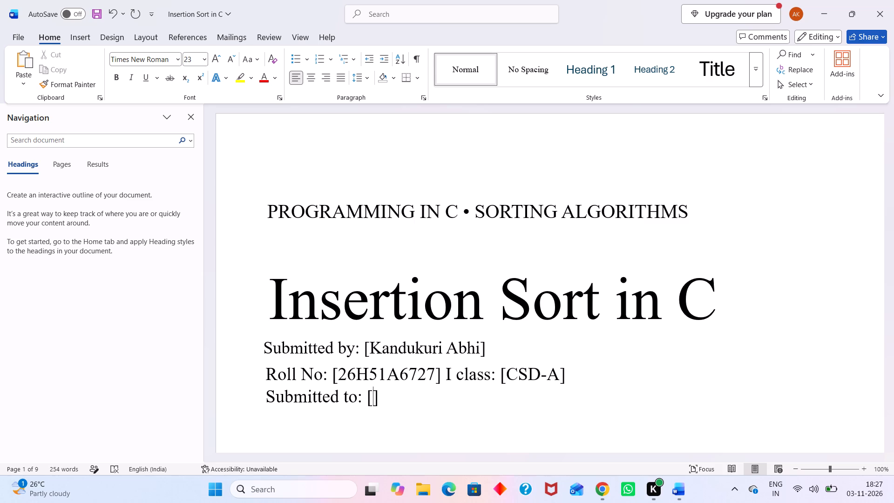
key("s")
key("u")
key("BackSpace")
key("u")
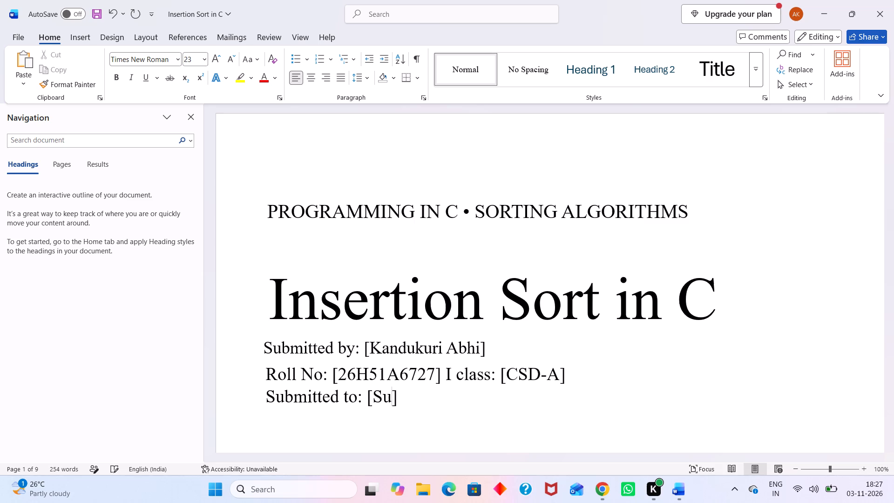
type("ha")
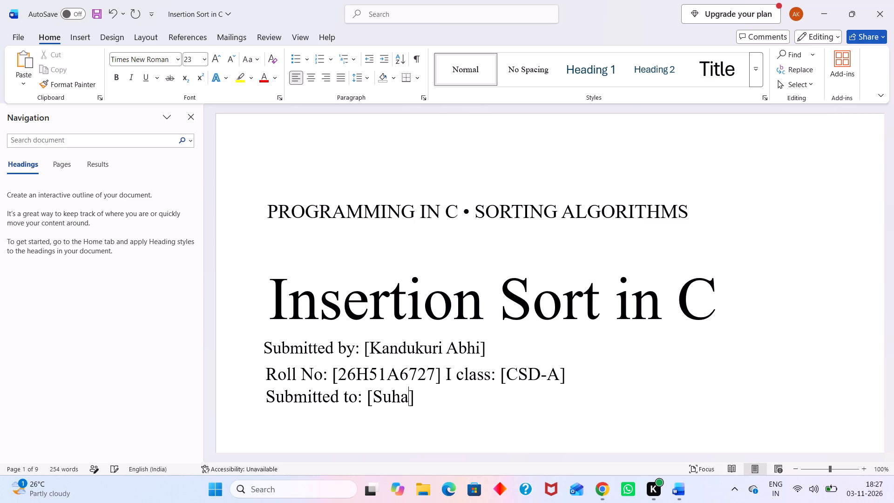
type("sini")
Insert the capital initial R and a space before the teacher's name in the Submitted to line.
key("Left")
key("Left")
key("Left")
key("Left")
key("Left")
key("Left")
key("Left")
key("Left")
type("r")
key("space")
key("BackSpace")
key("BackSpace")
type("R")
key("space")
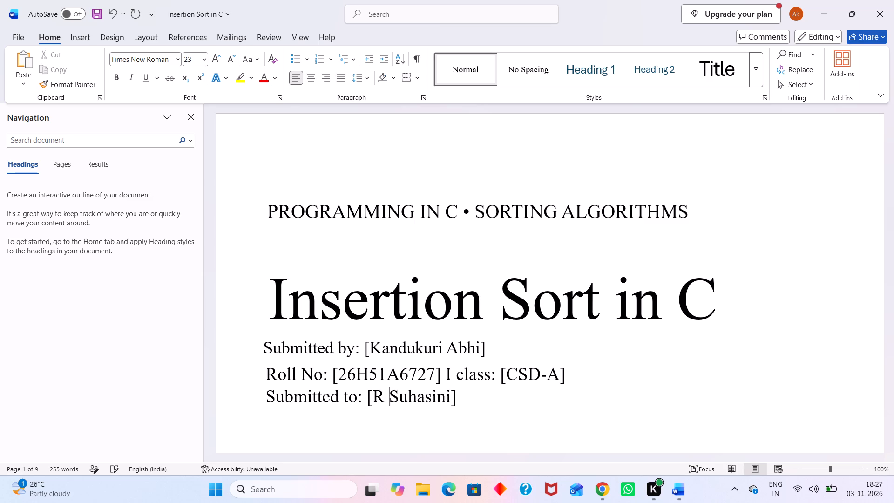
scroll(493, 396, "down", 4)
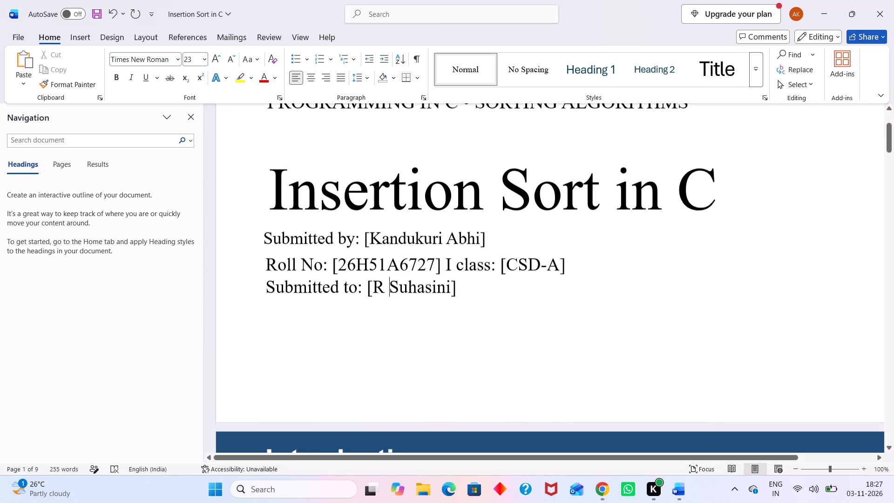
Look through the pages from the title page to the Algorithm (Steps) and Dry Run Example headings.
scroll(506, 421, "down", 4)
scroll(435, 343, "down", 11)
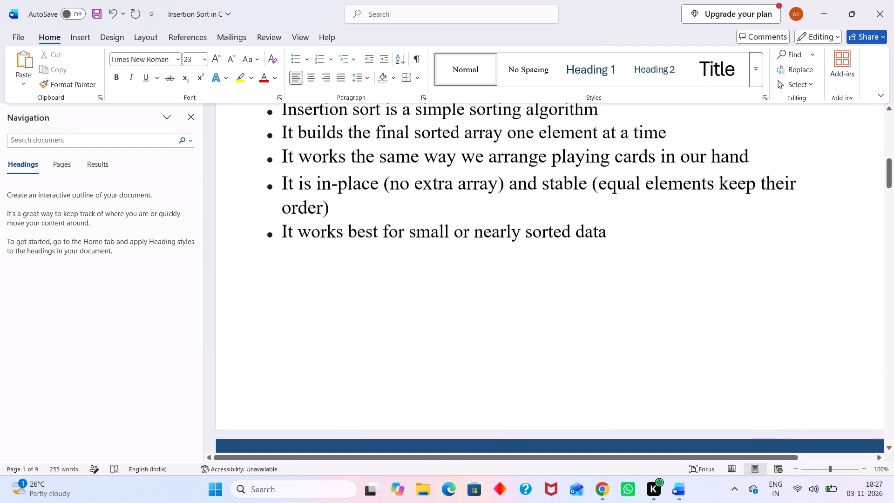
scroll(430, 316, "up", 4)
scroll(430, 316, "down", 7)
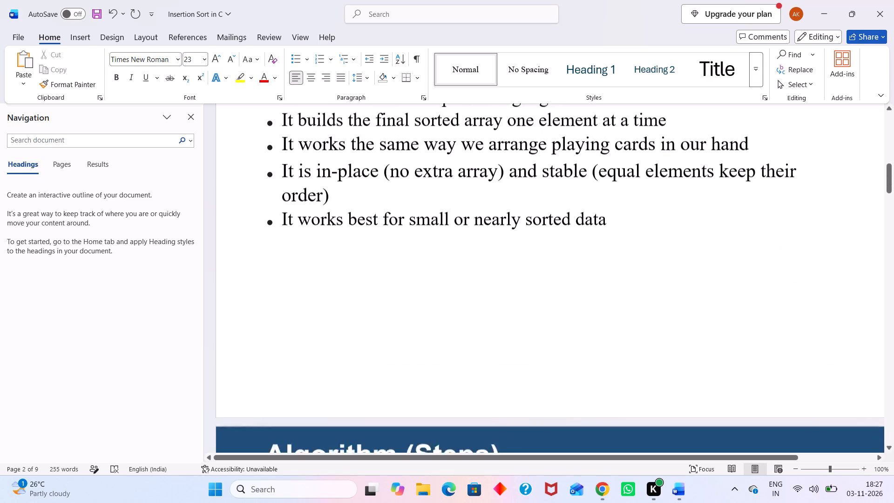
scroll(430, 316, "down", 11)
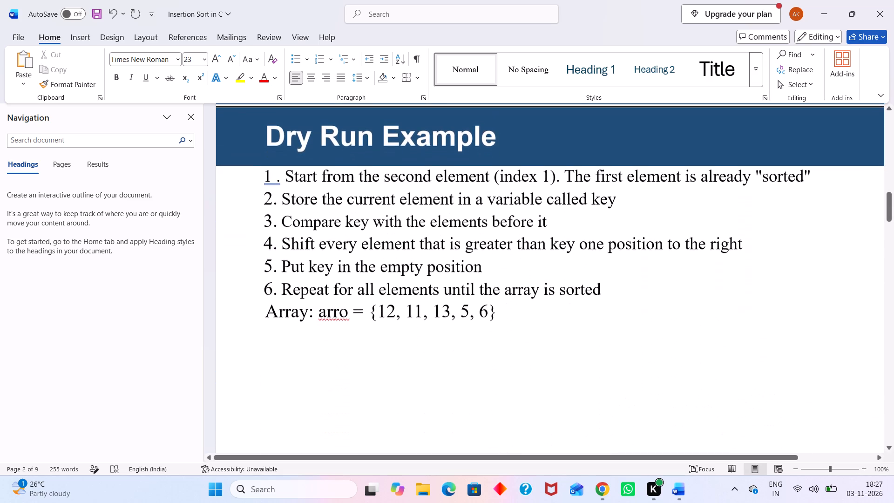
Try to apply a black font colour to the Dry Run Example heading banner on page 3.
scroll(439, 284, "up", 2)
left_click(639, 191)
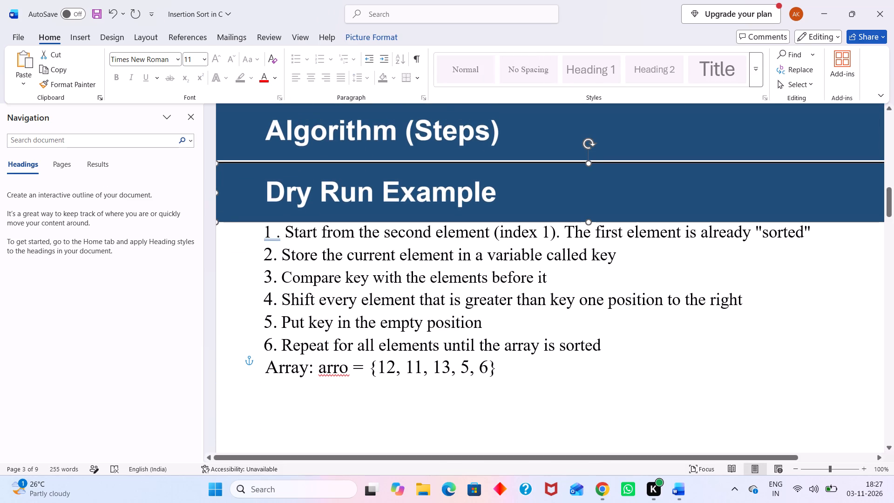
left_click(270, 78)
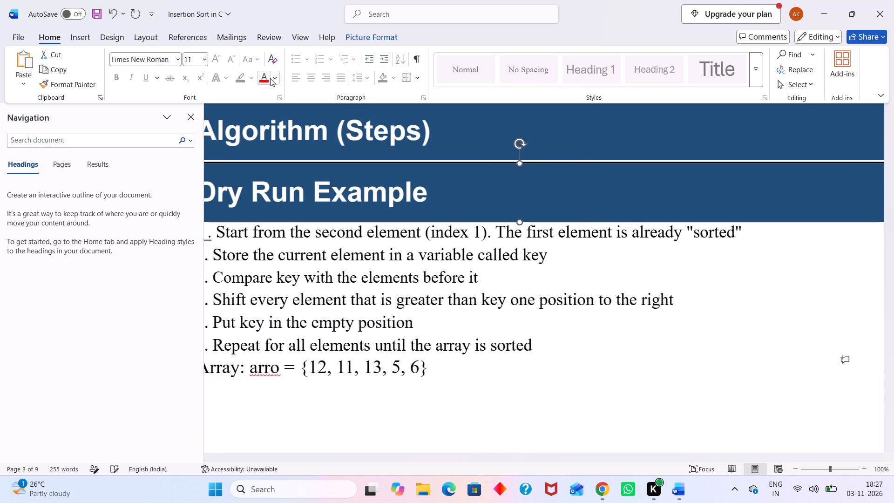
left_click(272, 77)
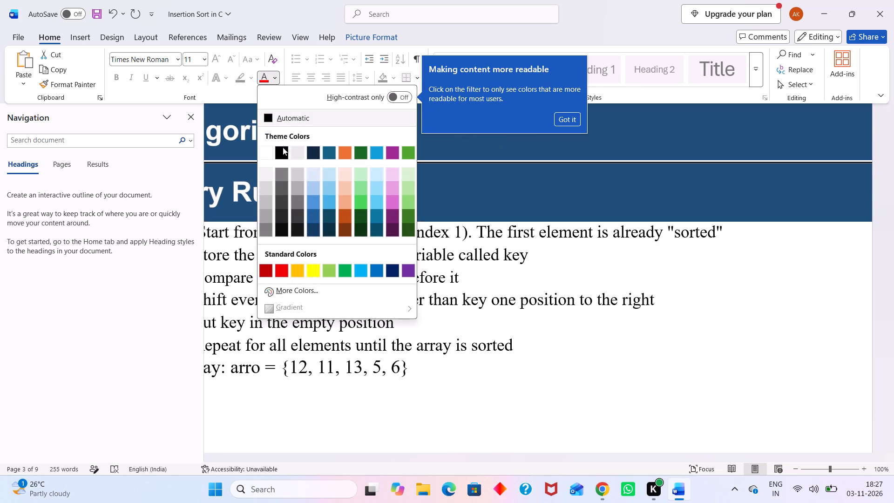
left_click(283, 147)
Reposition the Dry Run Example banner flush beneath the Algorithm (Steps) banner, spanning the page width.
left_click_drag(456, 199, 521, 203)
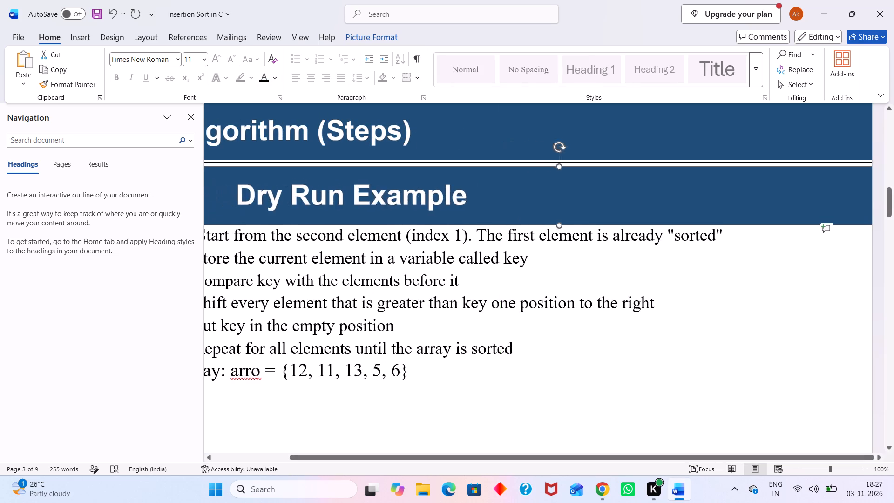
left_click_drag(521, 203, 432, 202)
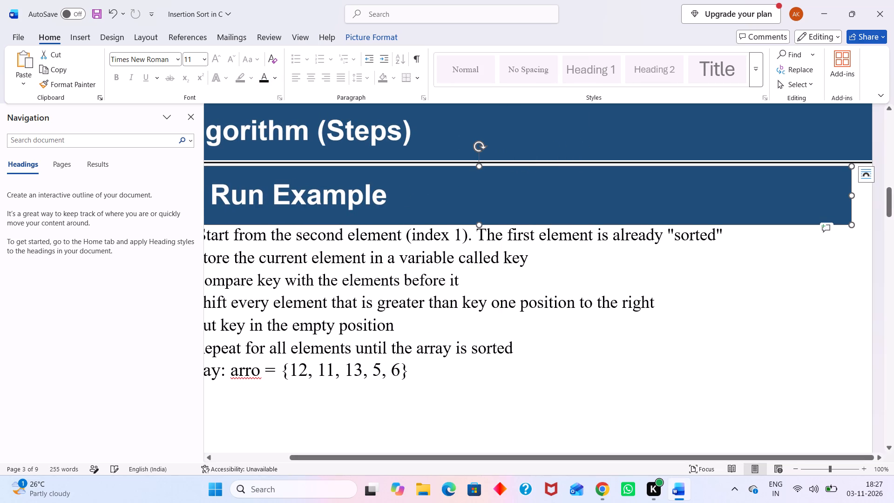
left_click_drag(754, 220, 770, 215)
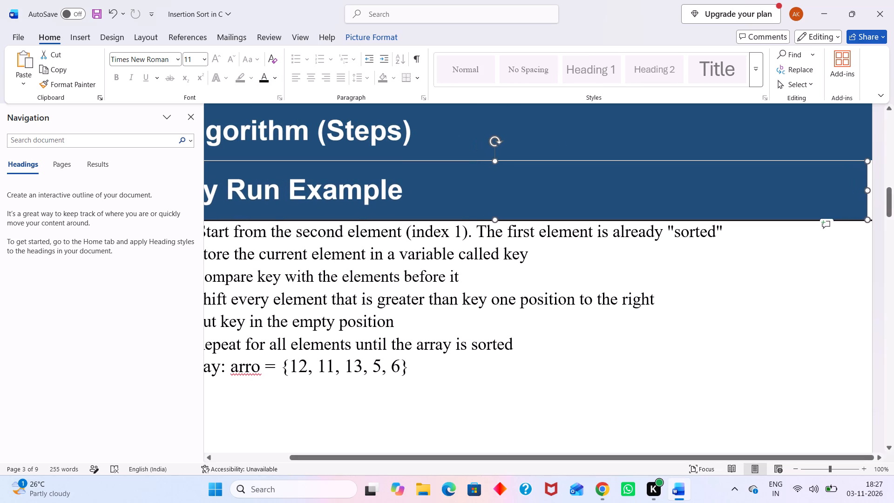
left_click_drag(770, 215, 777, 215)
left_click(689, 387)
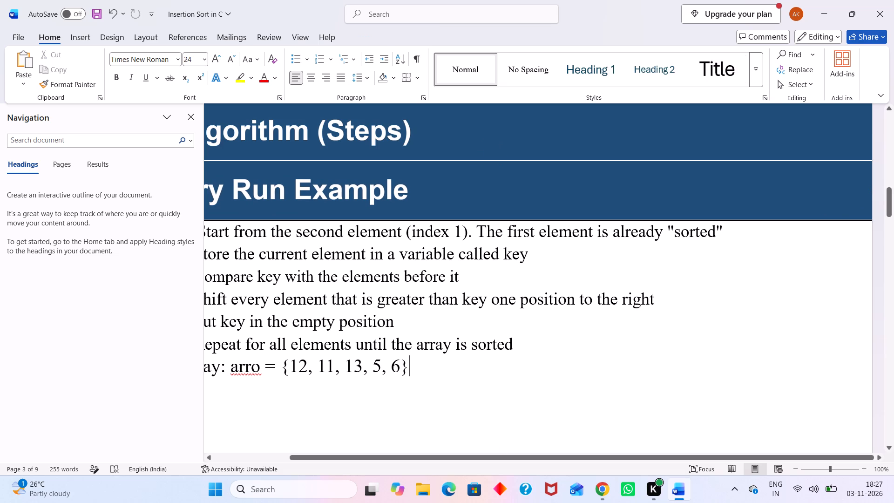
Examine the layout of the Algorithm page, the dry run pass table and the C Program pages at 66% zoom.
left_click_drag(655, 389, 749, 403)
scroll(603, 345, "up", 3)
scroll(603, 344, "down", 4)
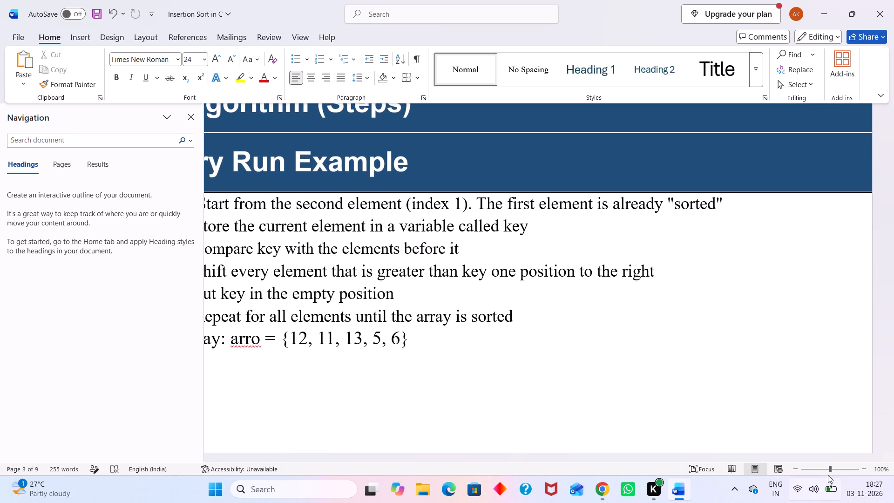
left_click(819, 468)
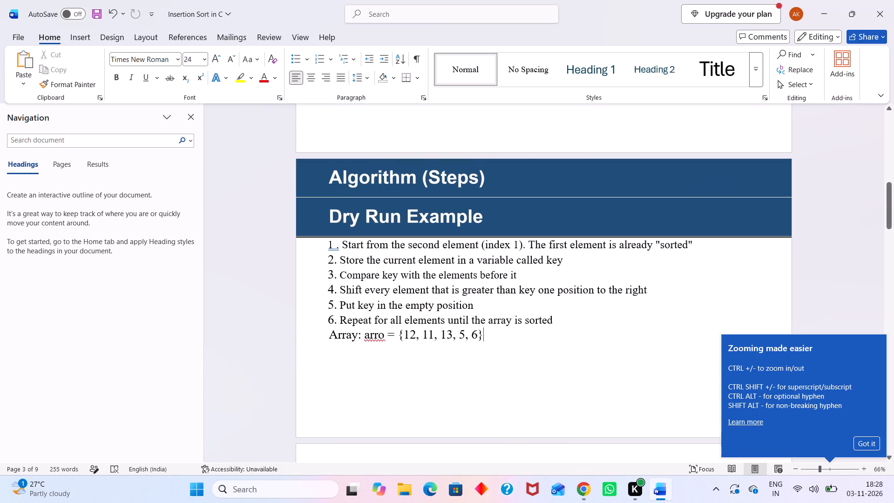
scroll(491, 325, "up", 2)
scroll(491, 325, "down", 17)
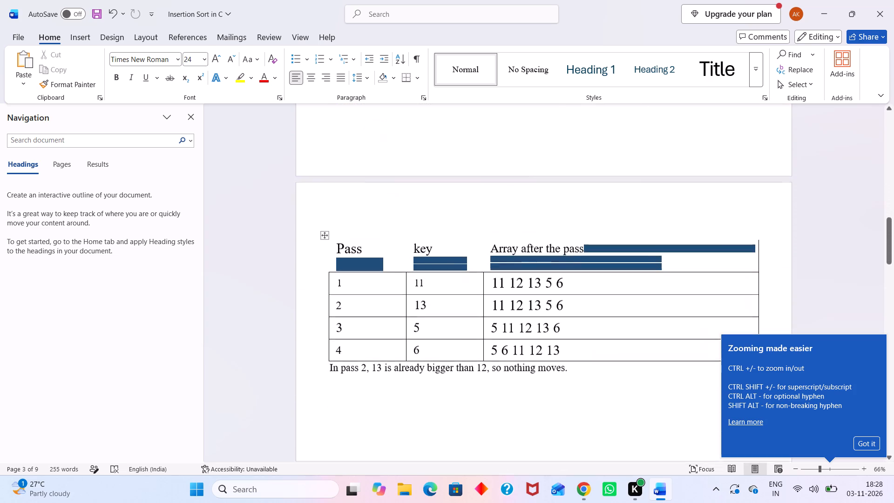
scroll(494, 322, "down", 18)
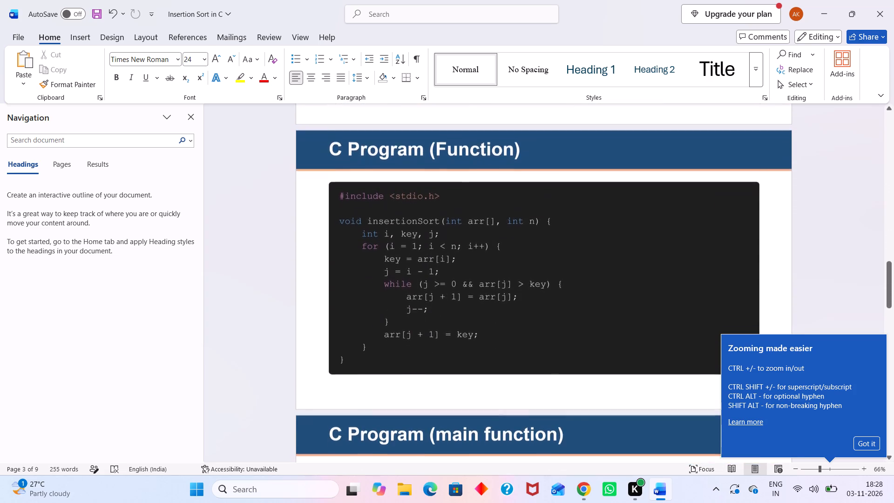
scroll(494, 322, "down", 7)
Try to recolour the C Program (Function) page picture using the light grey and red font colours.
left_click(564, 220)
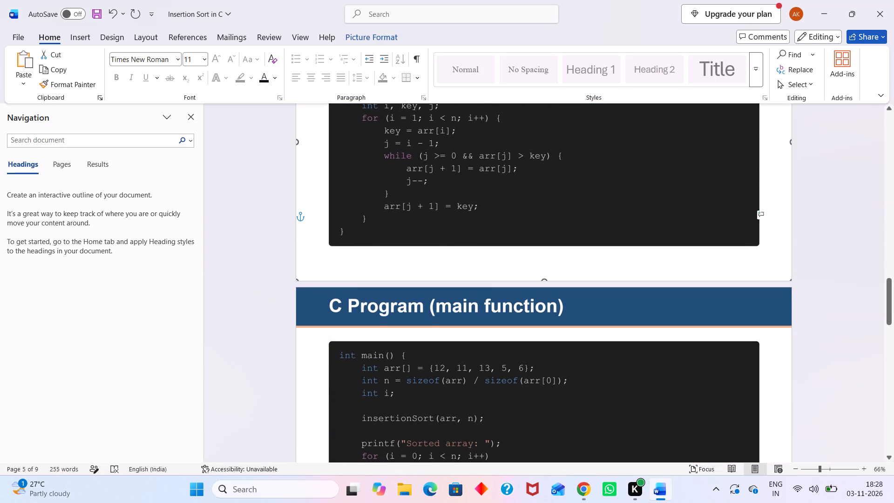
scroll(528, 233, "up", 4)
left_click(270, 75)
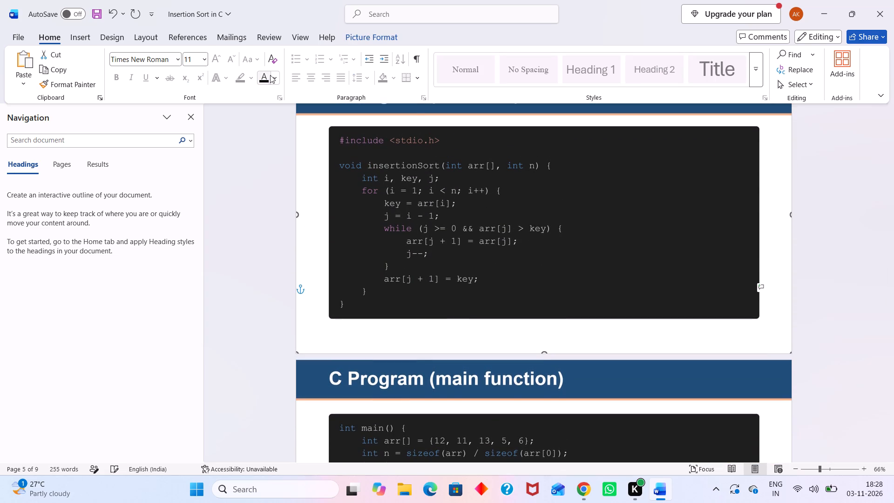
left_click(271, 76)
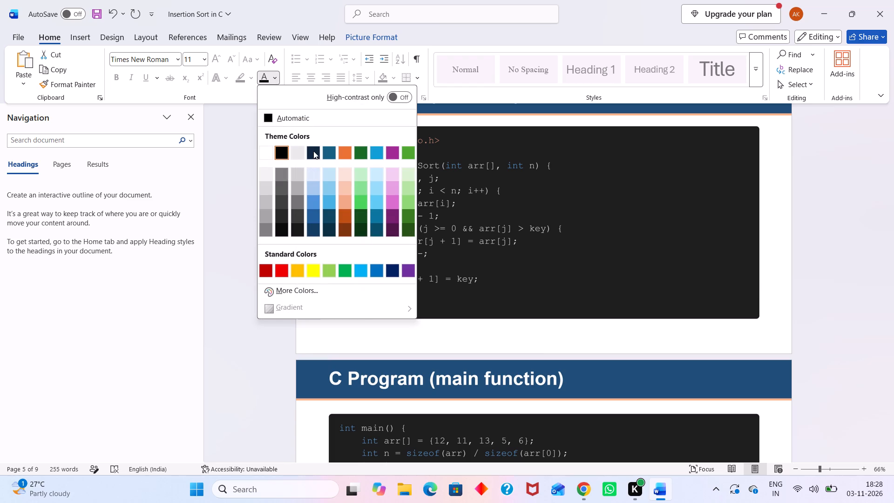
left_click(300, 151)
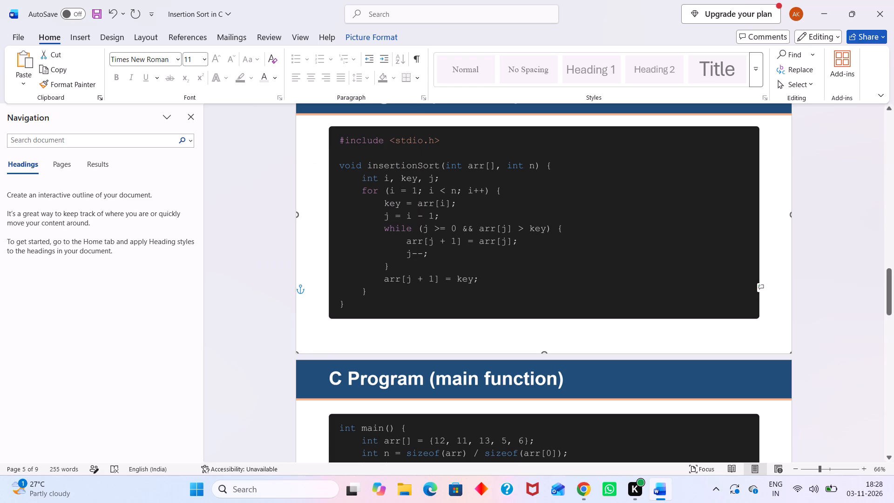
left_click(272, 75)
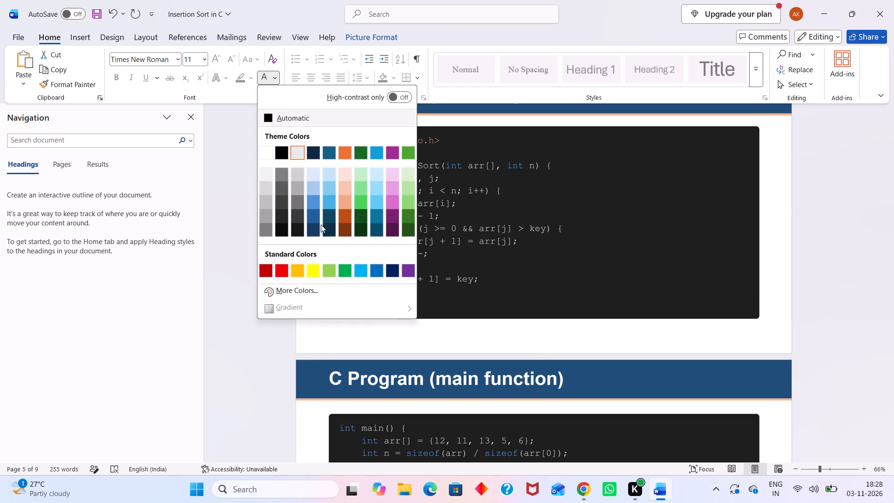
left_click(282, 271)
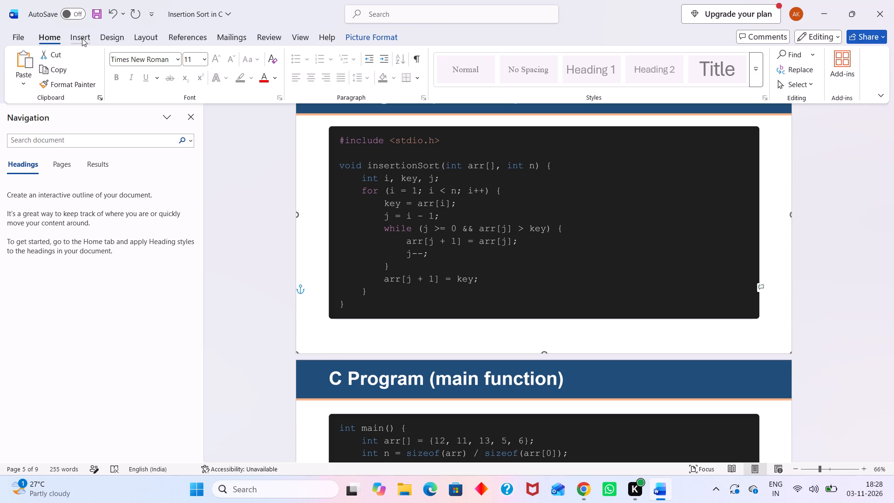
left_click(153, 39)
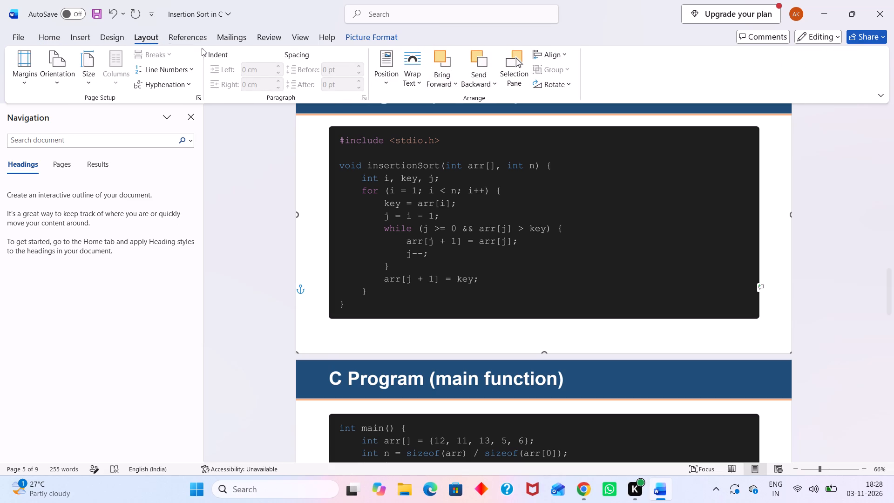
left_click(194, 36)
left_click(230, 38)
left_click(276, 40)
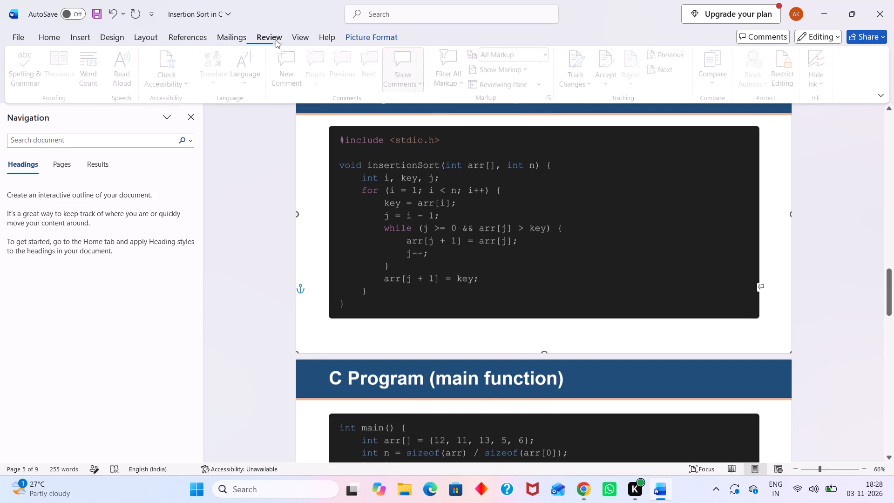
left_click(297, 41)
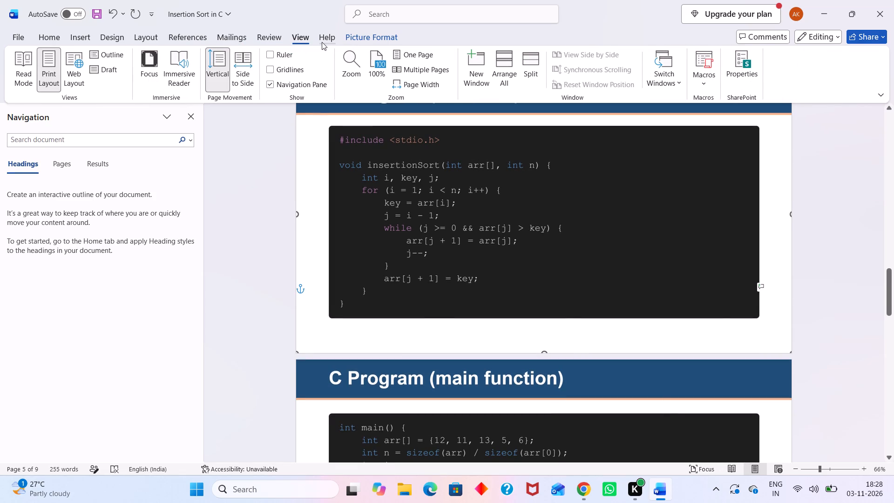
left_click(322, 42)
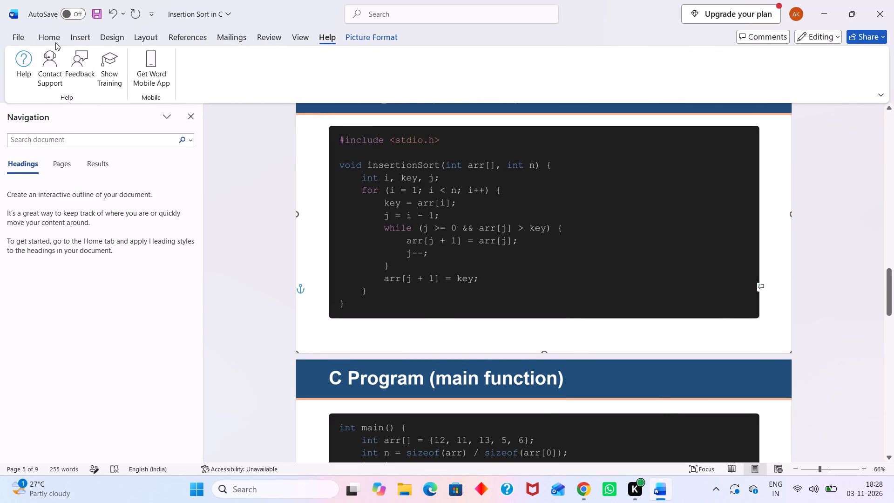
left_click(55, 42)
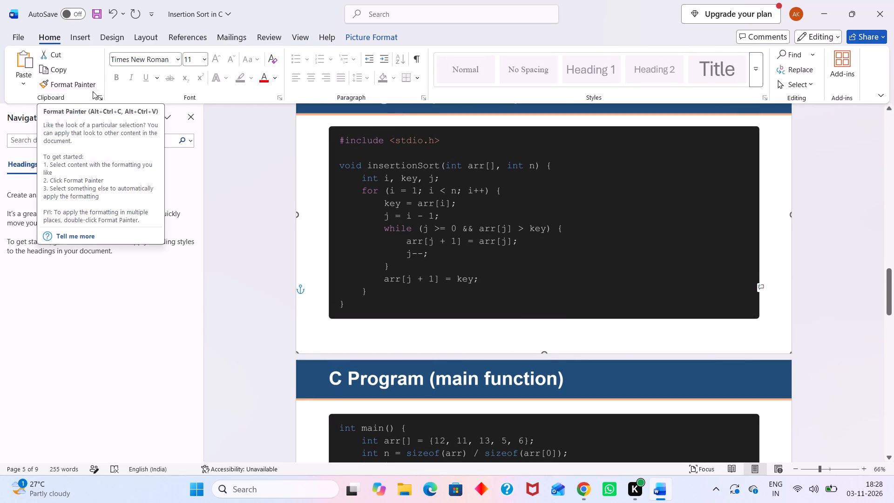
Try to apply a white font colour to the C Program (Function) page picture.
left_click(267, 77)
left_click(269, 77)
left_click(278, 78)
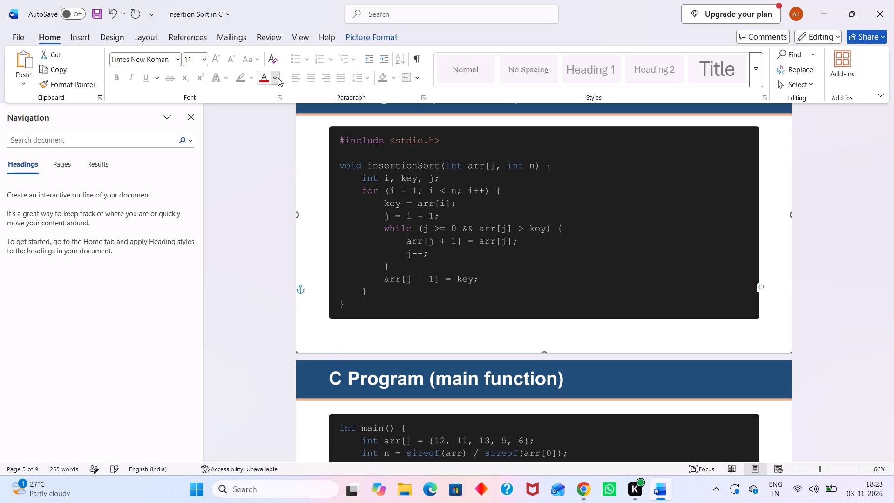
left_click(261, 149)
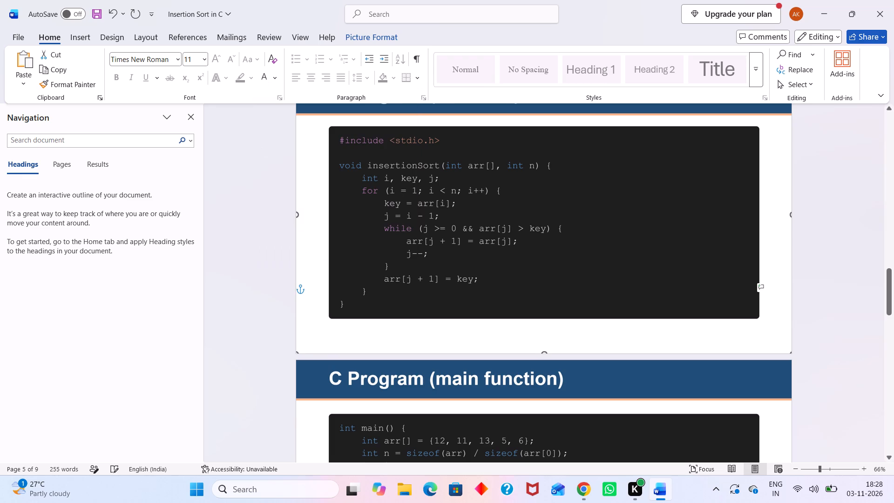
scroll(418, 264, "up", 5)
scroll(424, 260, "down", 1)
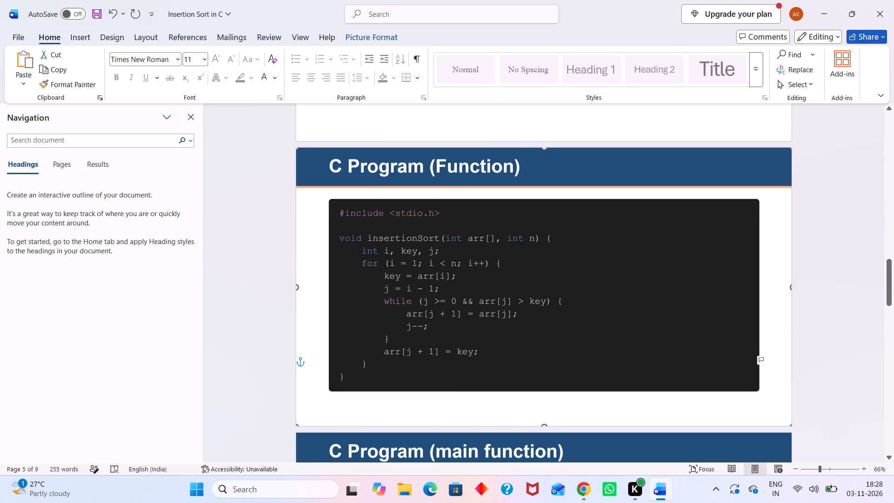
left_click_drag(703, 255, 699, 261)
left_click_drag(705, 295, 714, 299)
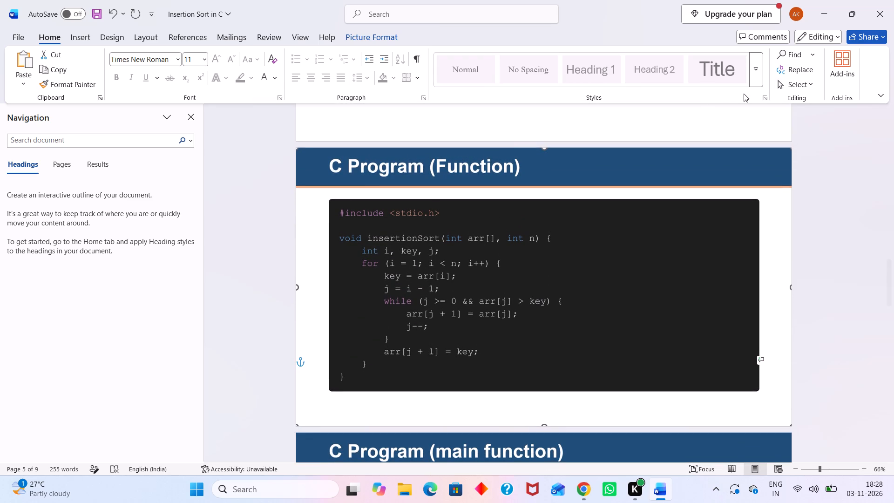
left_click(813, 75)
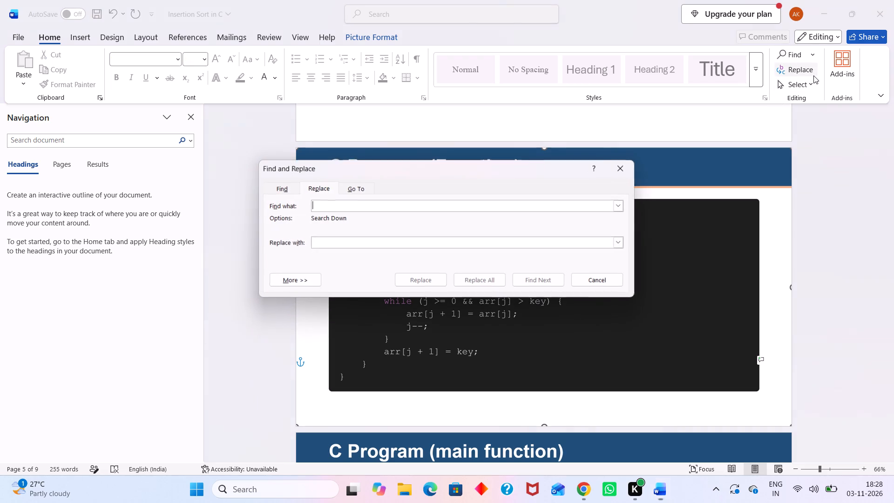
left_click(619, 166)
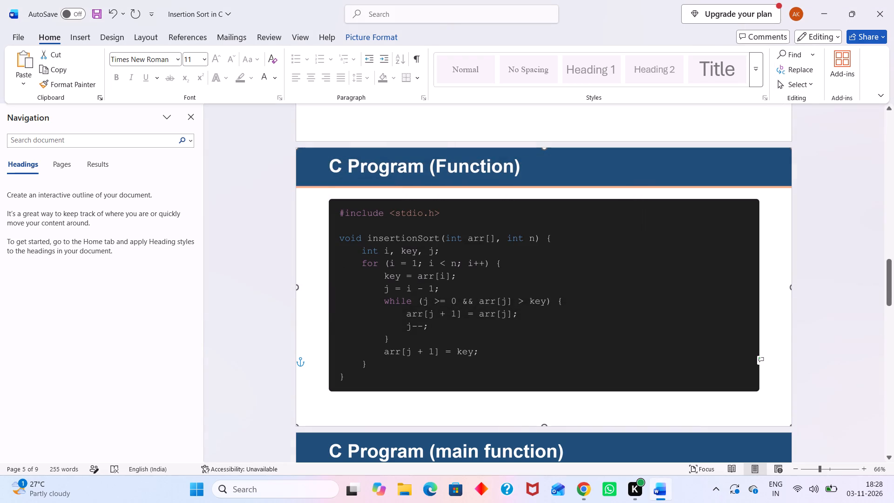
Examine the C Program (main function) page and the Output page.
scroll(525, 268, "up", 3)
scroll(528, 245, "down", 10)
scroll(534, 192, "down", 8)
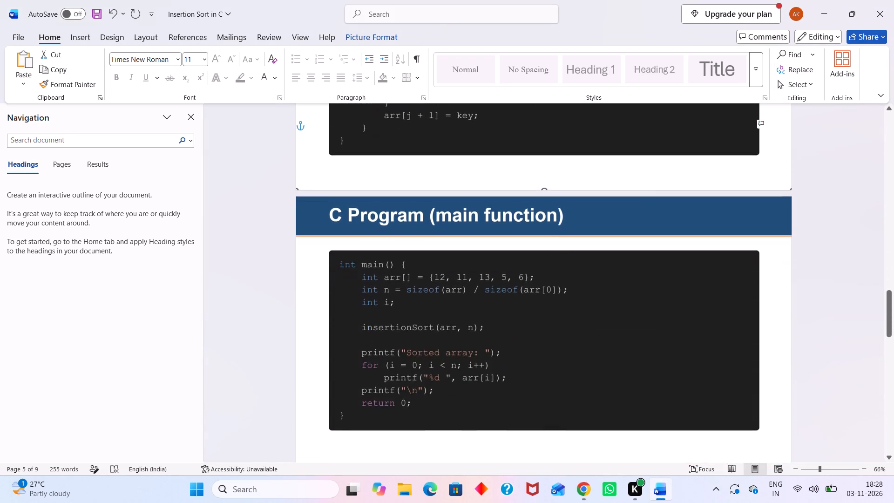
scroll(531, 199, "down", 10)
scroll(514, 268, "down", 6)
scroll(514, 268, "up", 3)
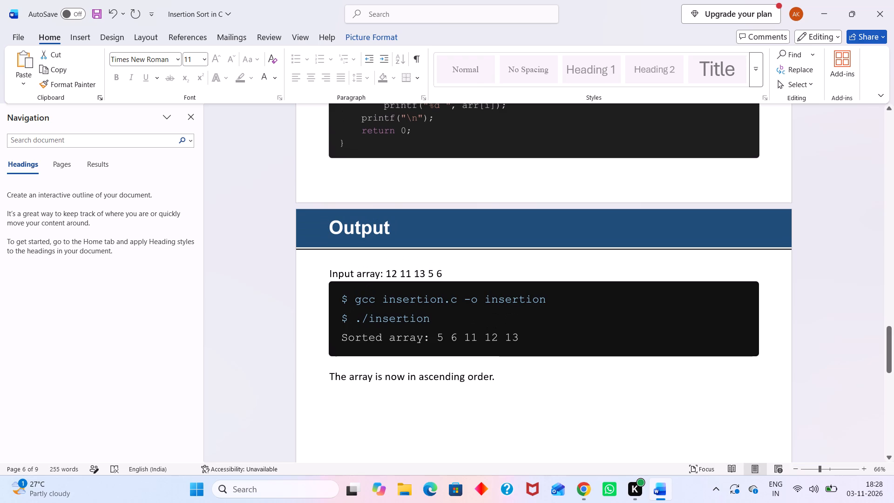
scroll(438, 359, "up", 7)
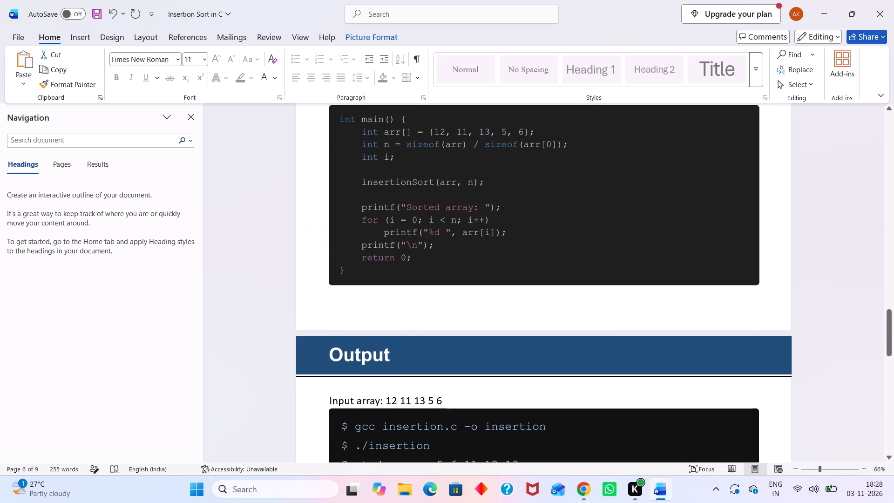
Examine the Output, Time and Space Complexity, and Conclusion pages for layout and formatting problems.
scroll(442, 351, "down", 17)
scroll(442, 350, "down", 7)
scroll(442, 350, "up", 2)
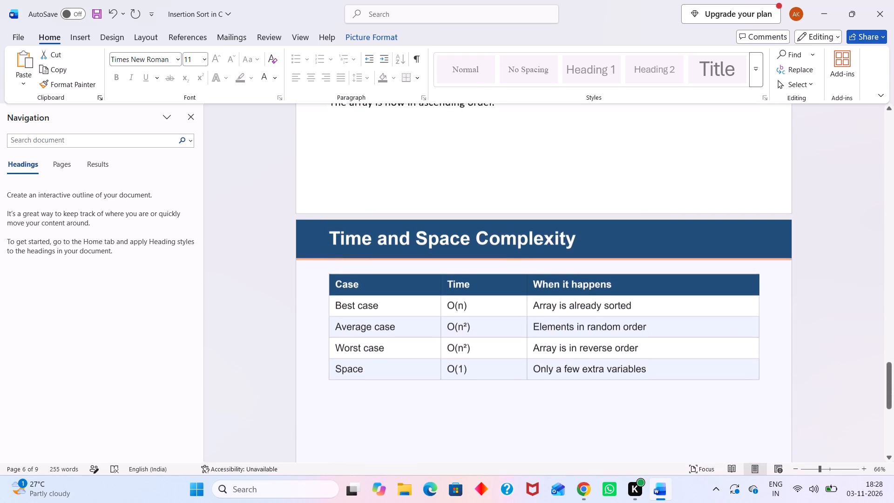
scroll(442, 350, "down", 17)
scroll(441, 364, "up", 3)
scroll(443, 363, "down", 11)
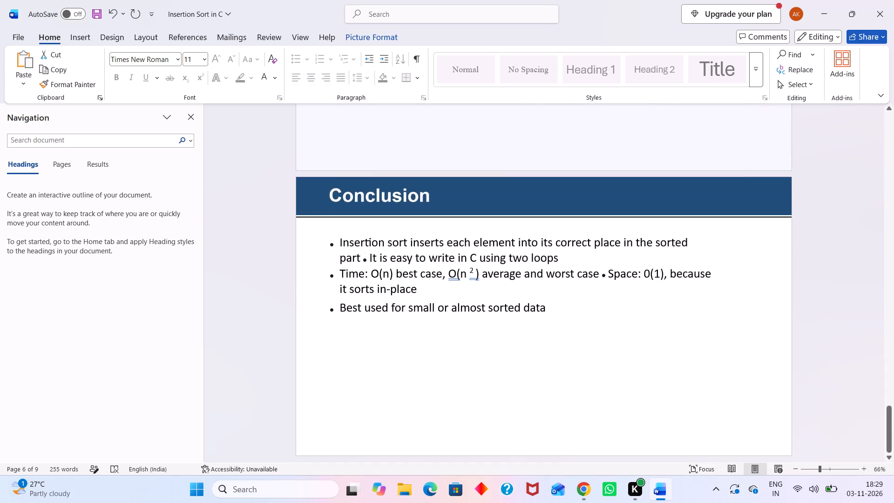
scroll(443, 363, "up", 17)
scroll(444, 361, "up", 4)
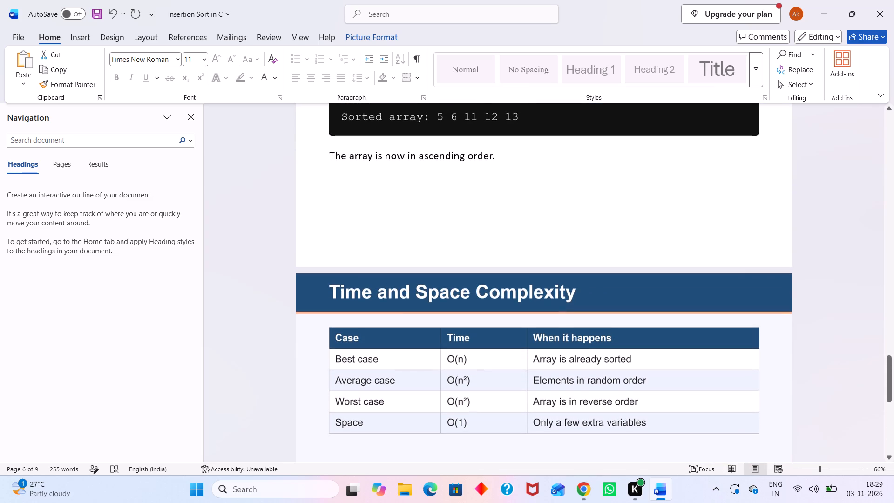
scroll(444, 361, "up", 3)
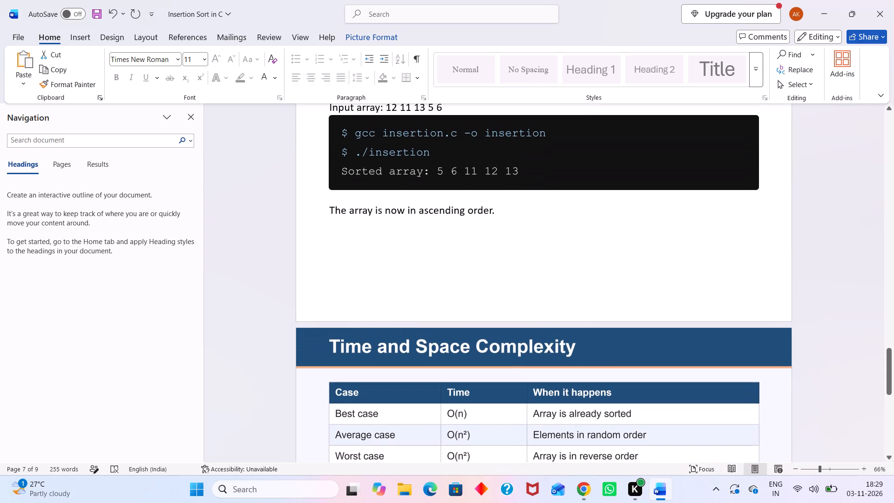
left_click(893, 365)
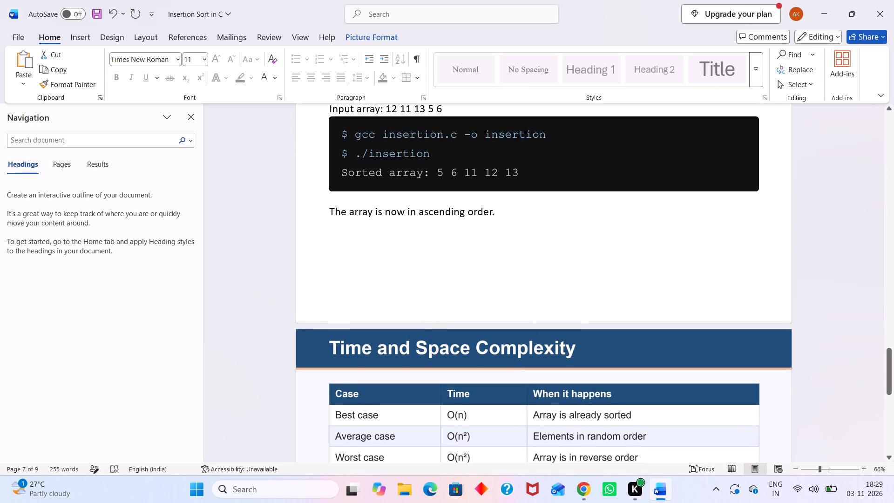
left_click(708, 360)
scroll(640, 356, "up", 3)
scroll(640, 356, "down", 4)
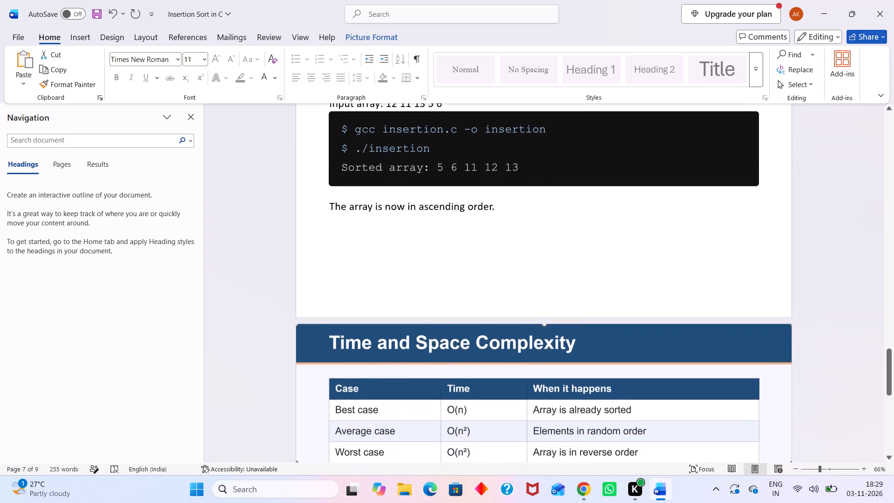
scroll(640, 356, "down", 4)
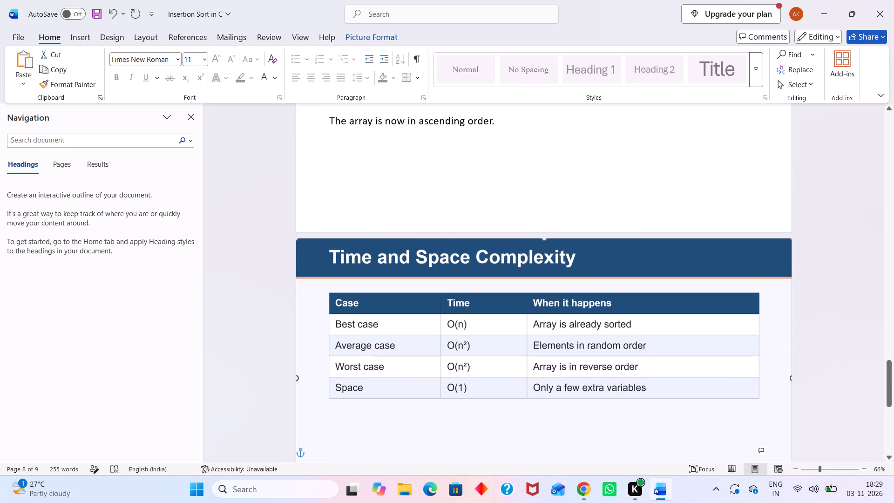
scroll(502, 368, "up", 14)
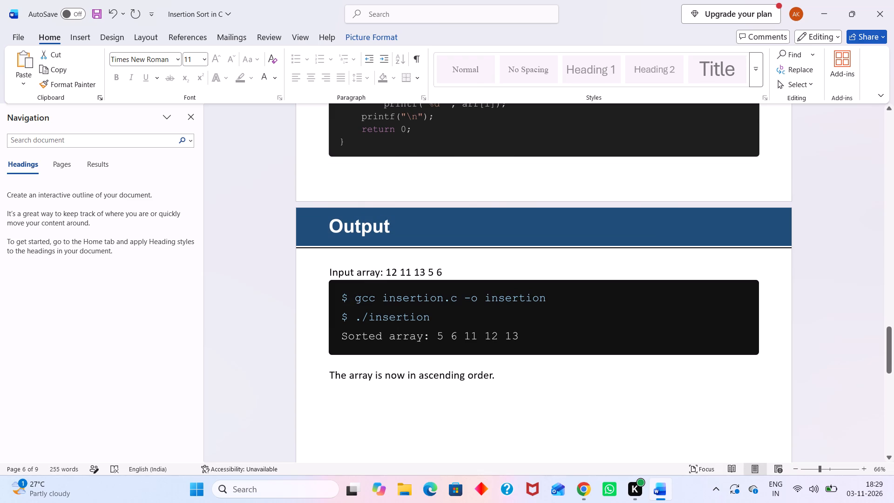
Stretch the black terminal picture on the Output page vertically to a height of about 7.11 cm.
left_click_drag(378, 318, 372, 319)
left_click(366, 324)
left_click(367, 315)
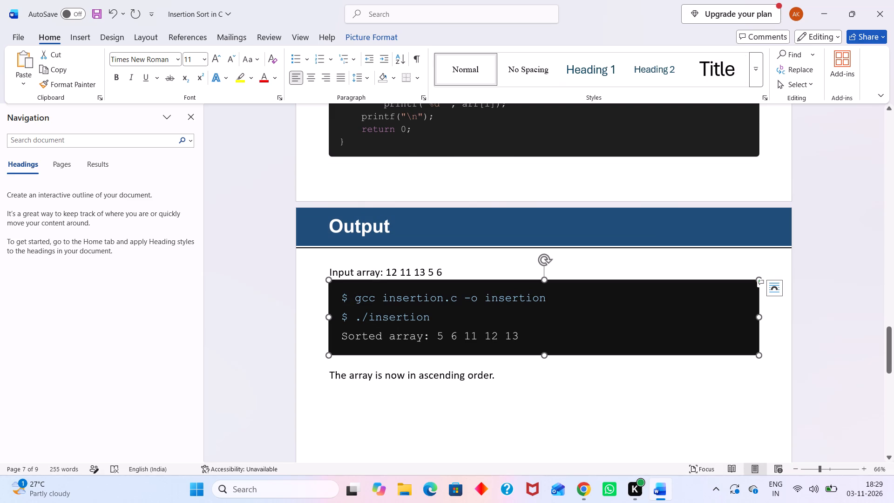
left_click(367, 315)
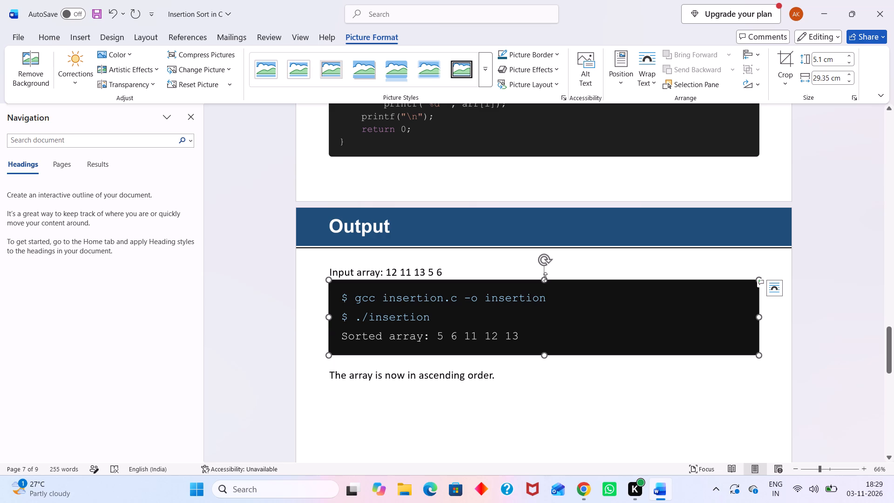
left_click_drag(545, 277, 545, 258)
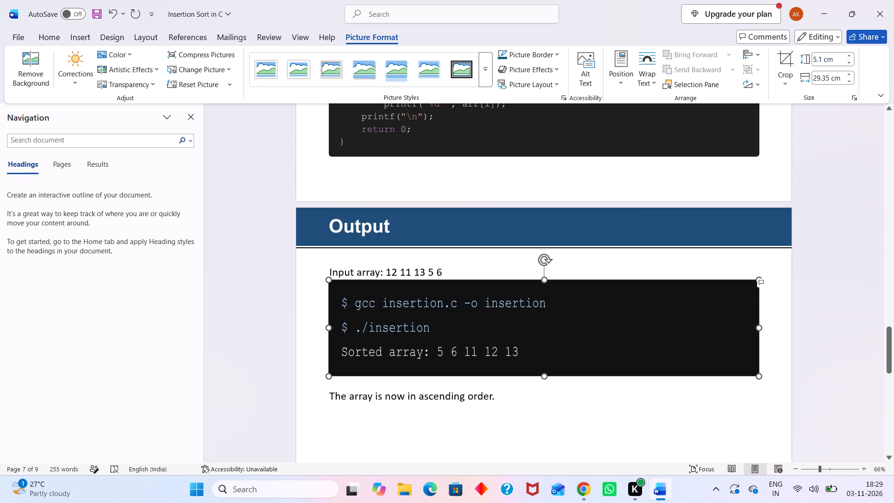
left_click_drag(545, 258, 546, 224)
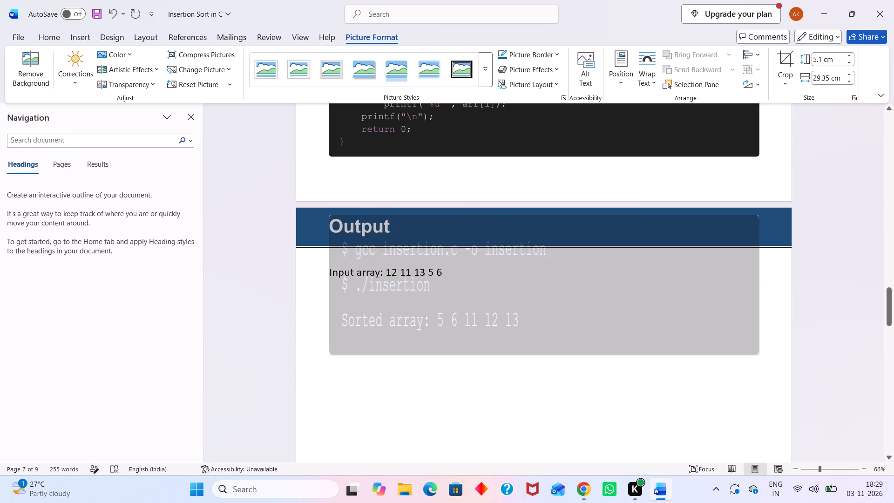
left_click_drag(546, 224, 542, 266)
left_click_drag(542, 263, 542, 227)
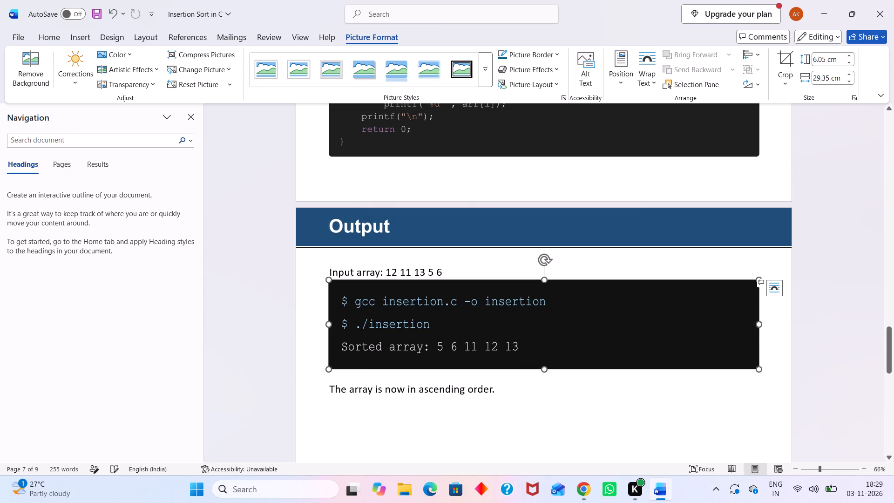
left_click_drag(541, 366, 545, 411)
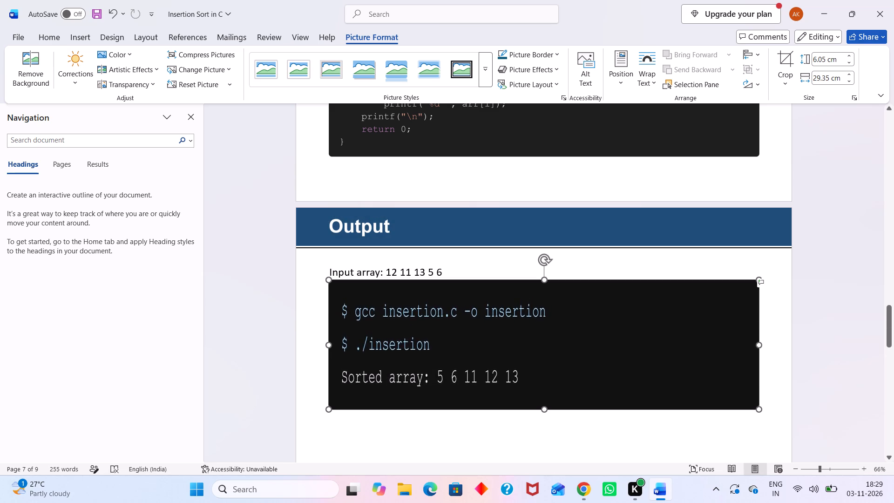
left_click_drag(545, 411, 545, 424)
scroll(524, 339, "up", 1)
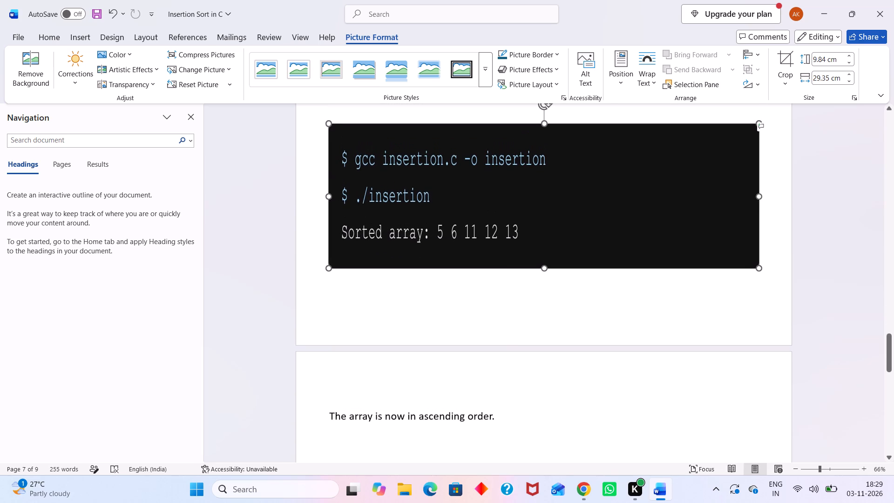
left_click_drag(542, 268, 548, 217)
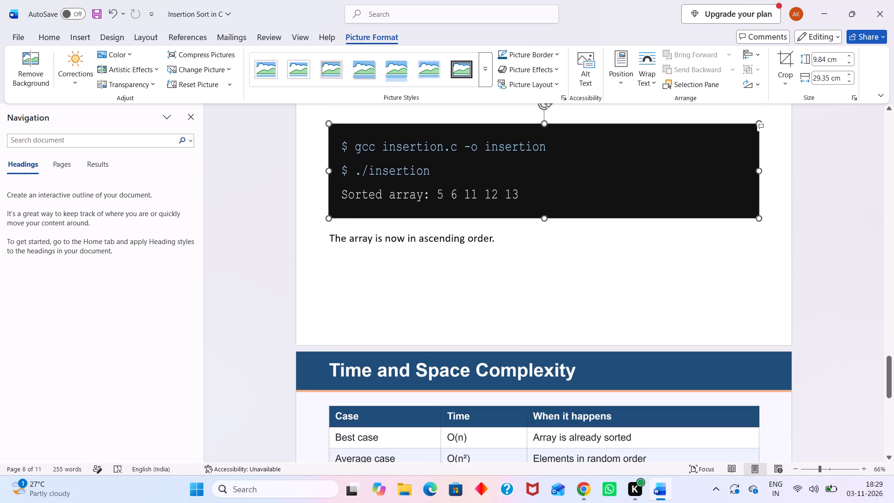
left_click_drag(548, 217, 547, 229)
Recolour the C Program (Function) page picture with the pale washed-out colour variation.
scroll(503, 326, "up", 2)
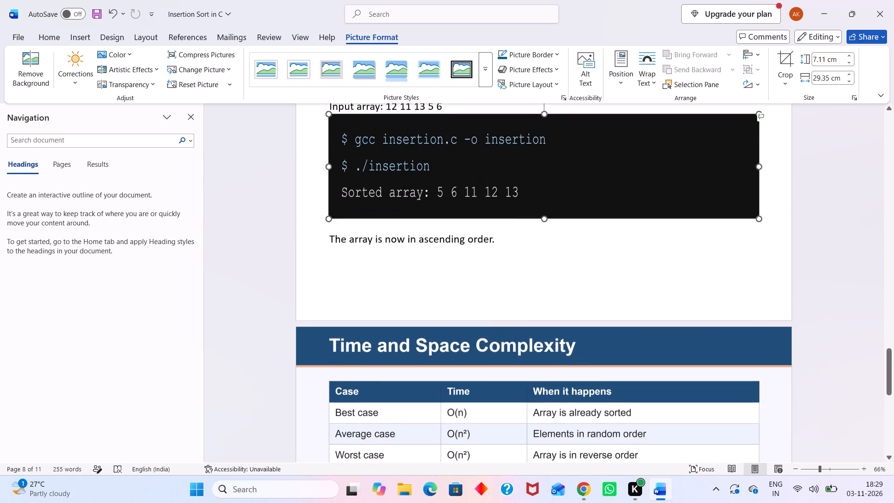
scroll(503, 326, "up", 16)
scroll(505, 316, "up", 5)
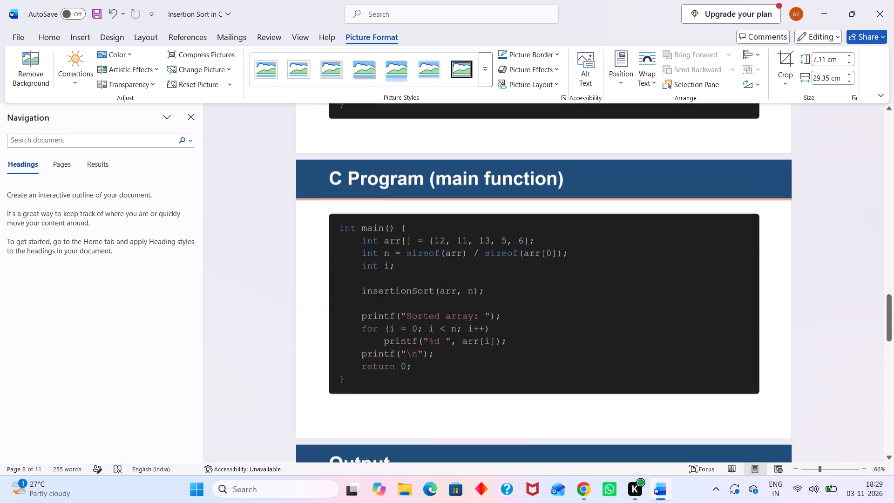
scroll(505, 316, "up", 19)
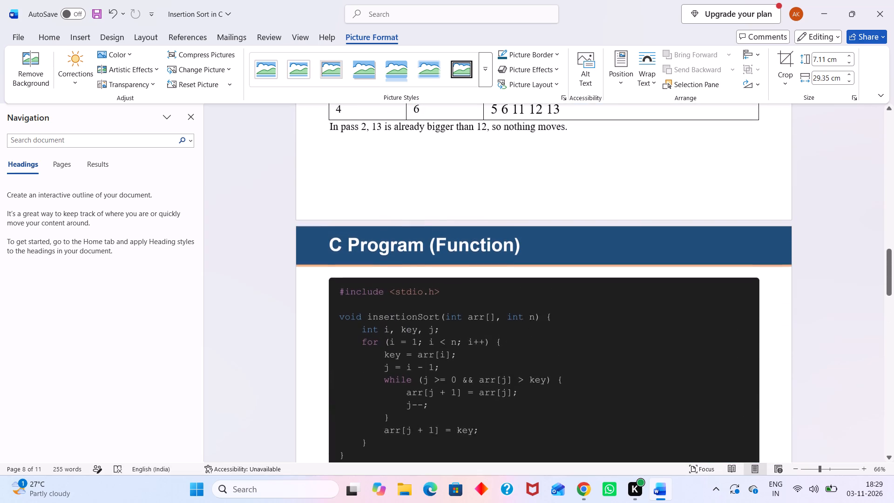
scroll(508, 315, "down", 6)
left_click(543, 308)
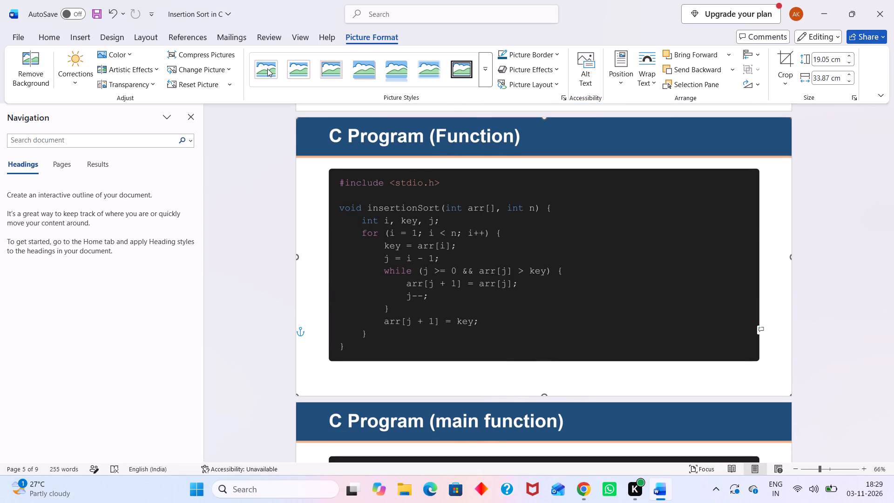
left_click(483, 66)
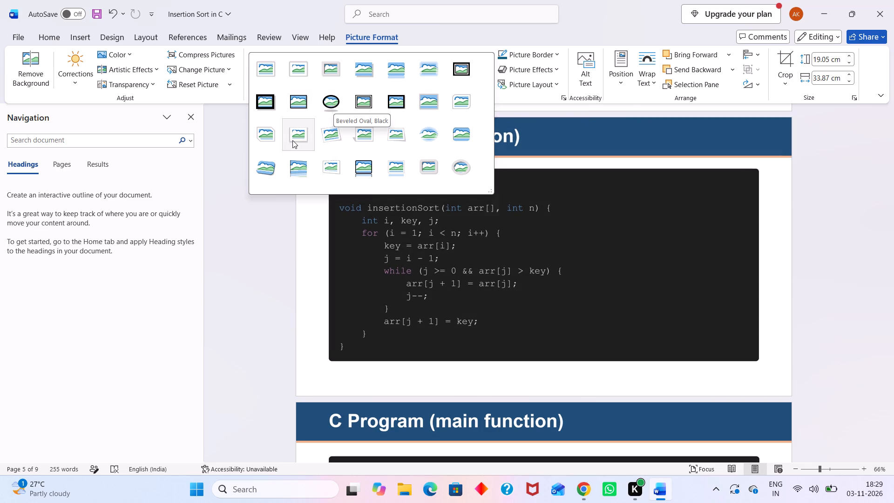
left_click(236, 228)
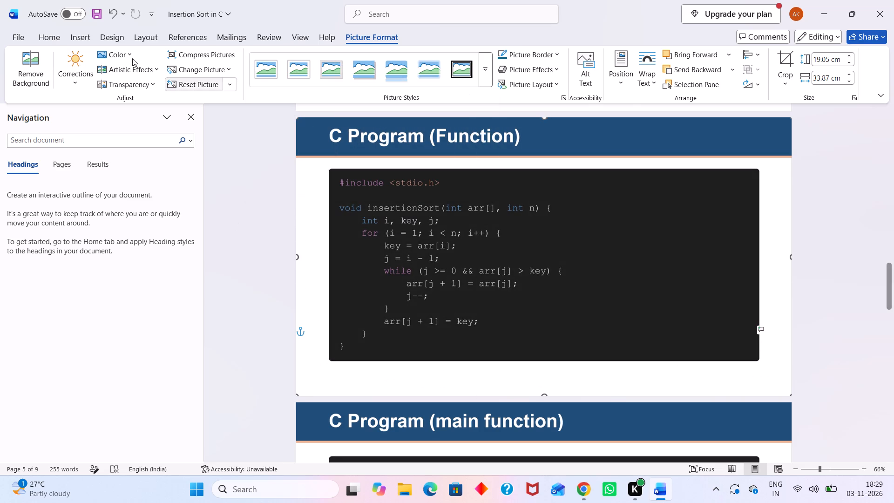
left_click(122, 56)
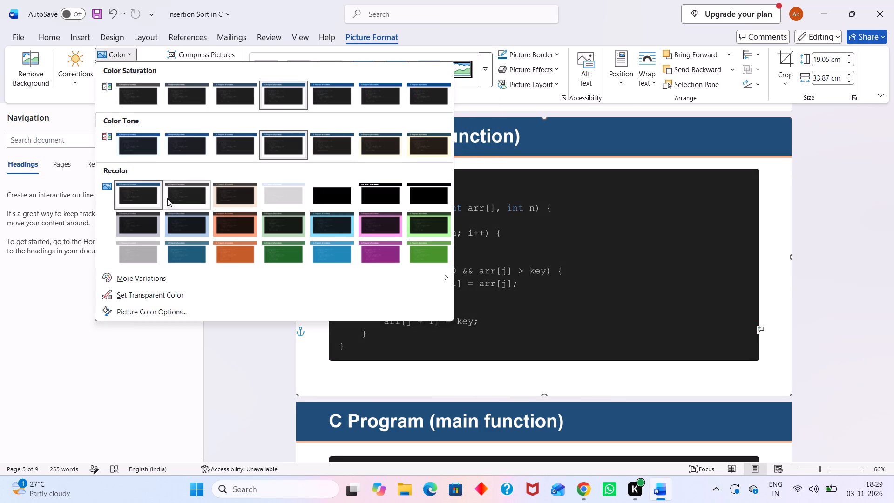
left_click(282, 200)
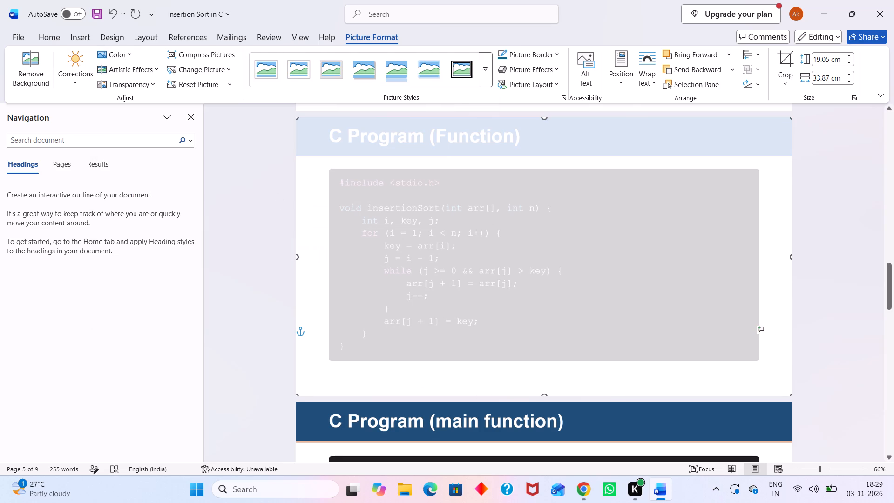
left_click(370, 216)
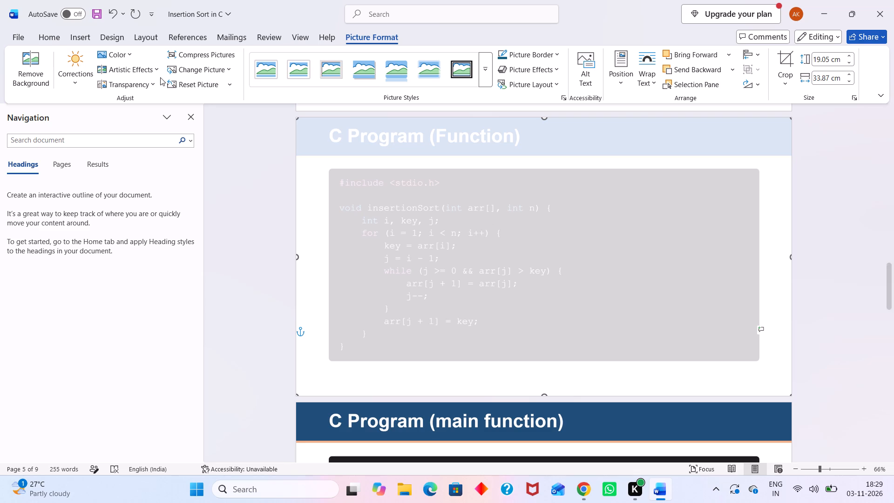
Set the C Program (Function) picture to the lowest colour saturation preset and clear its recolouring for a dark greyscale look.
left_click(127, 48)
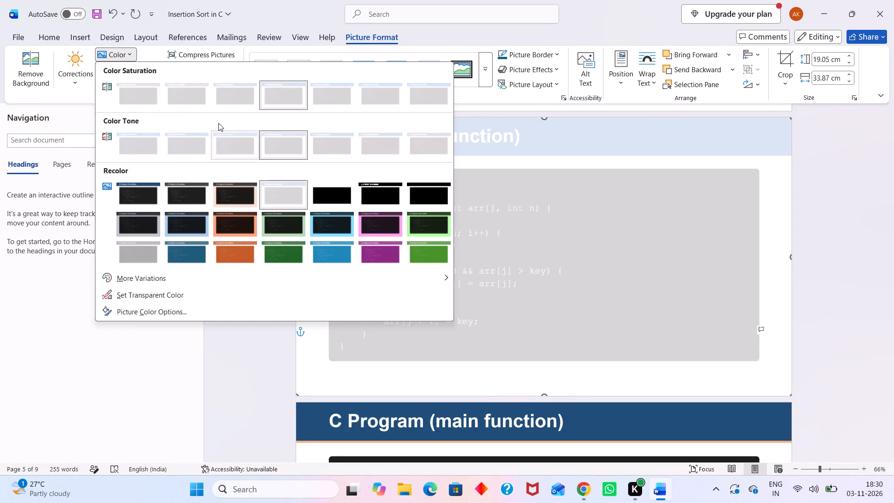
left_click(156, 93)
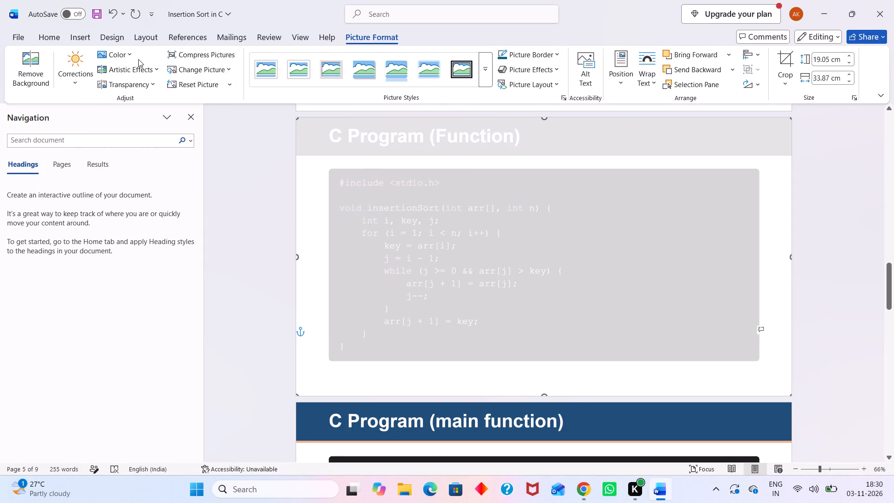
left_click(138, 59)
left_click(133, 48)
left_click(151, 202)
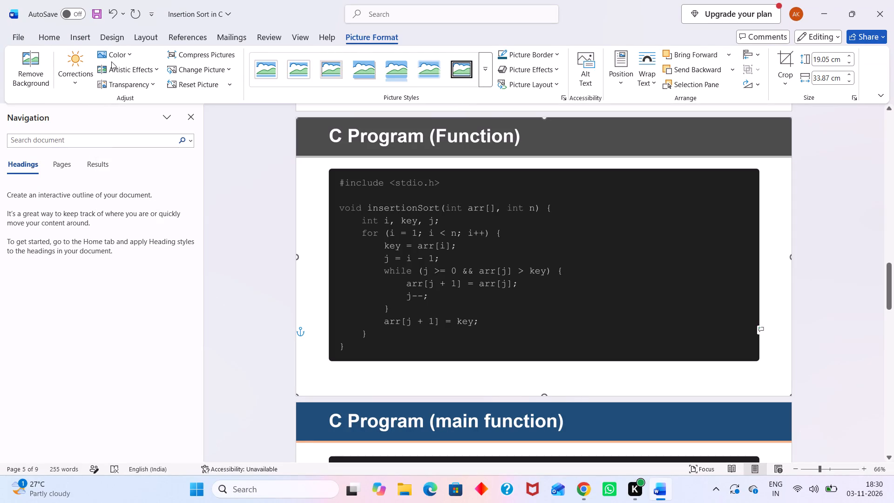
left_click(411, 282)
left_click(370, 282)
left_click(662, 280)
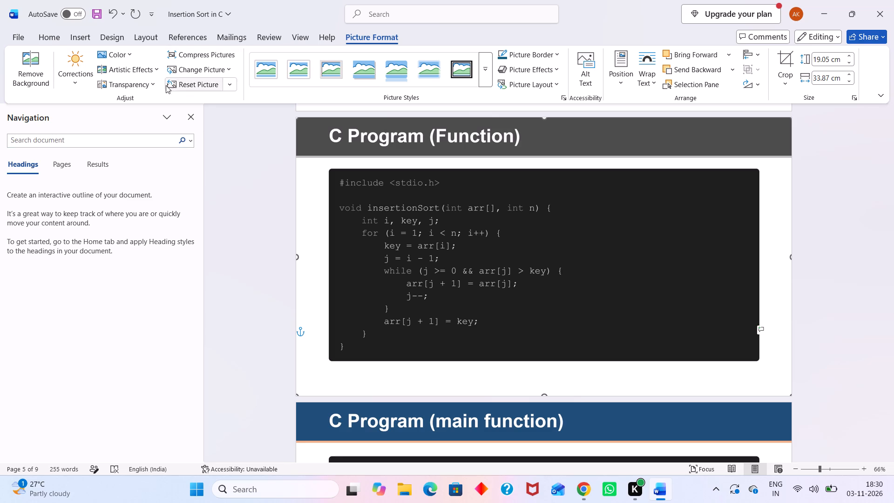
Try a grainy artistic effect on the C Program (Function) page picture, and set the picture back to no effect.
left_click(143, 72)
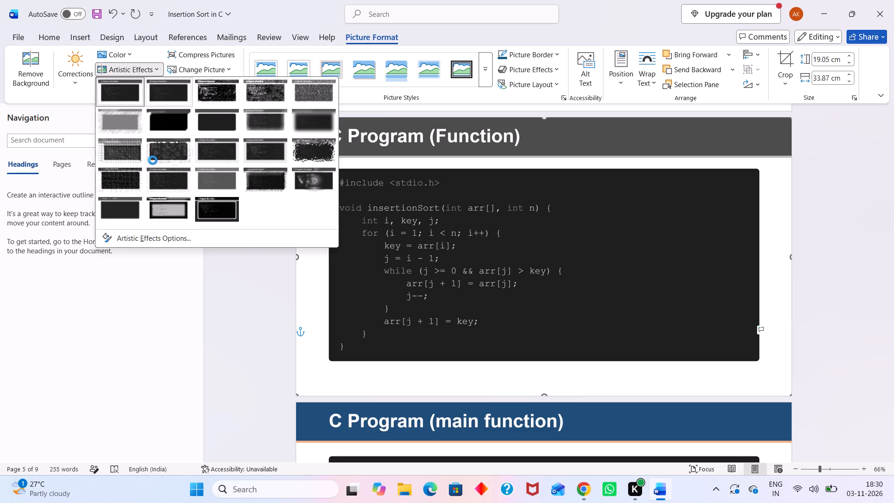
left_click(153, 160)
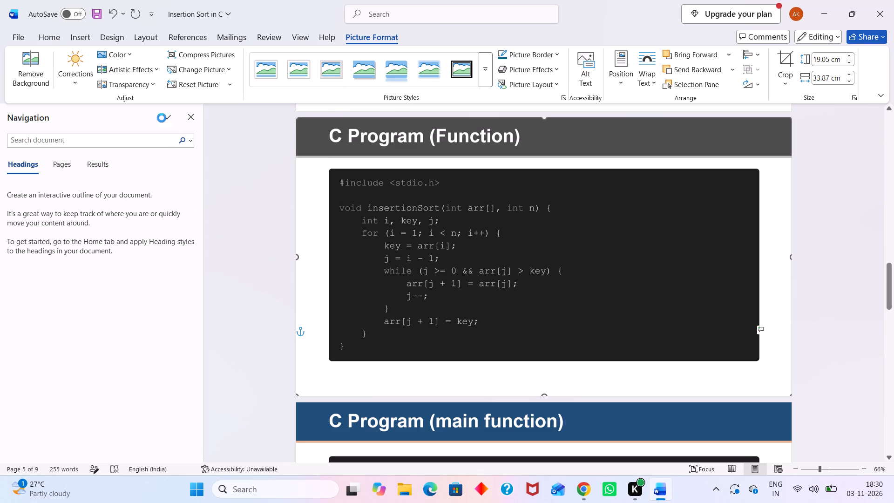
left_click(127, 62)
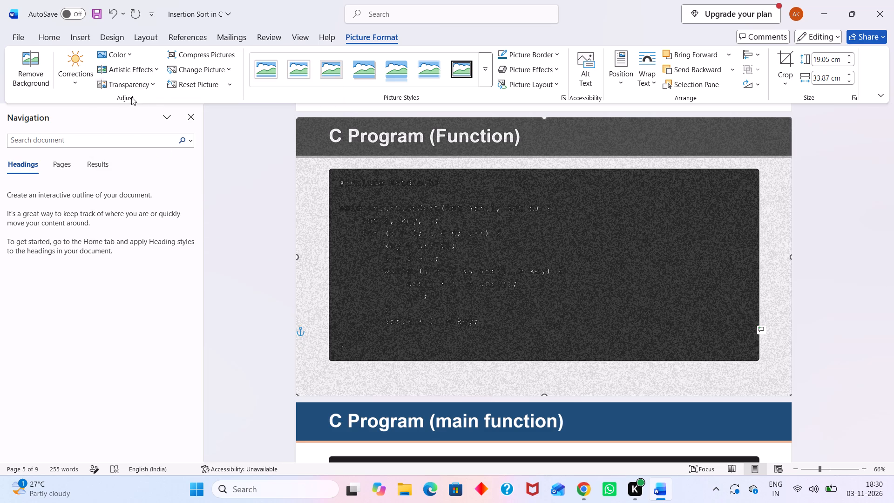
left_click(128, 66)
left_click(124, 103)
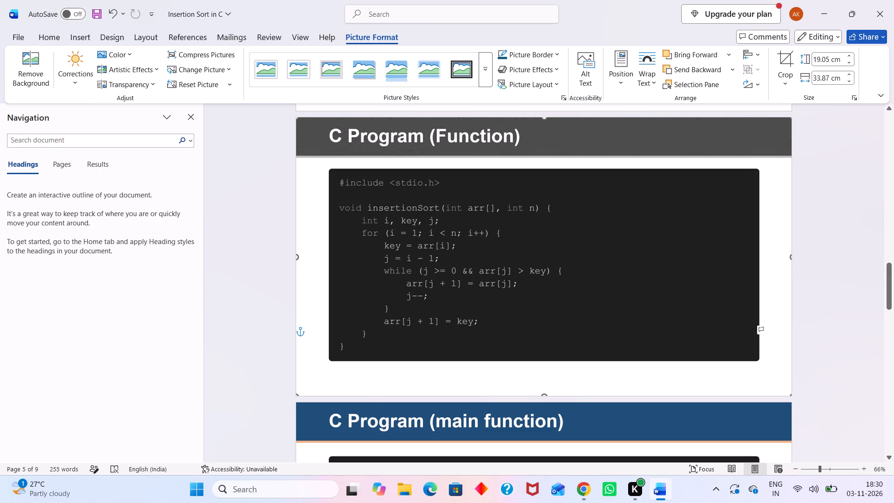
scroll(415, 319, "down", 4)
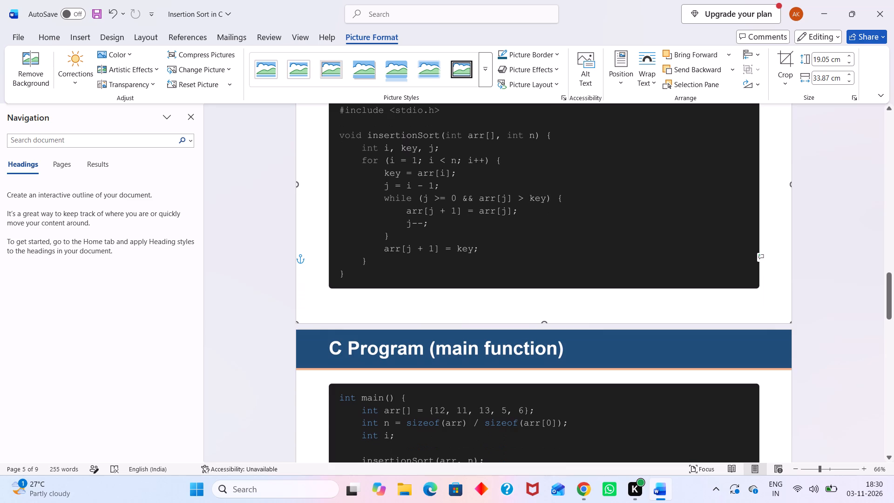
Cut the C Program (main function) page picture and paste it back onto the same page.
left_click(562, 354)
scroll(620, 157, "up", 3)
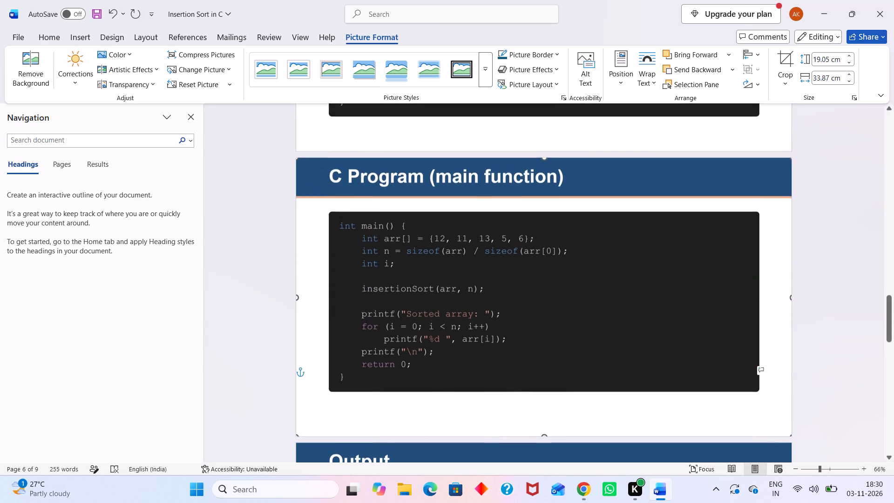
left_click(620, 183)
right_click(620, 183)
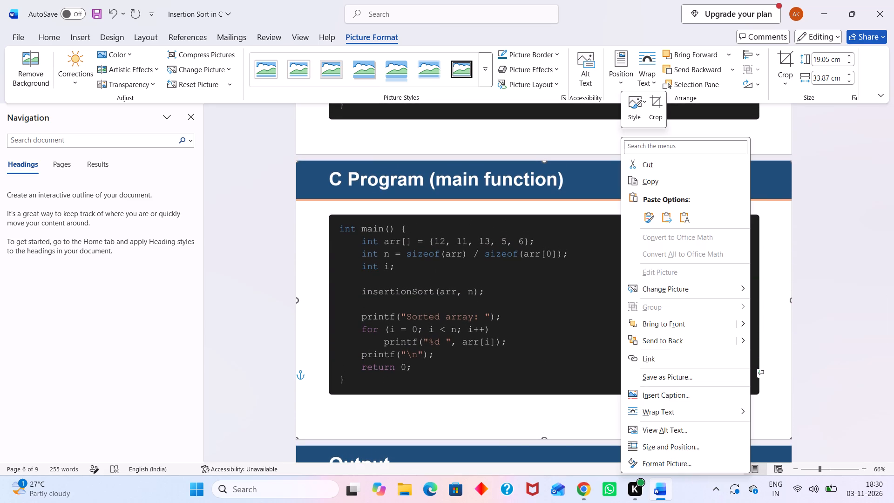
left_click(643, 163)
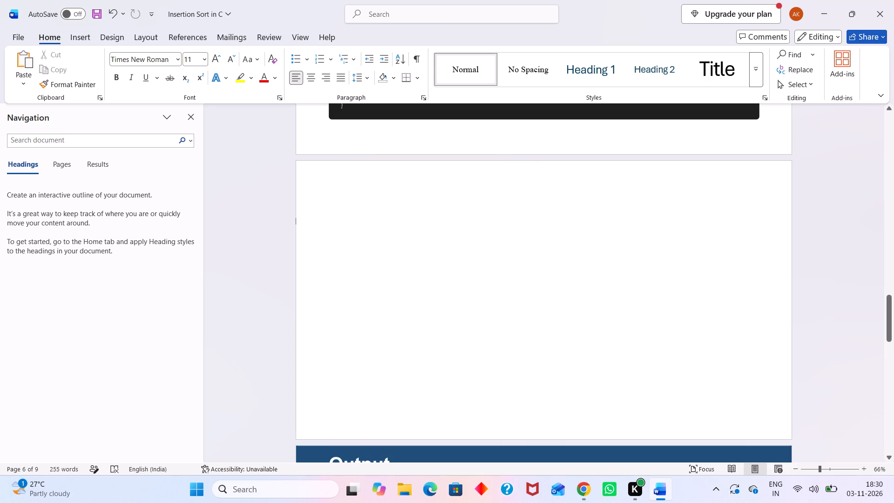
key("ctrl+v")
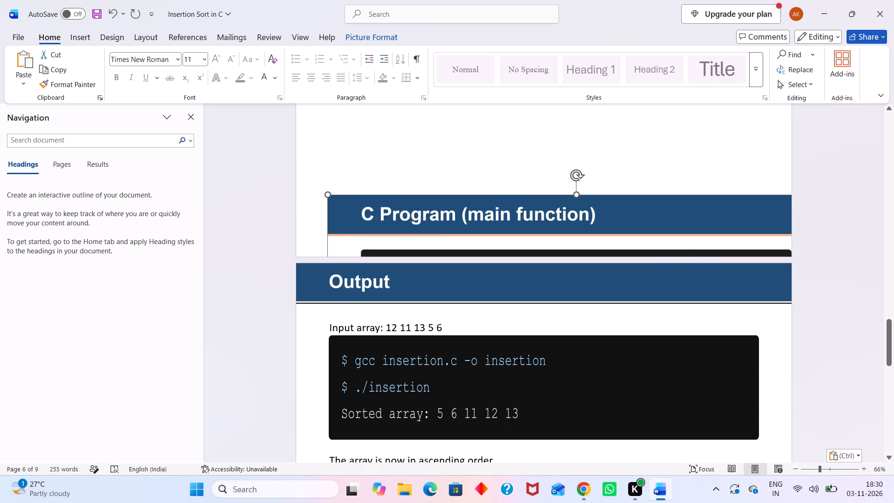
Stretch the pasted main-function picture taller from its top edge and align it with the page's side and top edges.
left_click_drag(575, 196, 528, 61)
scroll(496, 156, "up", 3)
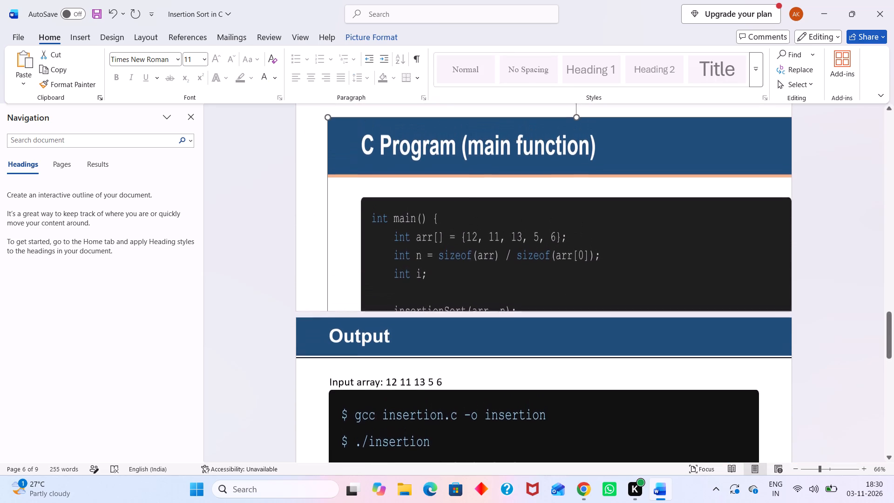
scroll(496, 156, "up", 4)
left_click_drag(509, 268, 473, 135)
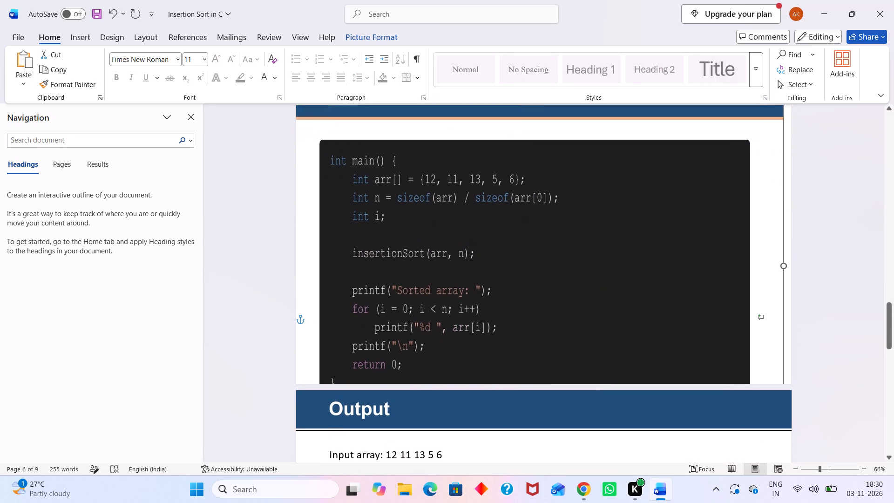
left_click_drag(473, 135, 487, 122)
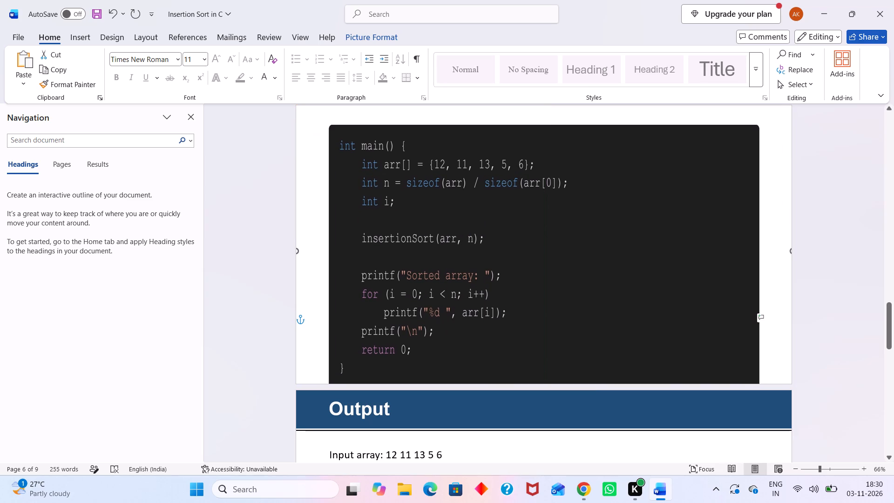
scroll(490, 218, "up", 5)
left_click_drag(493, 227, 497, 302)
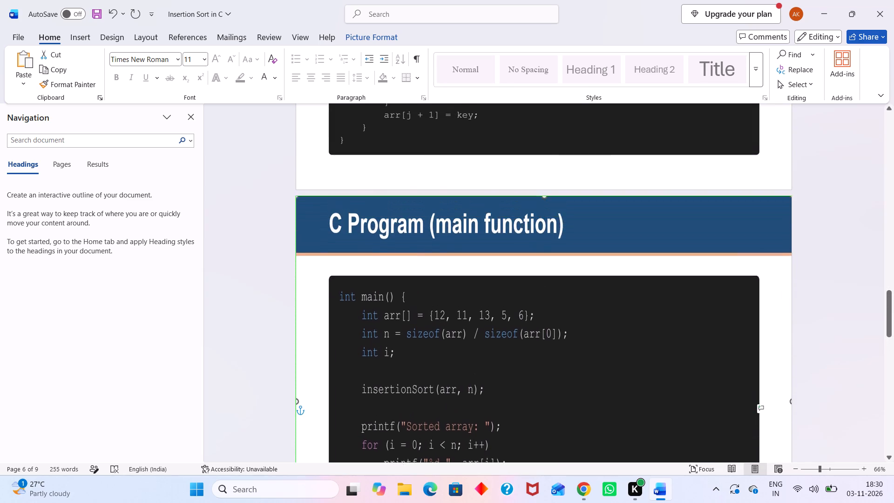
left_click_drag(497, 302, 496, 326)
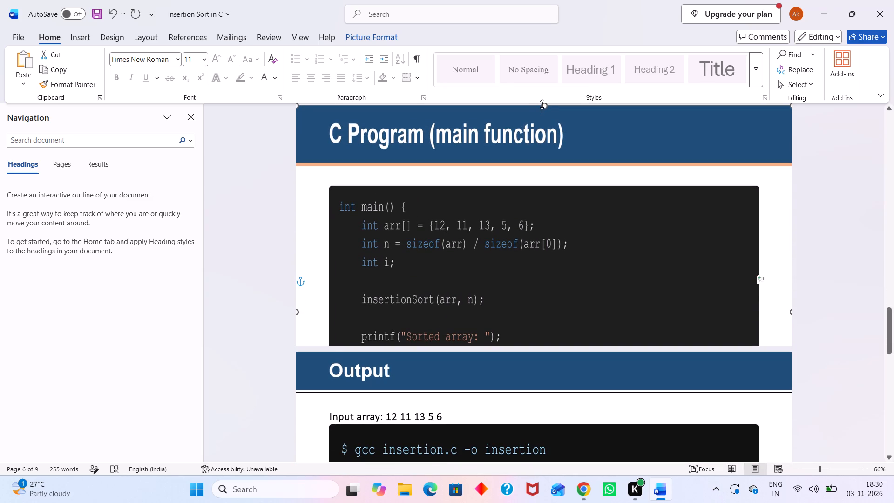
Reduce the main-function picture's height from its top edge and move it up so the whole code block fits on the page.
left_click_drag(542, 104, 532, 172)
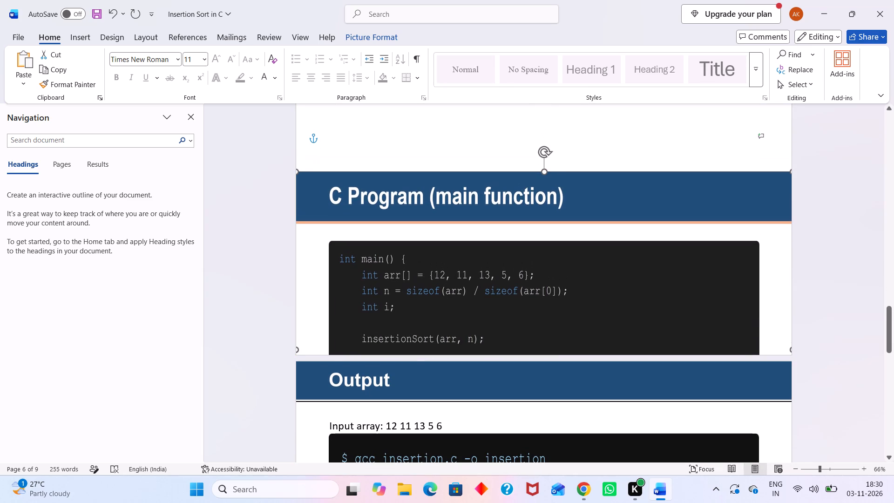
left_click_drag(518, 241, 501, 104)
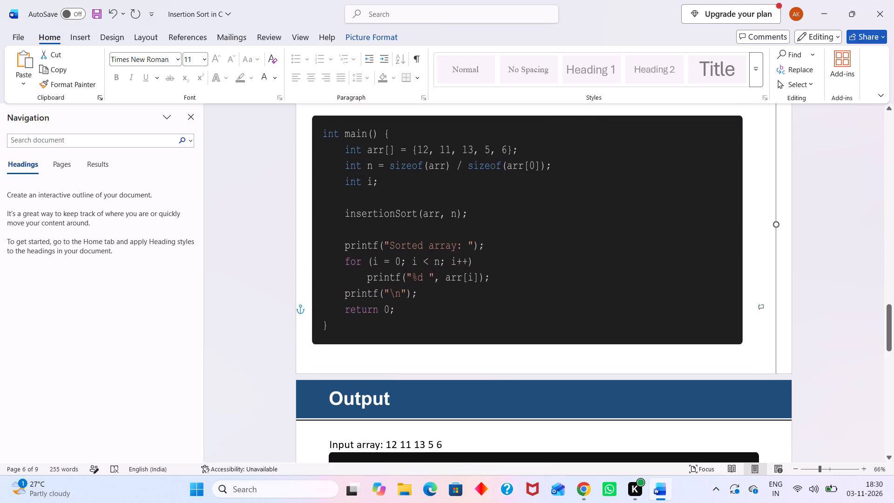
left_click_drag(501, 104, 528, 118)
scroll(523, 225, "up", 2)
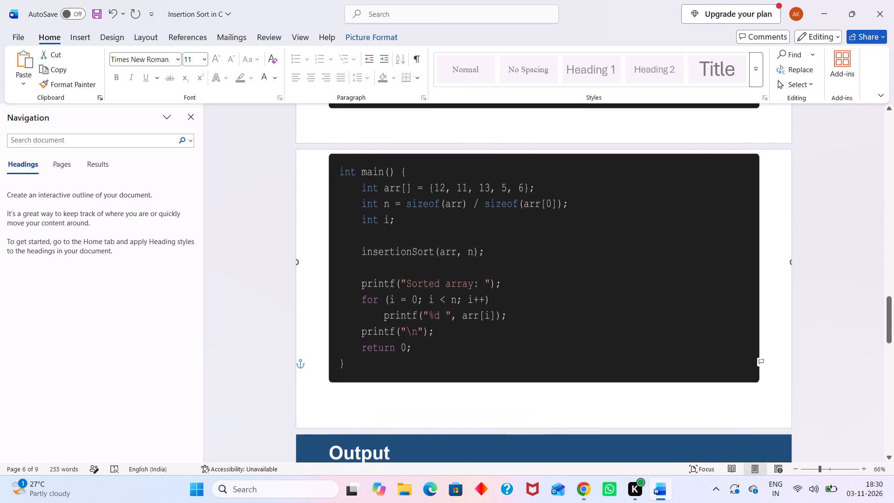
scroll(523, 225, "up", 4)
scroll(523, 226, "down", 2)
left_click_drag(523, 230, 523, 252)
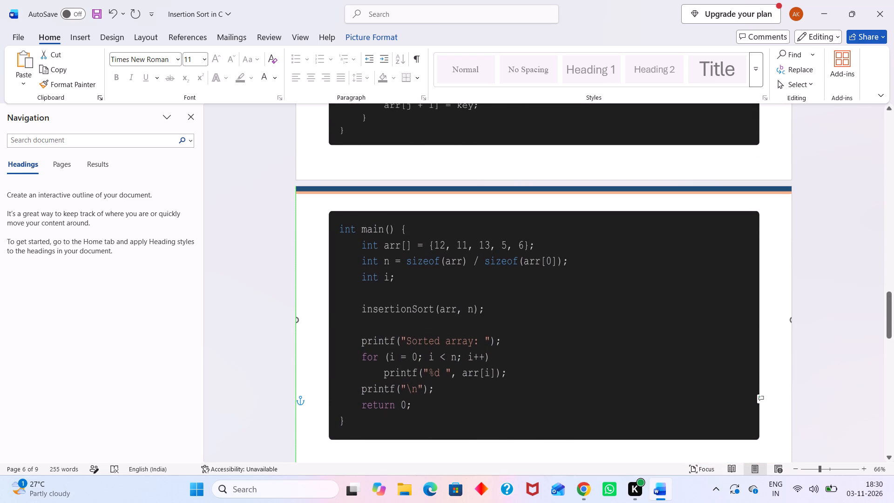
left_click_drag(523, 252, 523, 253)
Nudge the main-function picture upward until its title bar is off the page's top and only the code block shows.
scroll(523, 253, "up", 13)
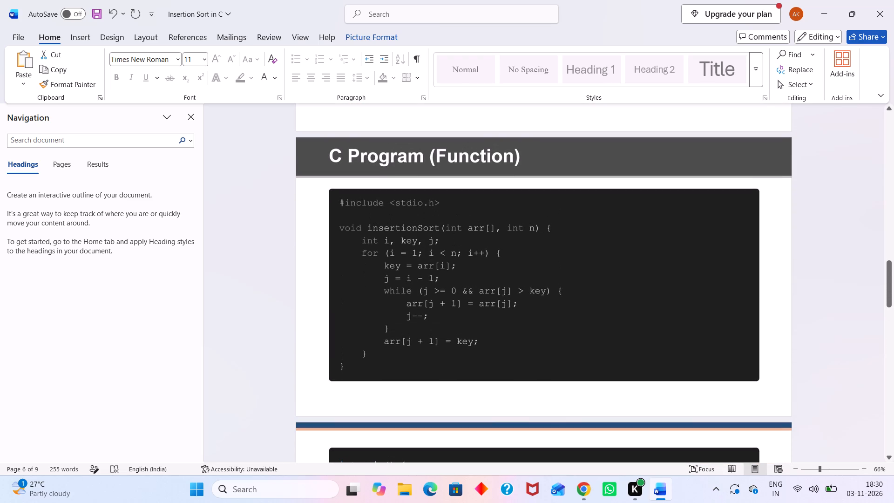
scroll(523, 253, "up", 2)
scroll(523, 253, "down", 10)
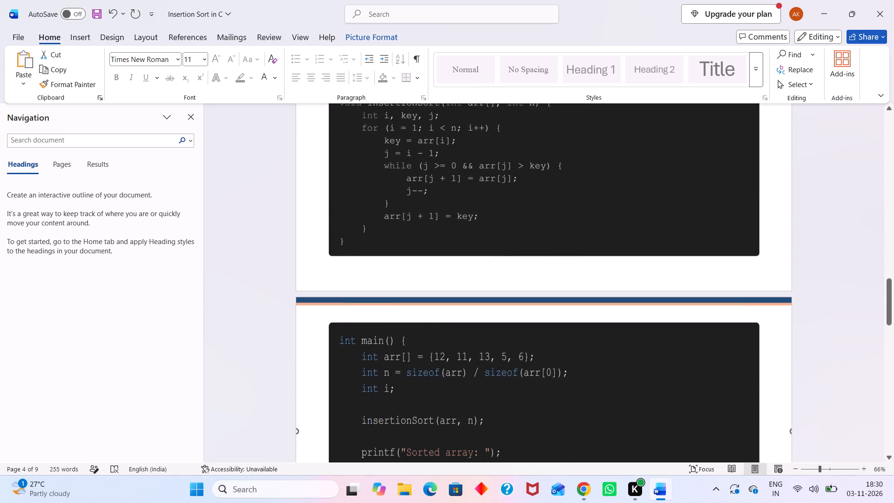
left_click_drag(520, 313, 520, 292)
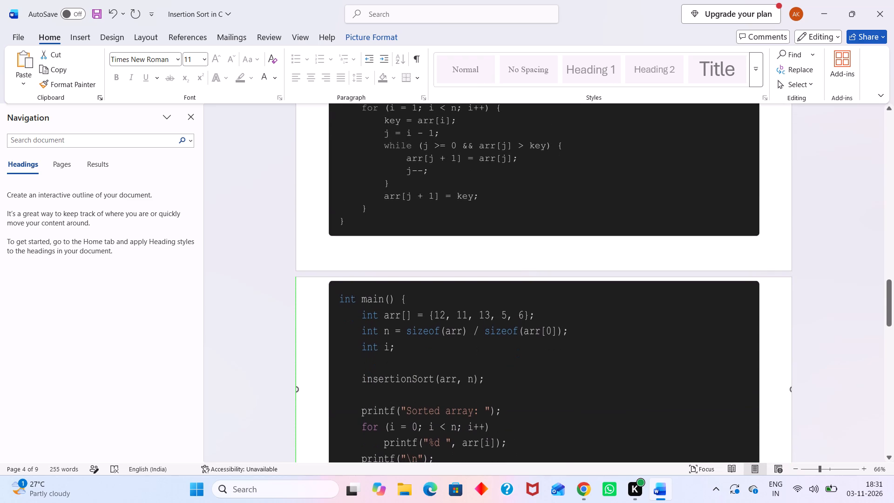
left_click_drag(520, 292, 520, 302)
scroll(520, 302, "up", 5)
scroll(520, 302, "down", 2)
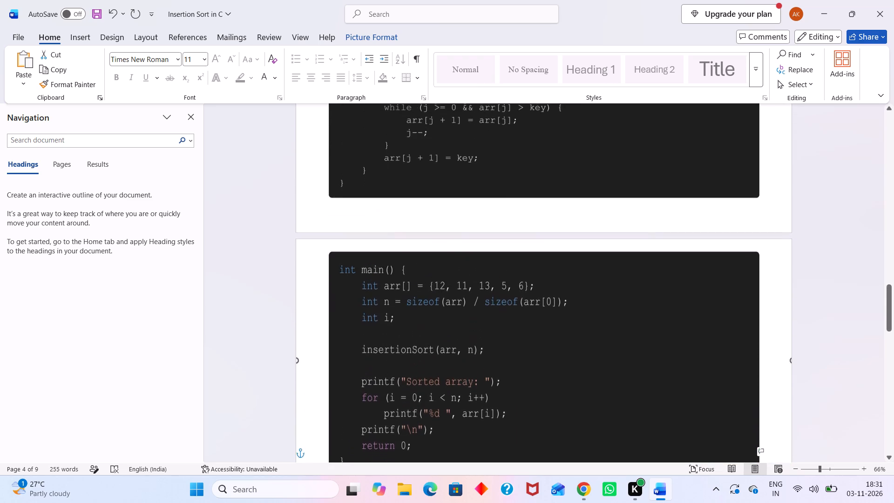
scroll(520, 302, "down", 13)
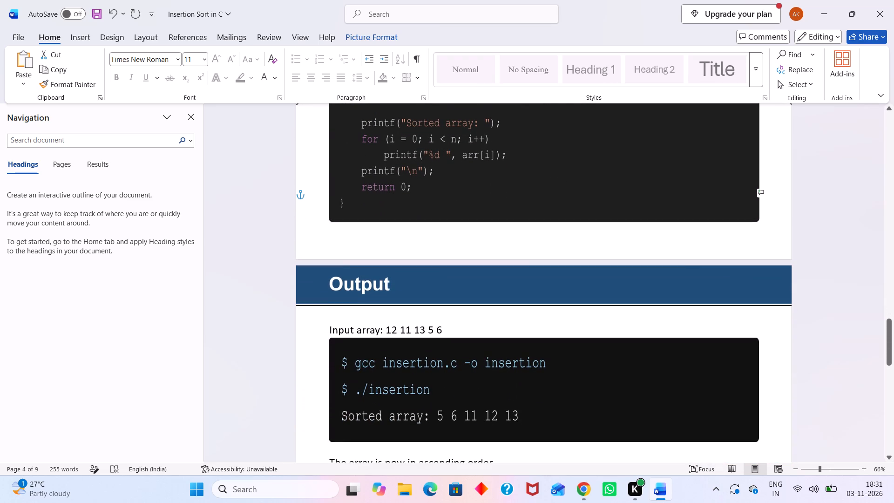
scroll(526, 285, "up", 10)
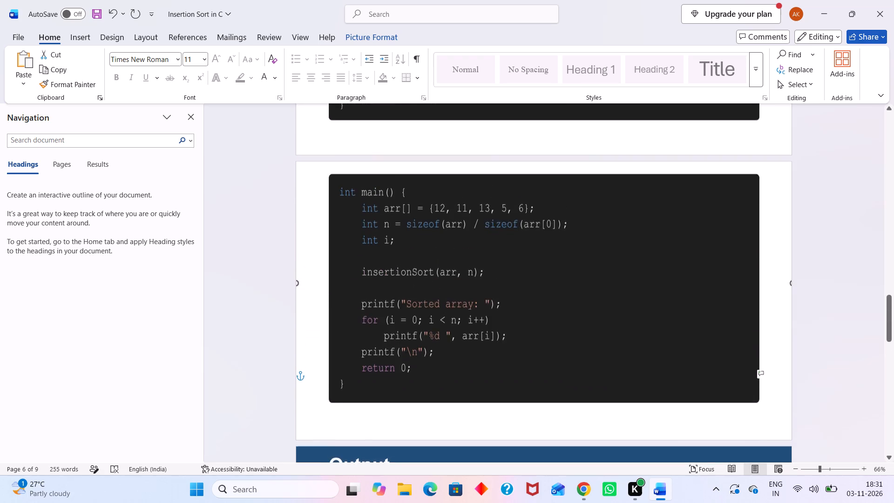
Cut the blue bar beside the "Array after the pass" heading out of the dry run table.
scroll(526, 285, "up", 18)
scroll(526, 285, "up", 12)
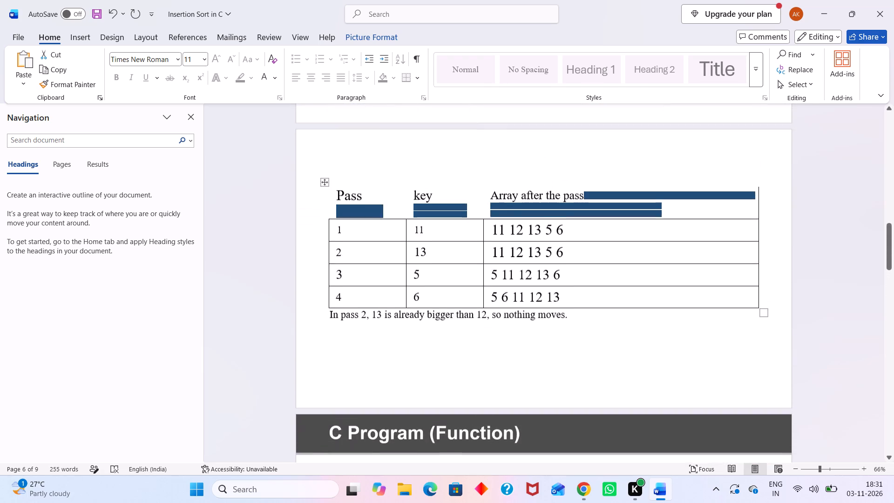
scroll(526, 285, "up", 4)
left_click(625, 276)
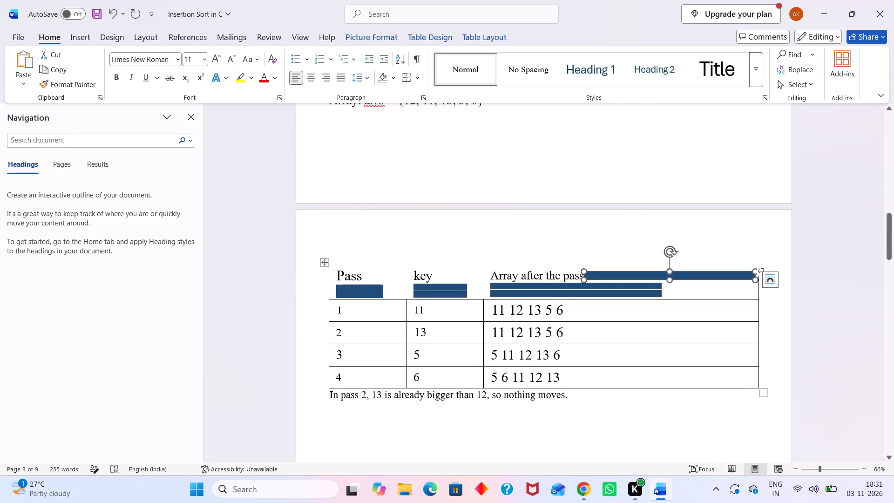
right_click(745, 277)
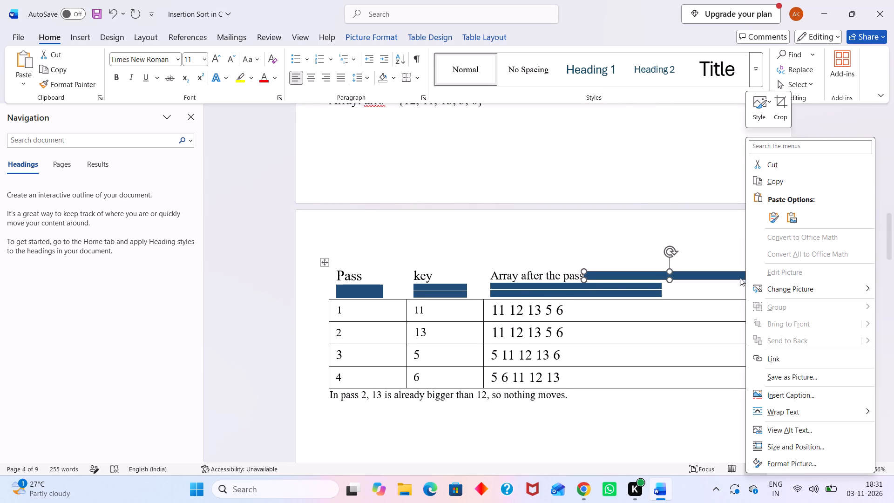
left_click(774, 172)
right_click(698, 286)
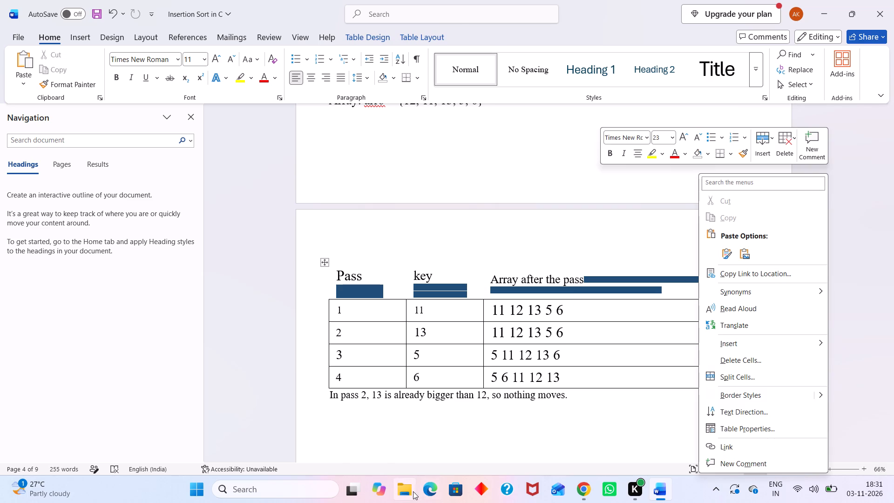
Open the recent Insertion Sort in C PDF from File Explorer.
left_click(412, 492)
double_click(359, 329)
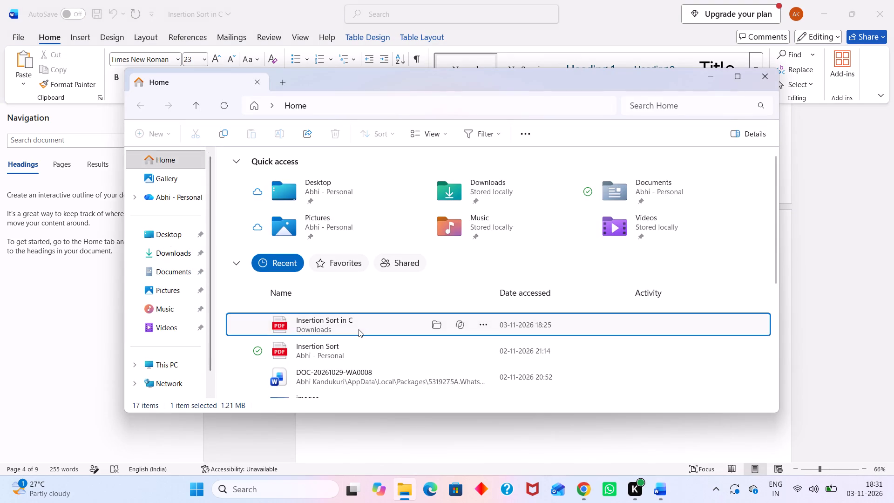
Examine the original layout of the PDF's pages, including the Dry Run Example table, both code pages, Output and Conclusion.
scroll(305, 355, "down", 4)
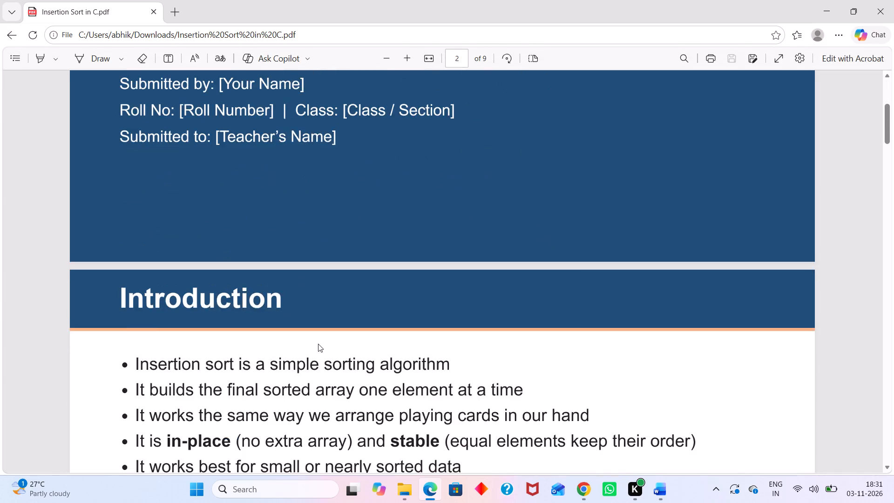
scroll(319, 343, "down", 20)
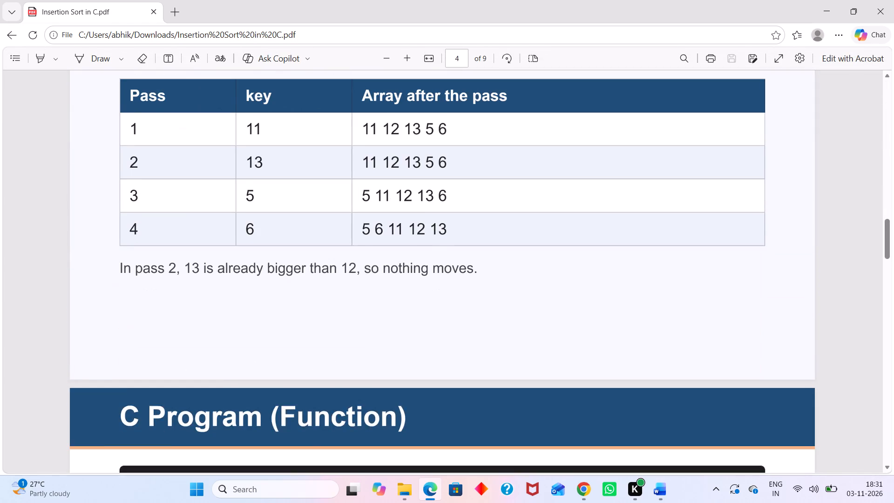
scroll(338, 333, "down", 5)
scroll(338, 333, "up", 9)
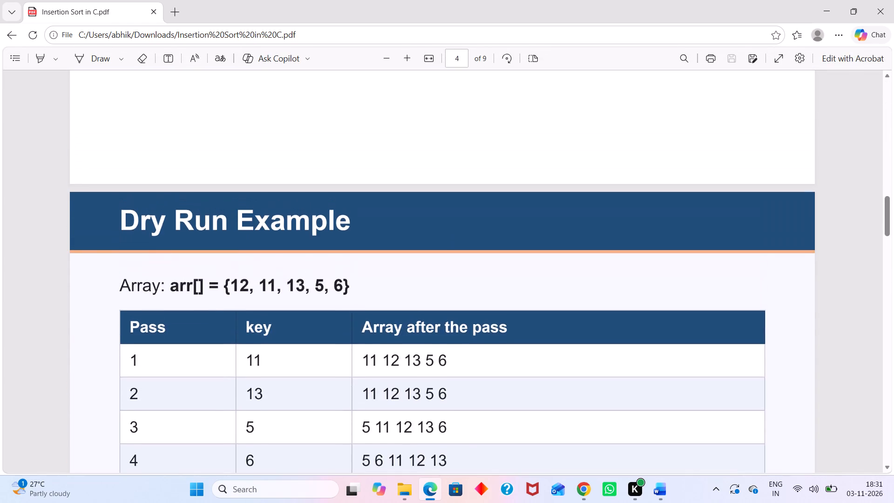
scroll(338, 333, "down", 16)
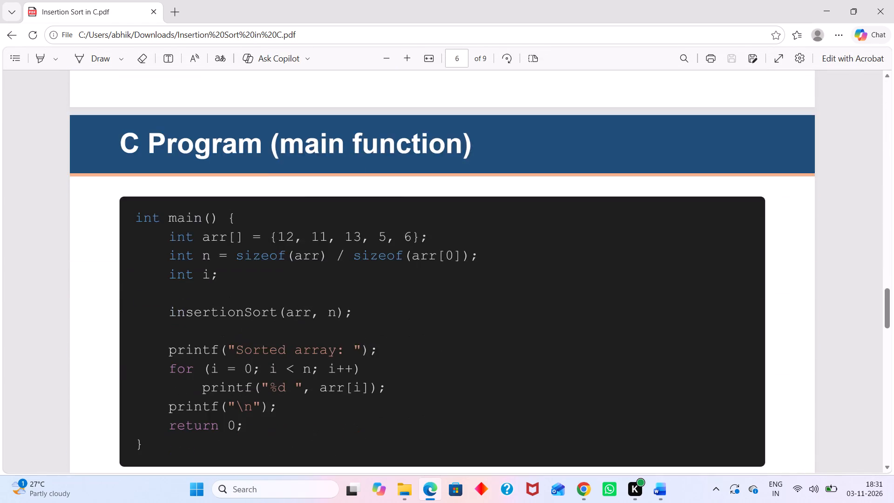
scroll(338, 333, "down", 20)
scroll(338, 333, "up", 2)
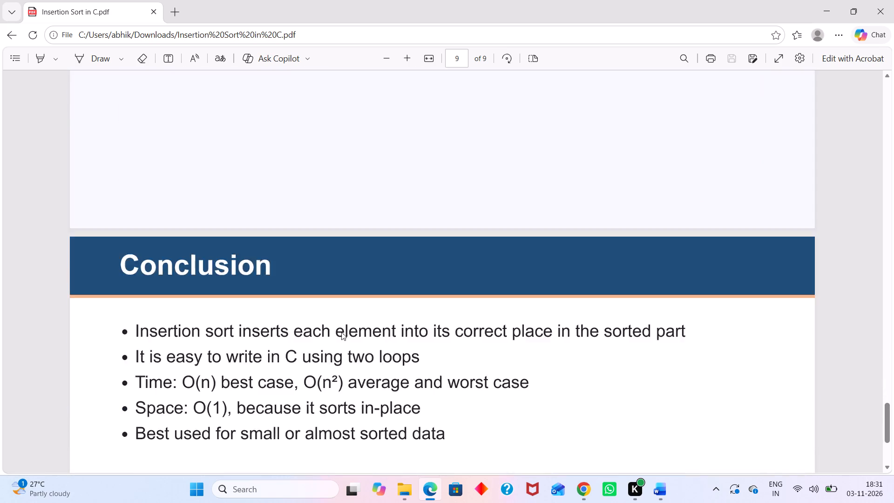
scroll(341, 332, "up", 20)
scroll(340, 332, "up", 7)
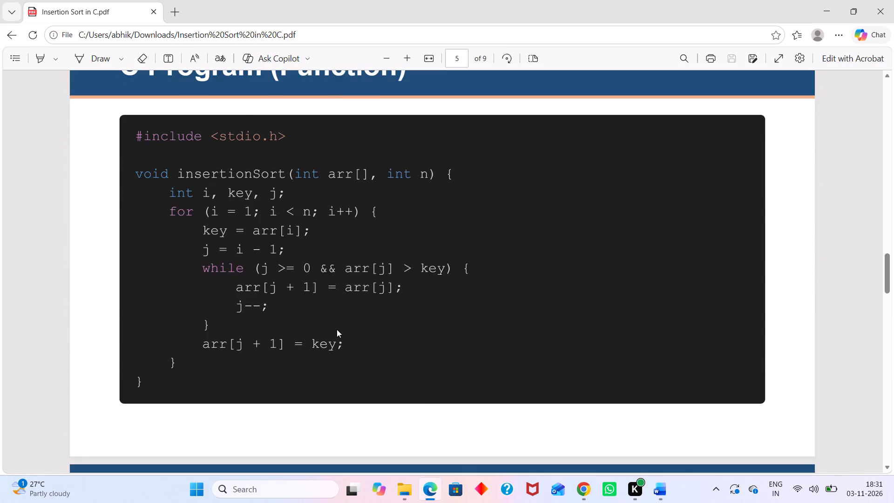
scroll(337, 329, "up", 8)
scroll(328, 347, "down", 4)
scroll(326, 351, "up", 6)
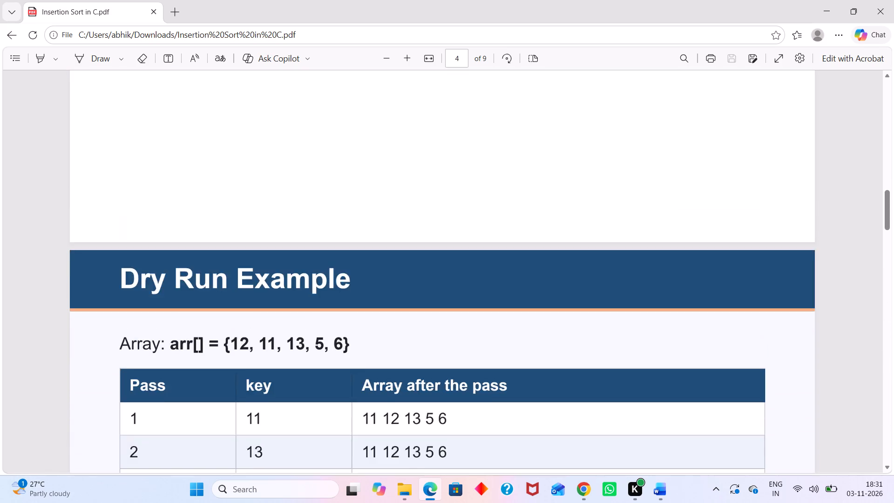
scroll(325, 352, "up", 3)
scroll(324, 352, "down", 20)
scroll(321, 367, "down", 7)
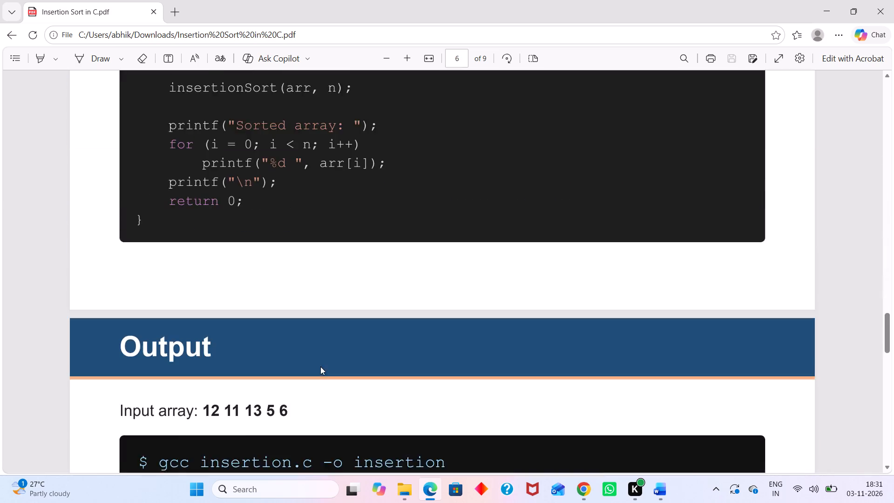
scroll(320, 366, "down", 15)
scroll(319, 366, "up", 1)
scroll(319, 366, "down", 13)
scroll(313, 372, "up", 6)
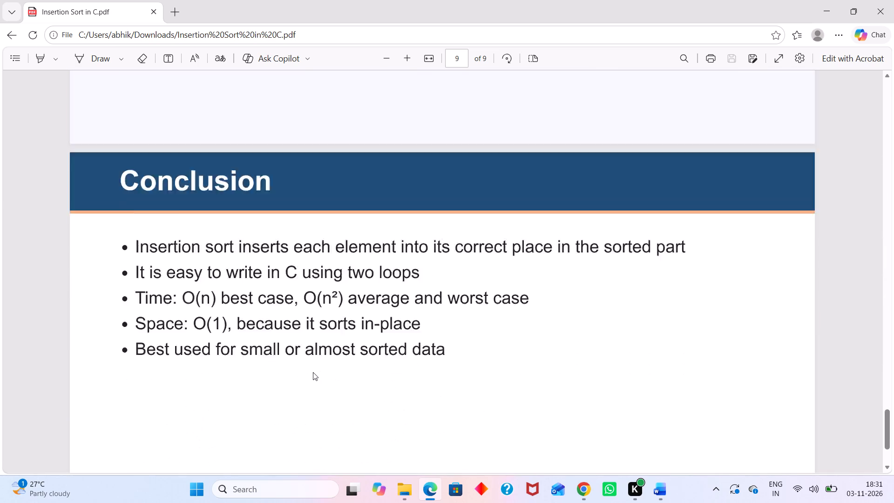
scroll(313, 372, "up", 13)
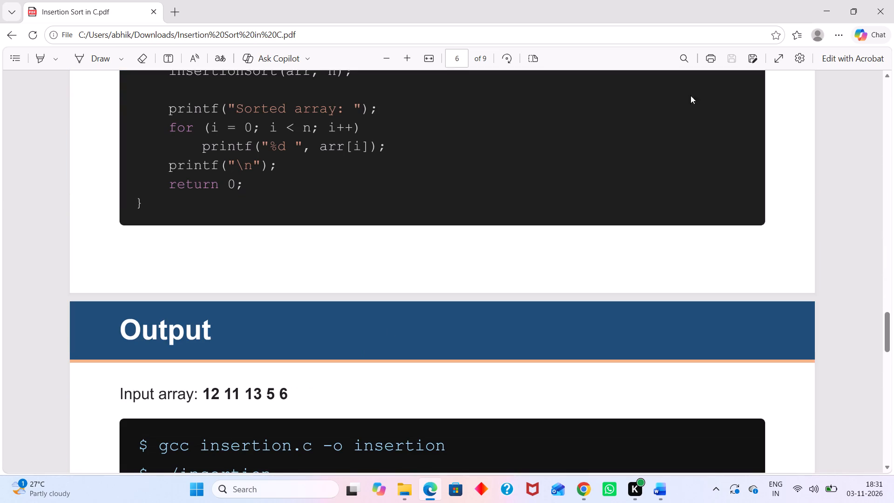
Return to the Word document and cut the two remaining blue bars out of the "Array after the pass" heading cell.
left_click(836, 0)
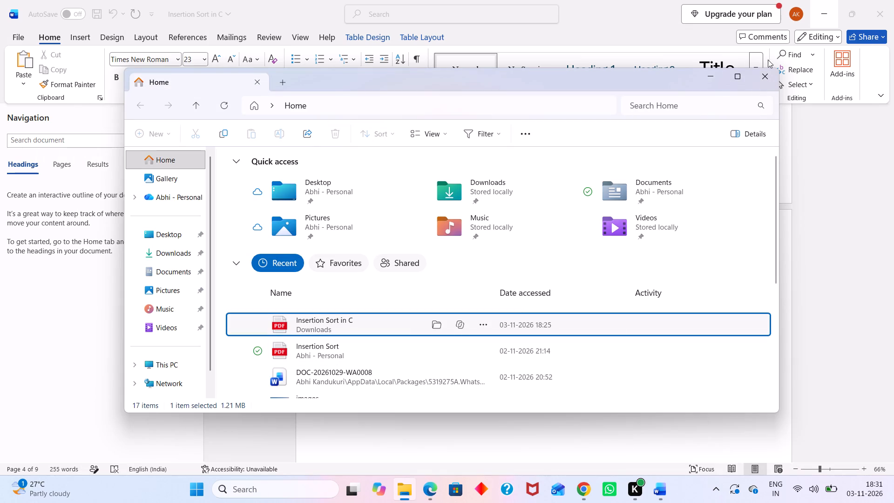
left_click(757, 81)
scroll(444, 335, "up", 1)
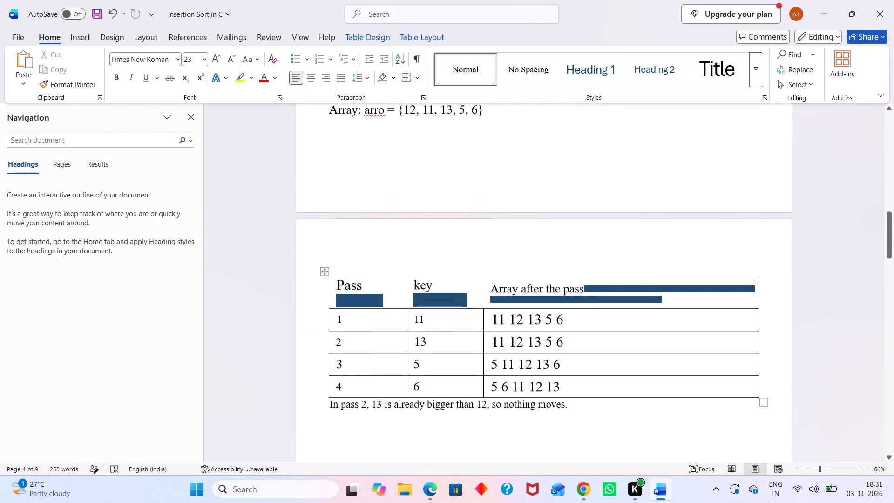
scroll(444, 335, "up", 1)
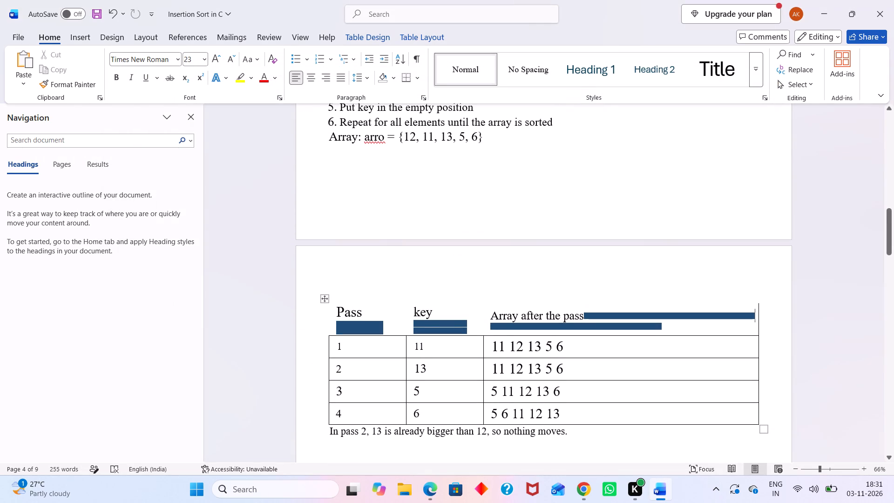
left_click(623, 314)
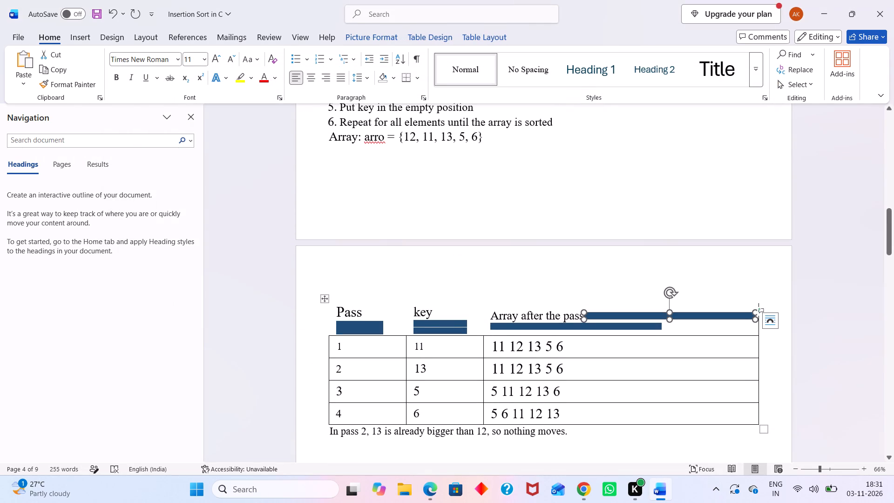
right_click(718, 318)
left_click(775, 164)
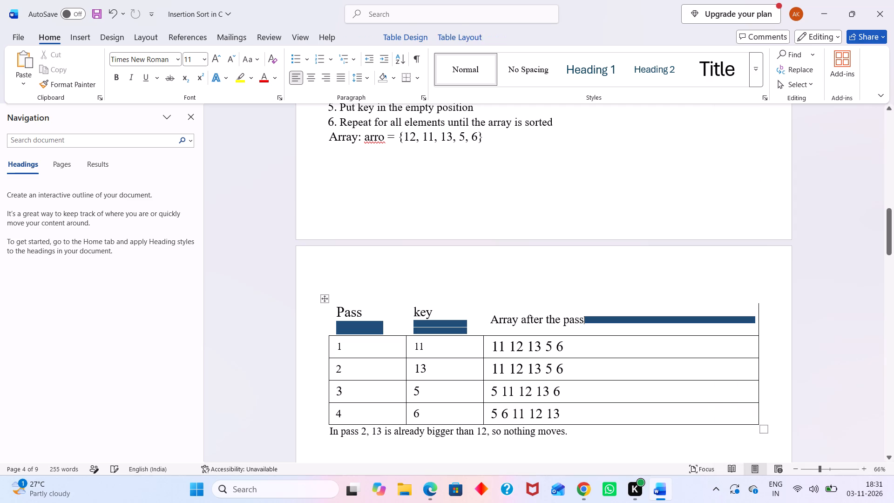
left_click(664, 317)
right_click(664, 318)
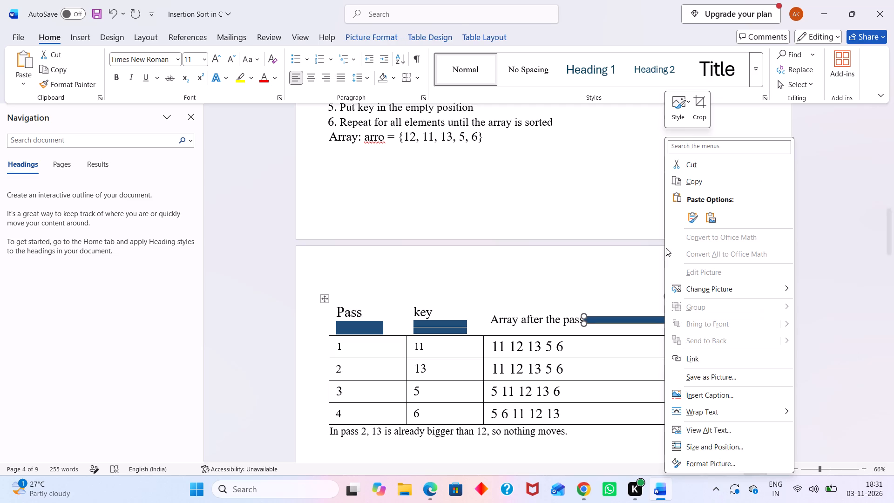
left_click(690, 166)
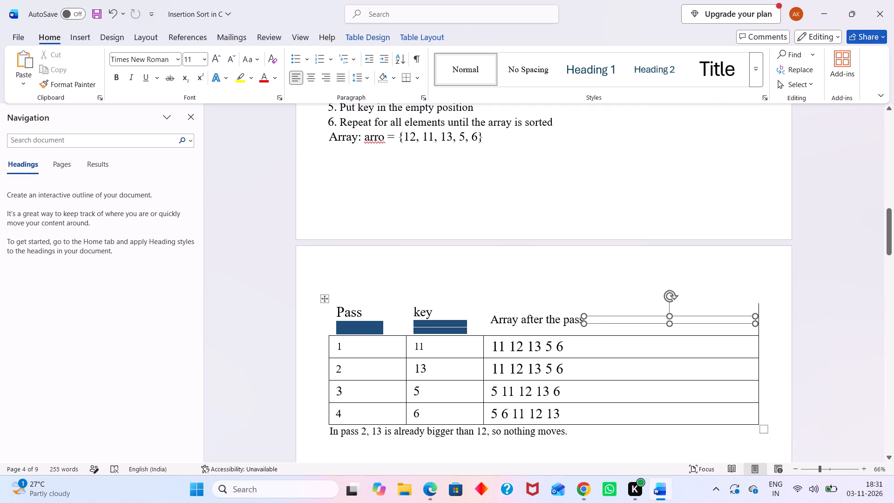
Cut the blue bars under the "key" and "Pass" headings out of the dry run table.
right_click(462, 332)
left_click(494, 166)
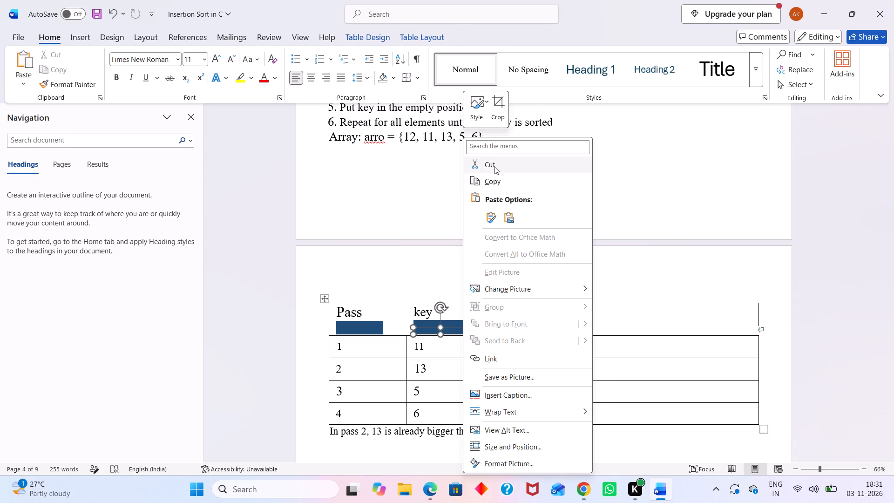
right_click(437, 325)
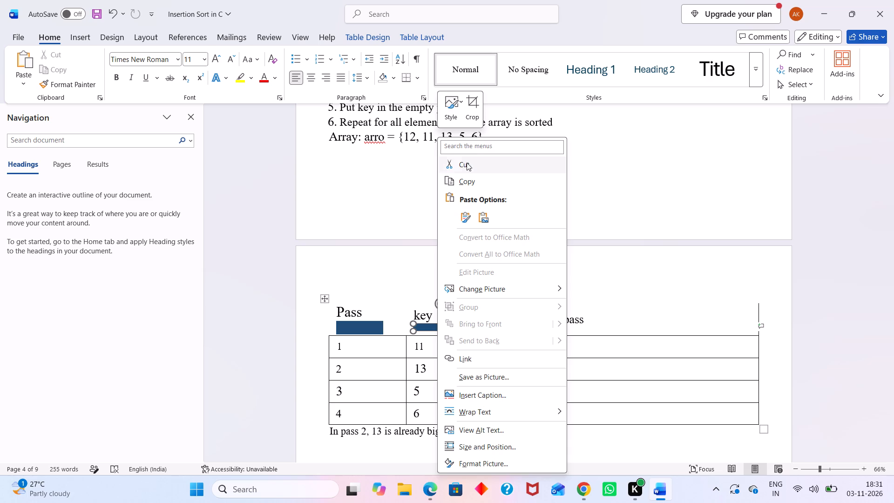
left_click(466, 169)
right_click(371, 326)
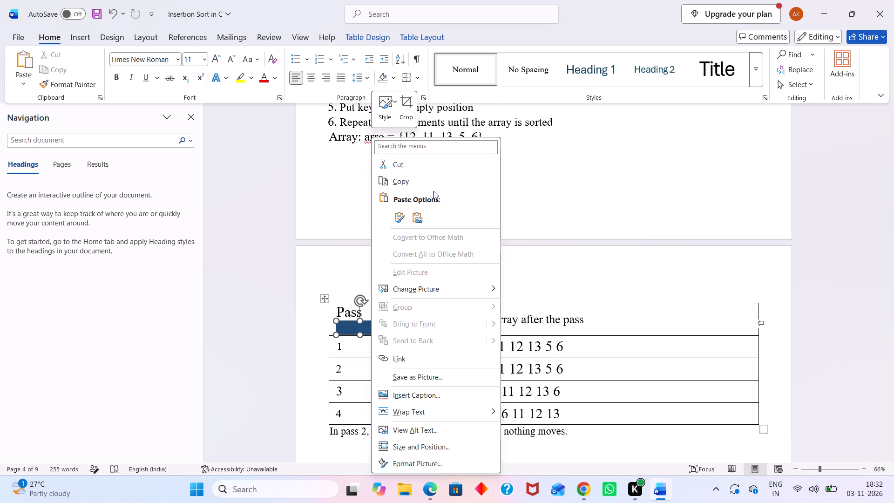
left_click(434, 173)
Insert blank lines before the "Array: arro = {12, 11, 13, 5, 6}" line to push it onto the next page with its table.
scroll(400, 273, "up", 9)
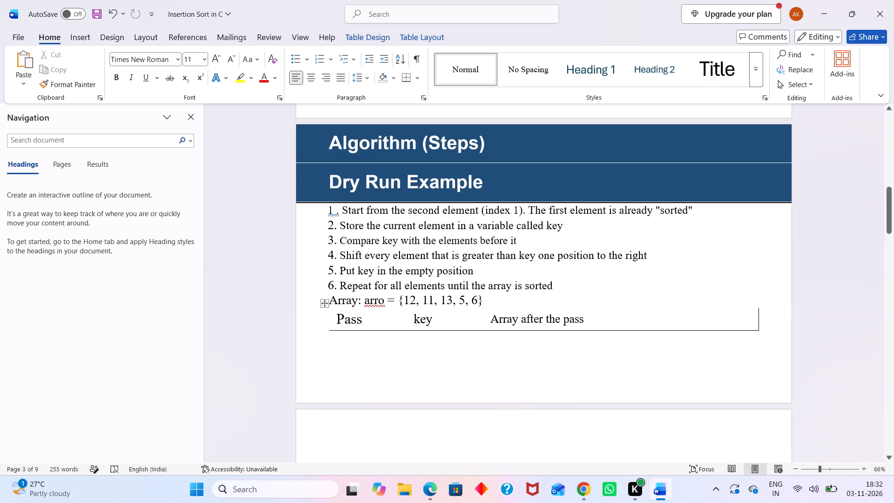
left_click(327, 297)
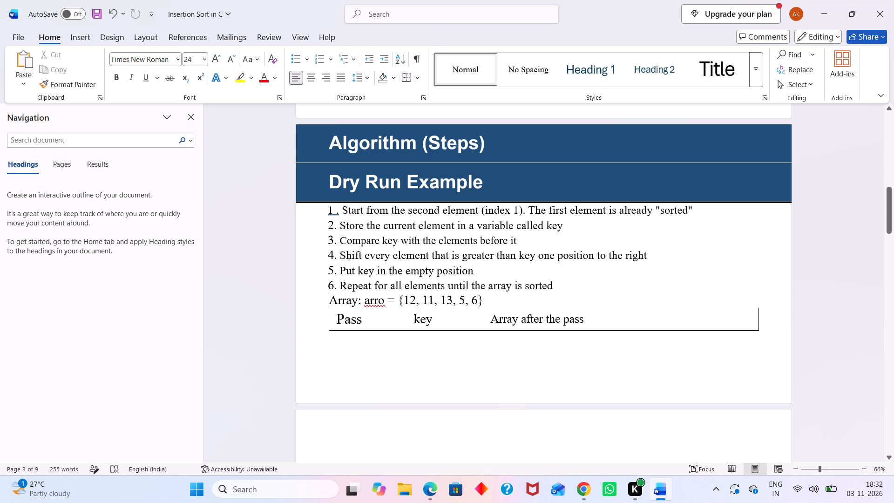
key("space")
key("Return")
key("Return")
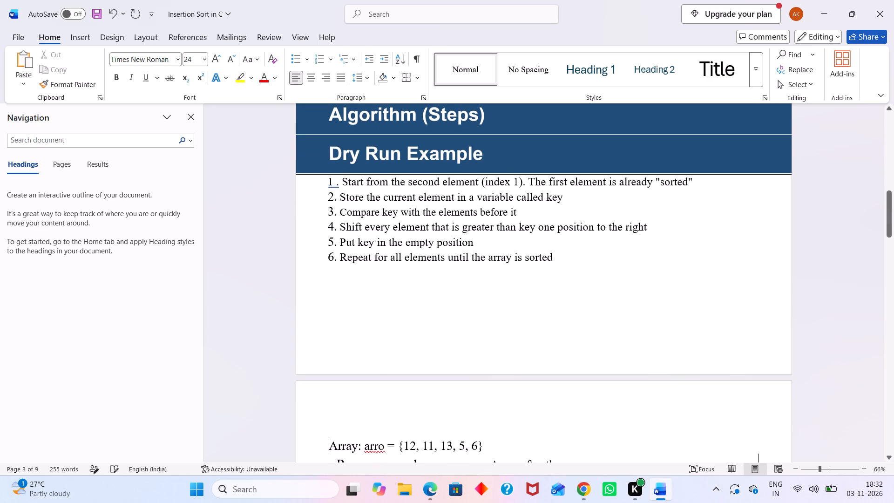
Indent the "Array: arro" line above the dry run table by three spaces.
scroll(326, 310, "down", 14)
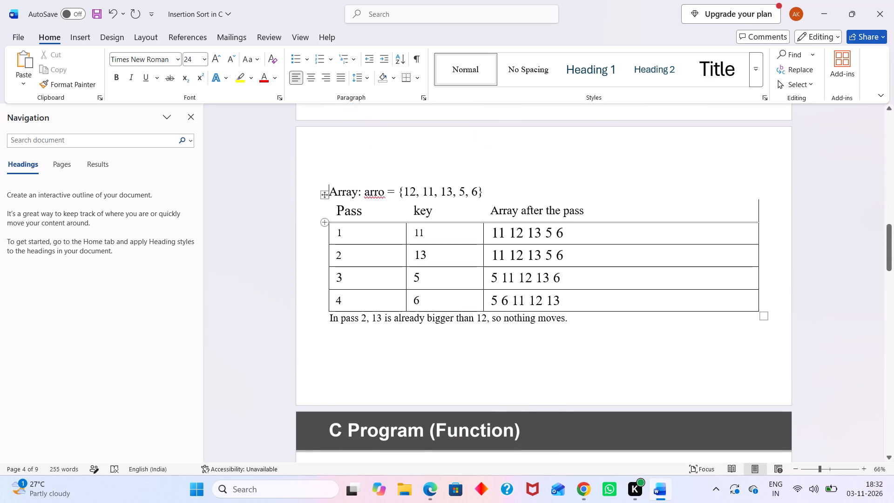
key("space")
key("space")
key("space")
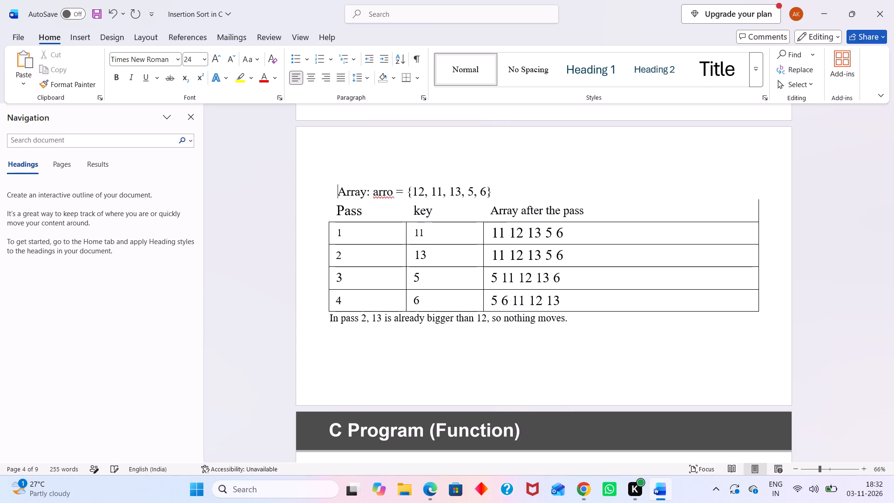
Open the header area of the title page for editing.
scroll(321, 217, "up", 20)
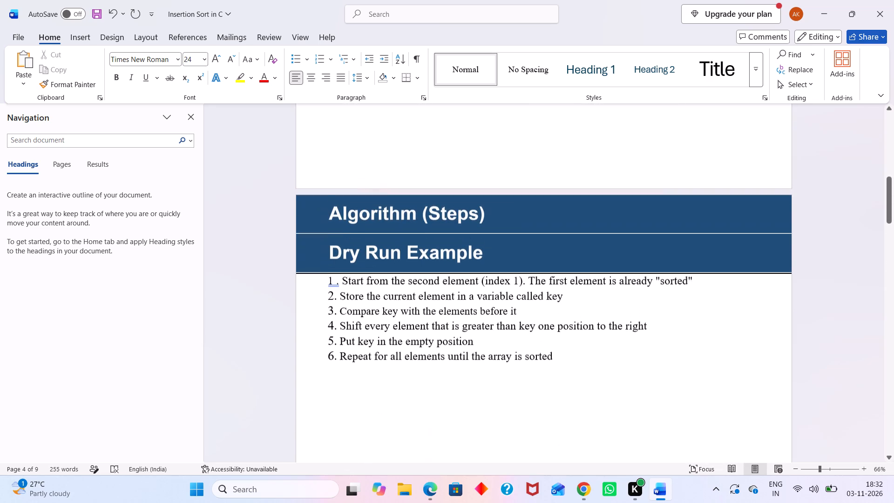
left_click(609, 224)
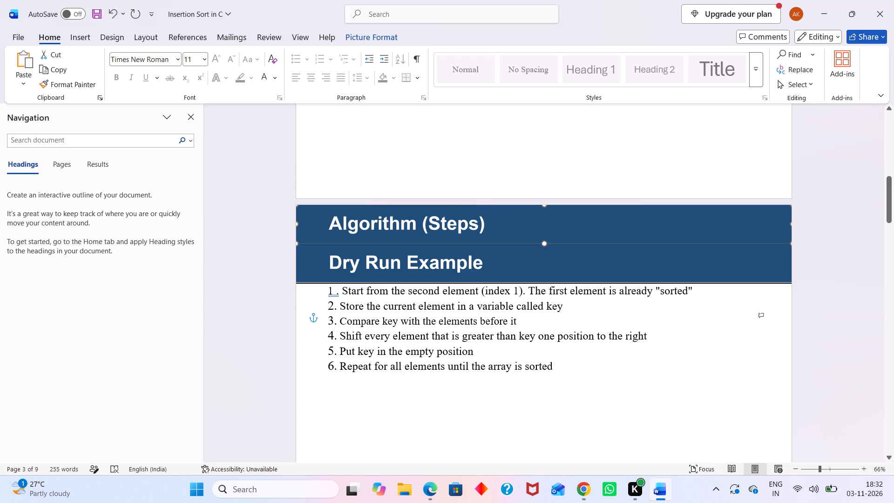
scroll(541, 258, "up", 12)
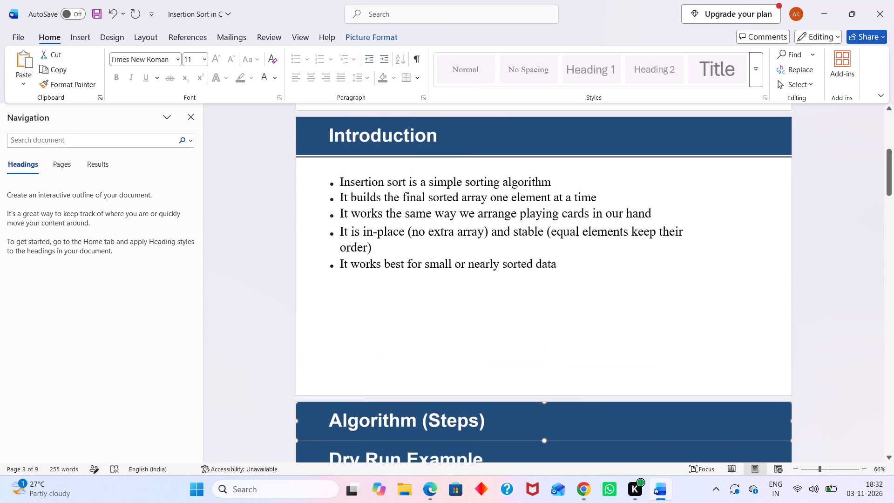
scroll(544, 256, "up", 17)
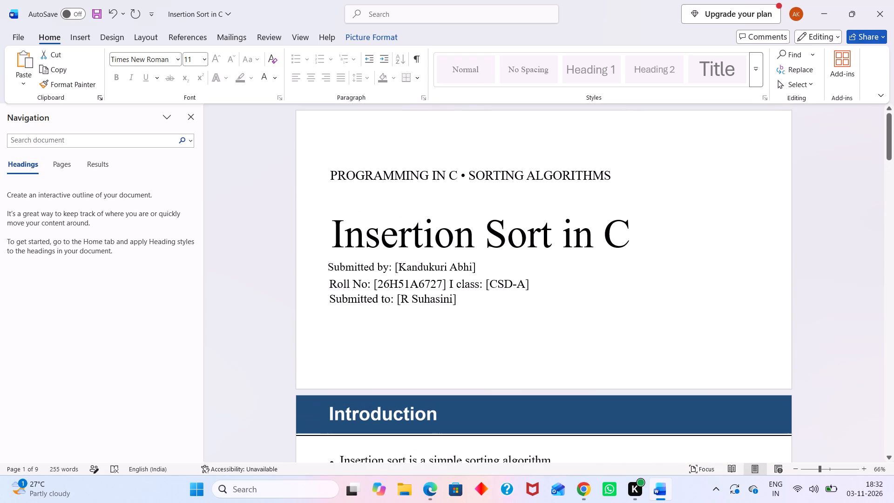
scroll(544, 256, "up", 4)
left_click(696, 127)
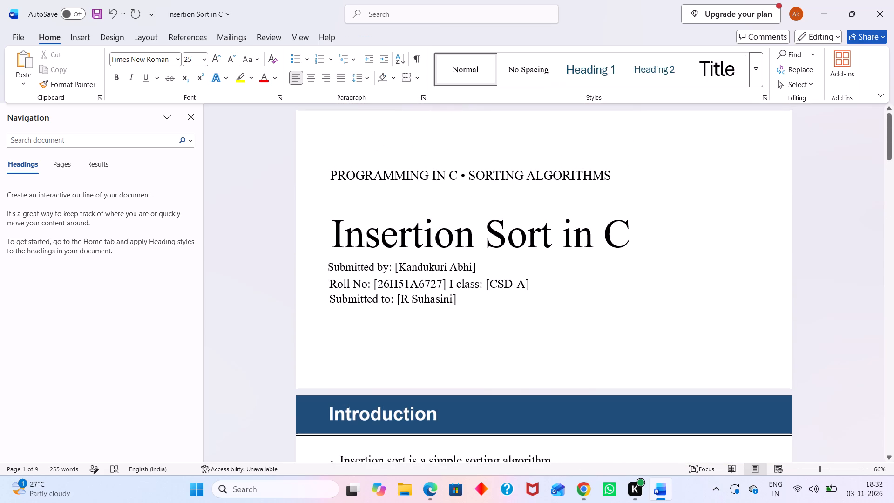
left_click(654, 121)
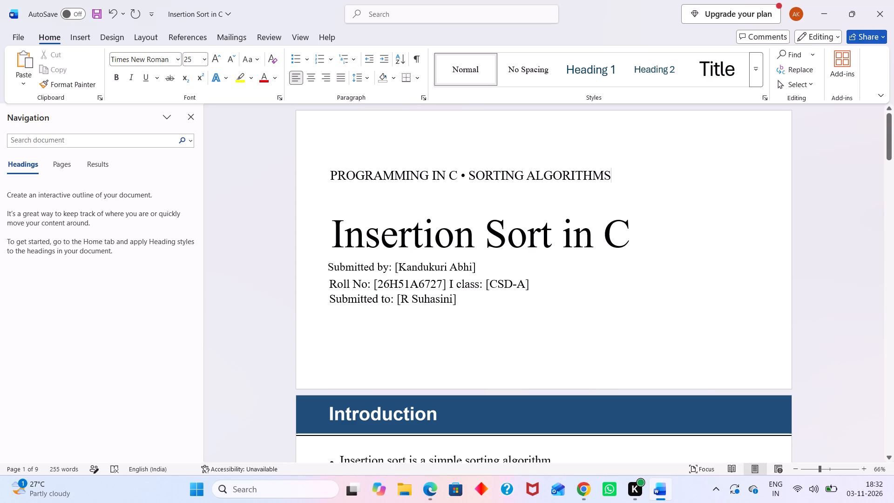
left_click(659, 139)
double_click(636, 137)
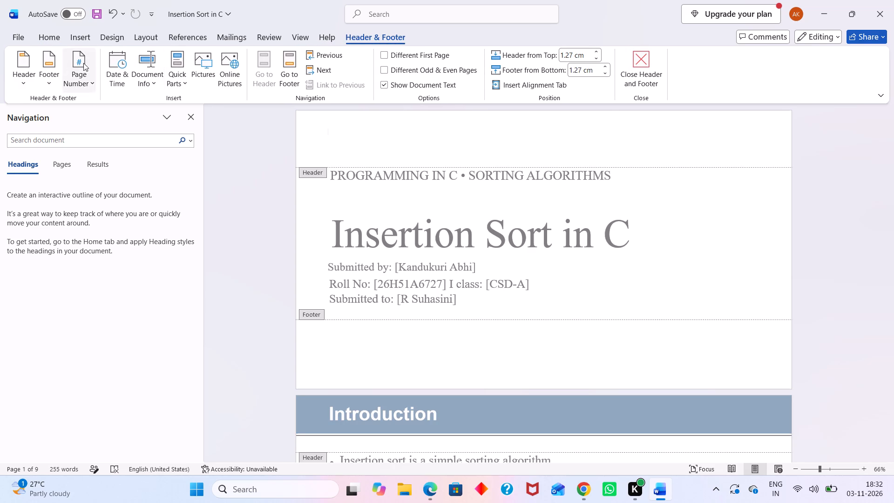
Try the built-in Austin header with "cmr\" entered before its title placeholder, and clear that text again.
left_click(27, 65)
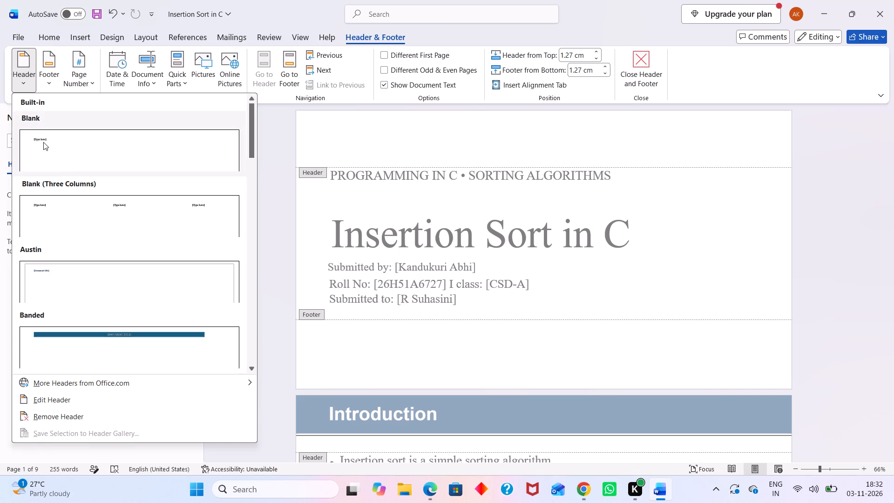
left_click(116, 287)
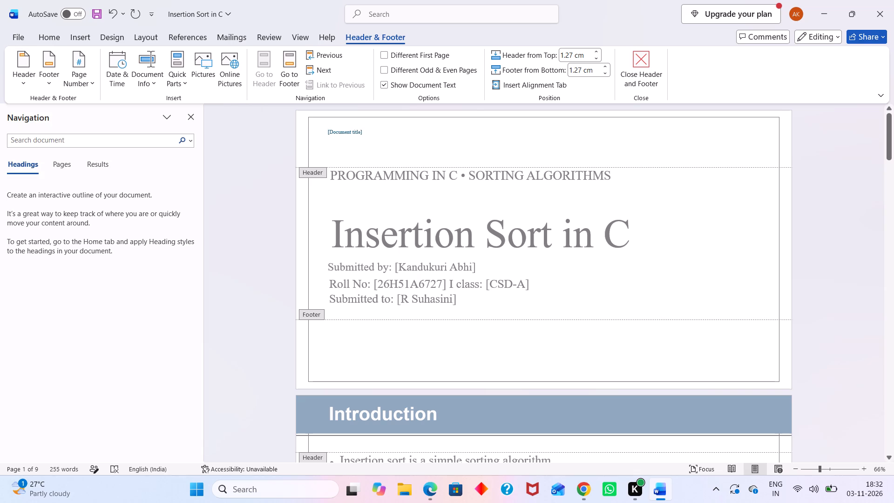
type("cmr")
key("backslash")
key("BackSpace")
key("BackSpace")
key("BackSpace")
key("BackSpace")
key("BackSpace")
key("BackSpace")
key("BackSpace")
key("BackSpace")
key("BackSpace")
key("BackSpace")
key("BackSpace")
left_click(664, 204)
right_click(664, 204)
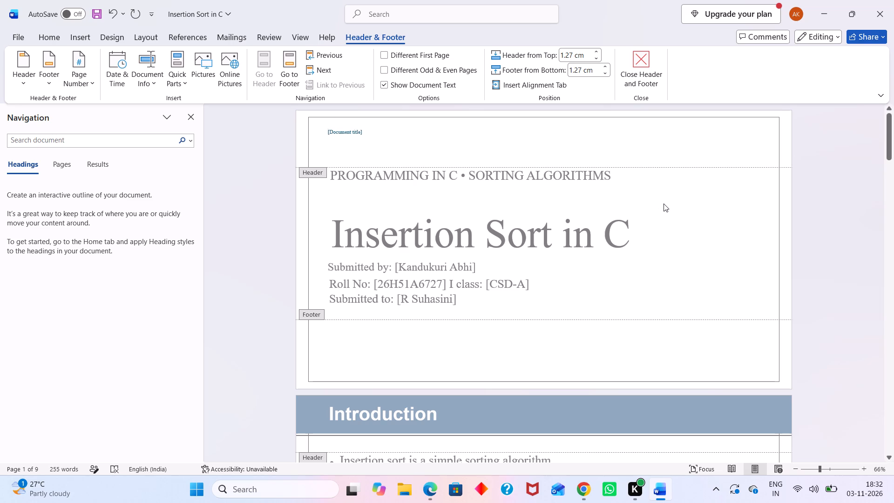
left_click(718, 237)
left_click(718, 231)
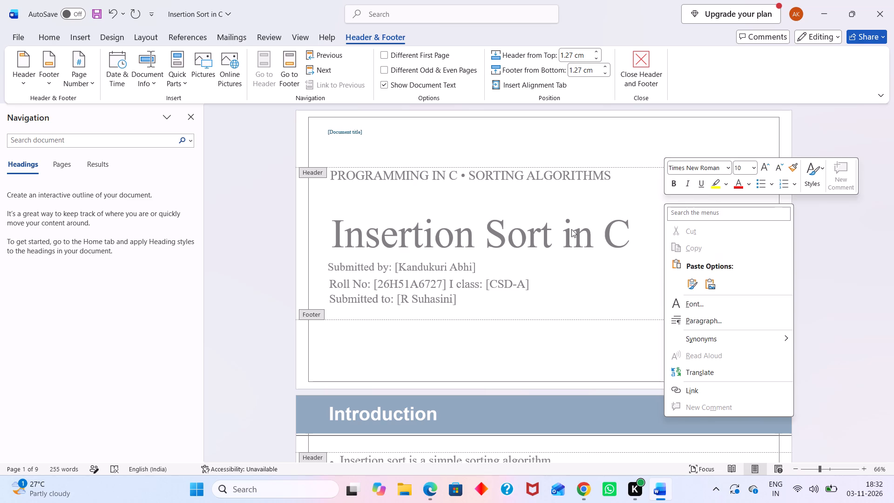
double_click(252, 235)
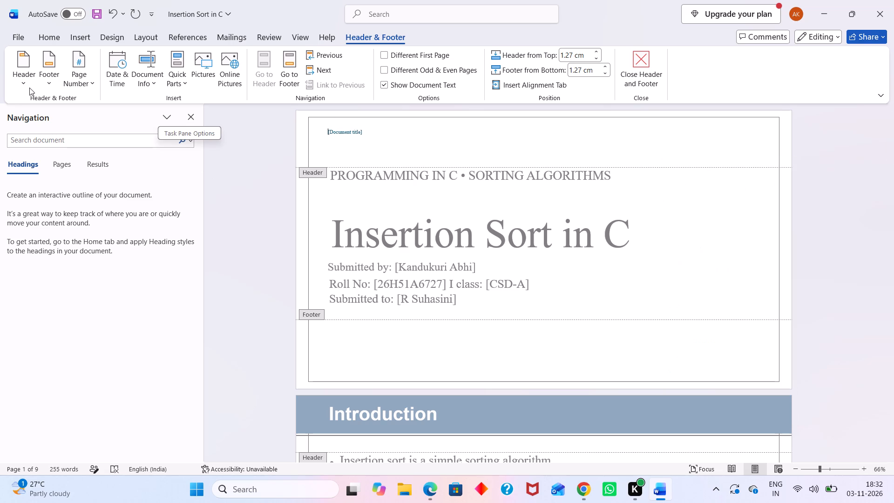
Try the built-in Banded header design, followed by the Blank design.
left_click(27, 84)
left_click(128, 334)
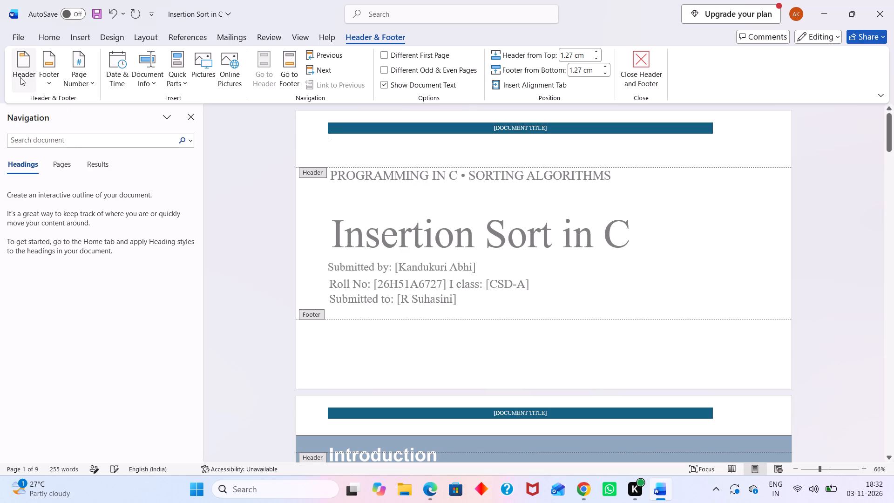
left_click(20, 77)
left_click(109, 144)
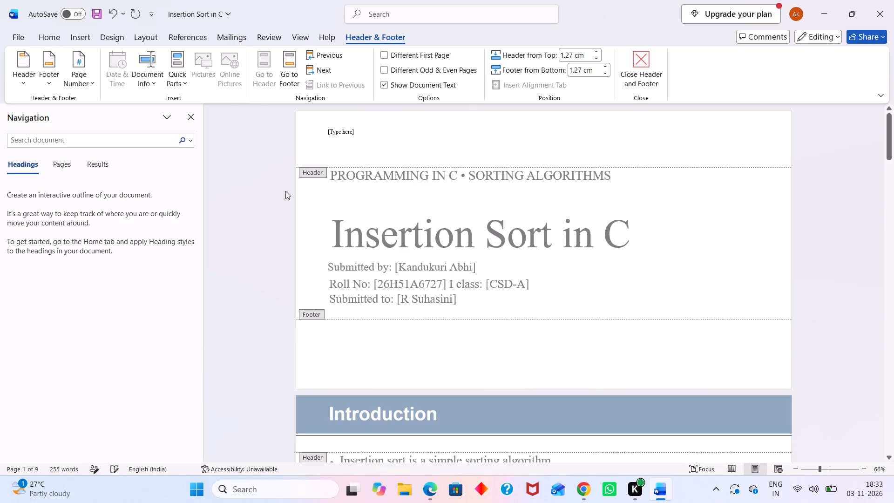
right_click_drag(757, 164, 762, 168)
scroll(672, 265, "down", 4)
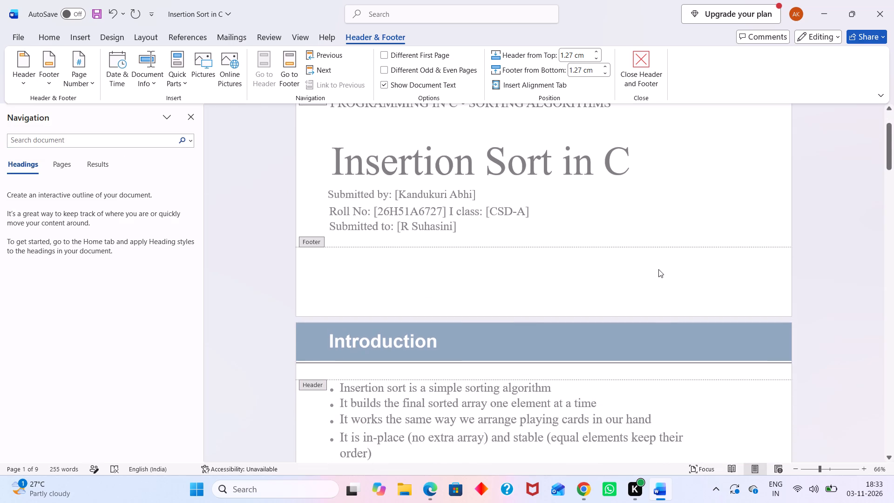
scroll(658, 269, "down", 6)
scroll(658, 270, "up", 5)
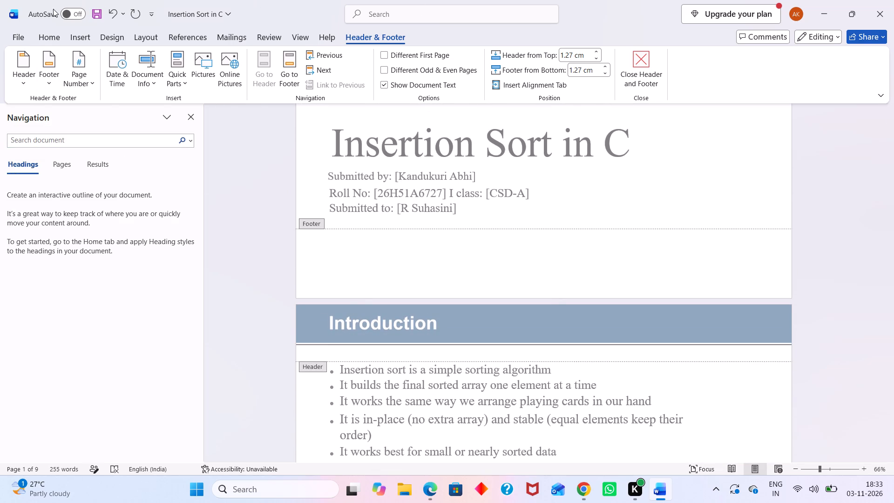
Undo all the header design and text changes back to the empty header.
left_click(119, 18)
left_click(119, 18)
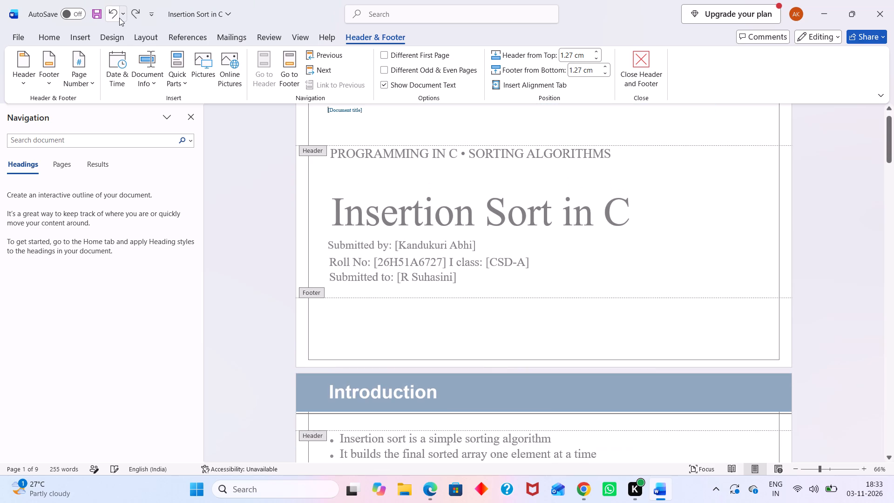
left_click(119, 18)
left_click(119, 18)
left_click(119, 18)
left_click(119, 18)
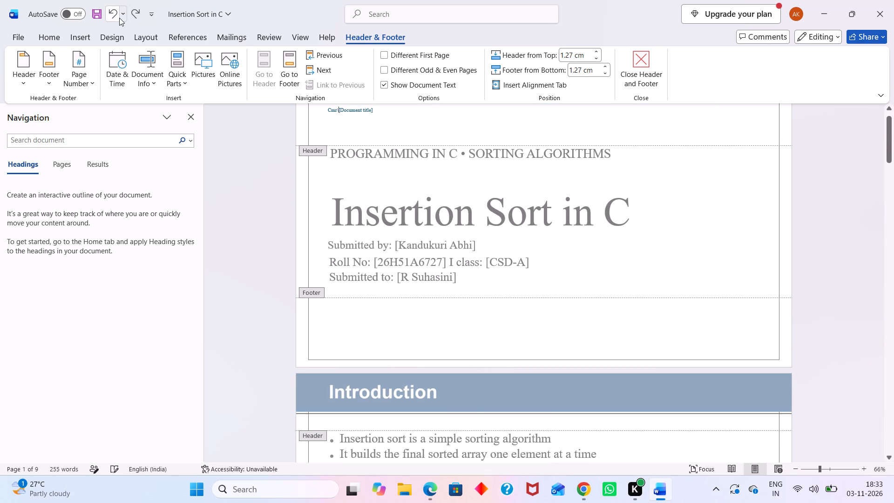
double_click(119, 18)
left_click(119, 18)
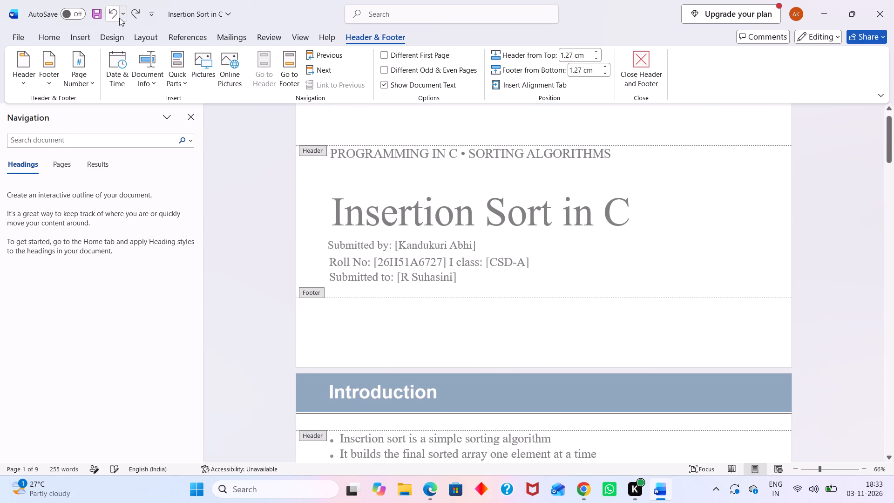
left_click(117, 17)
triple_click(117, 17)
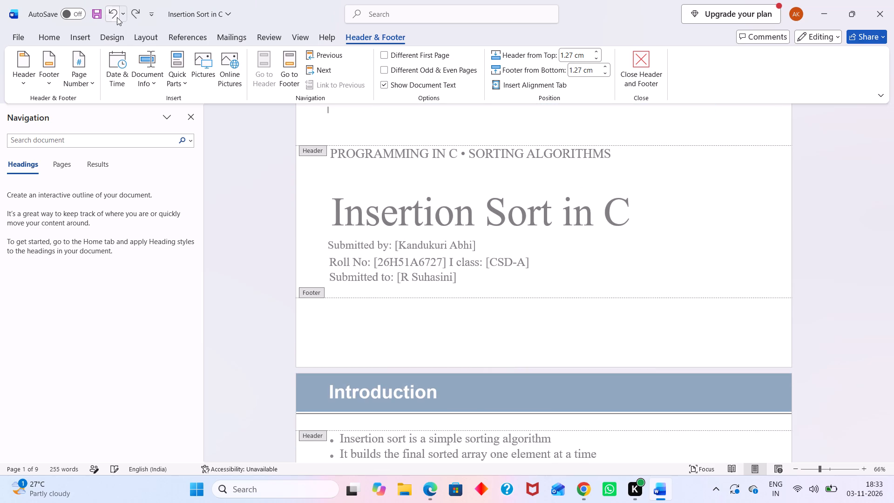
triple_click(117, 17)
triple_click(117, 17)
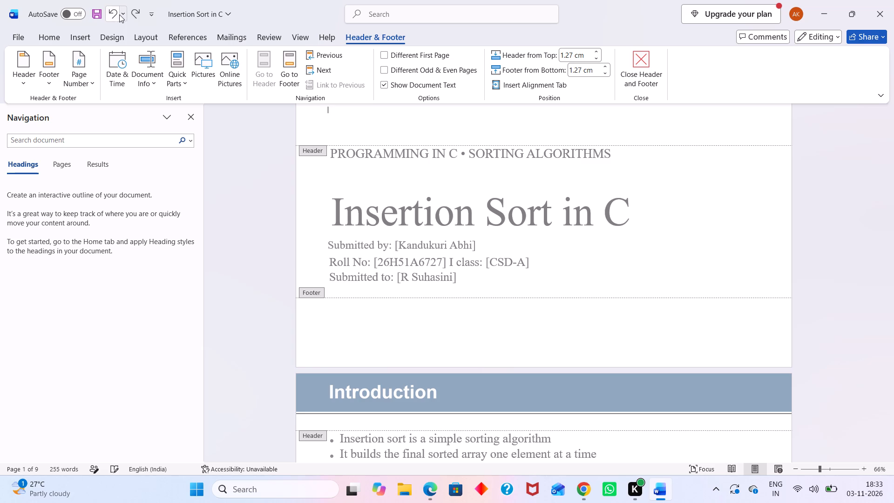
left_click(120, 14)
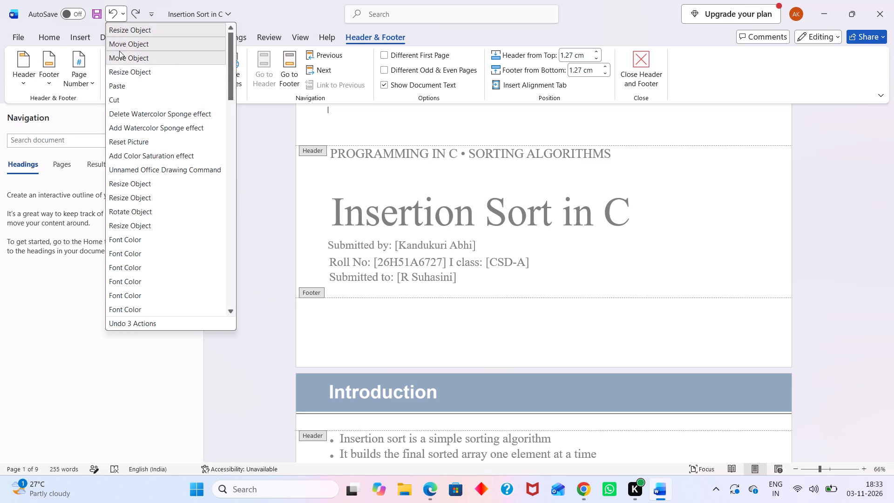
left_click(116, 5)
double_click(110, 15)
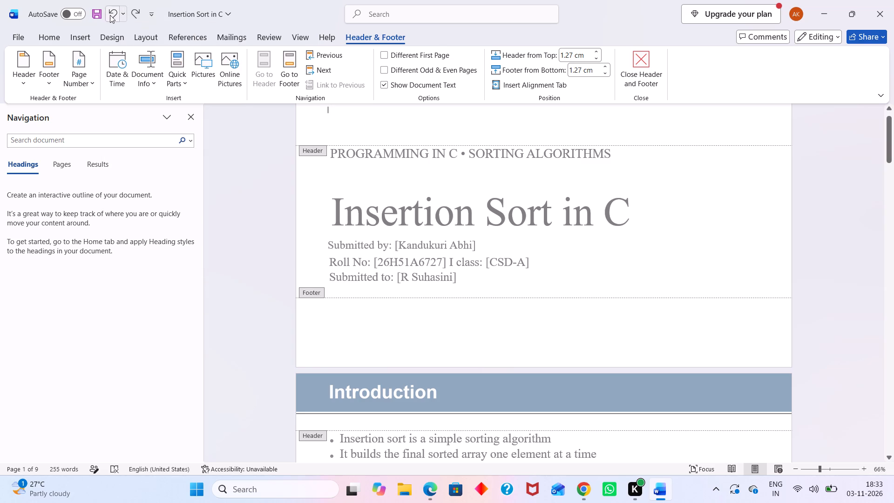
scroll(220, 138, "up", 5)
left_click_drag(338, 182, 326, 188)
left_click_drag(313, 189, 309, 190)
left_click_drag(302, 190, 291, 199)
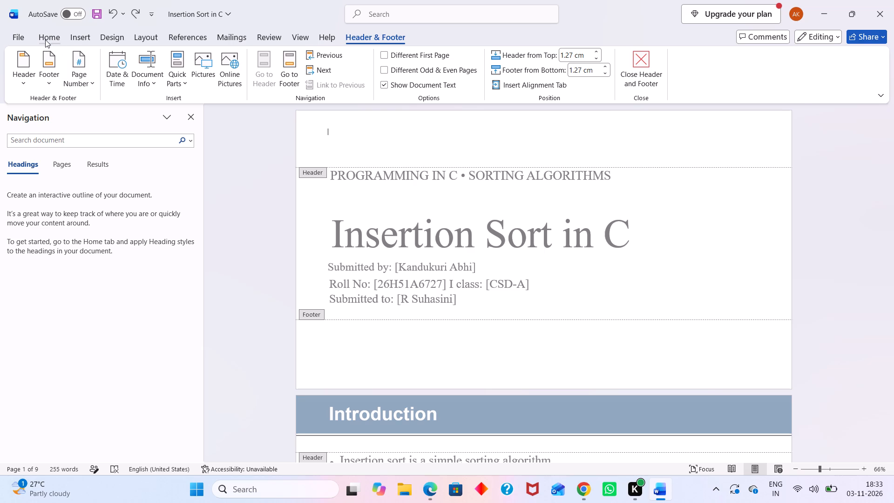
Look over the header and footer areas on the pages from the introduction to the dry run table.
left_click(47, 39)
left_click_drag(208, 211, 231, 238)
scroll(471, 265, "down", 12)
scroll(477, 237, "down", 16)
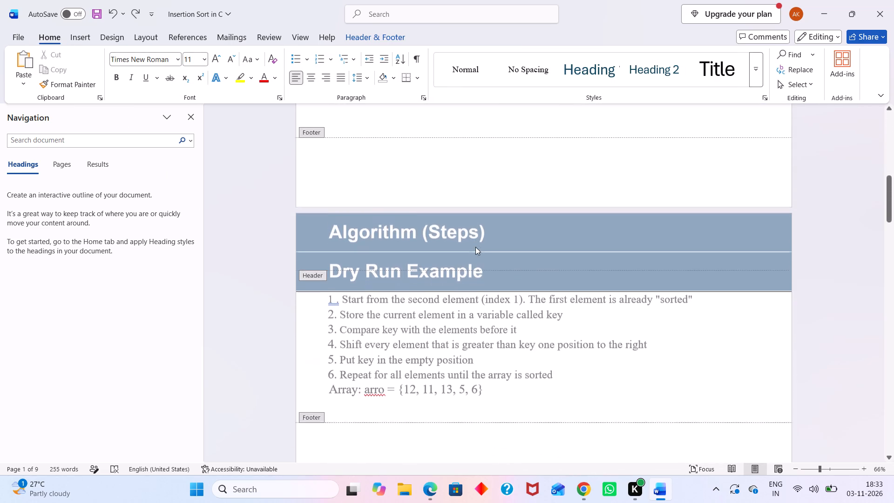
scroll(475, 247, "down", 12)
double_click(475, 257)
scroll(475, 257, "up", 1)
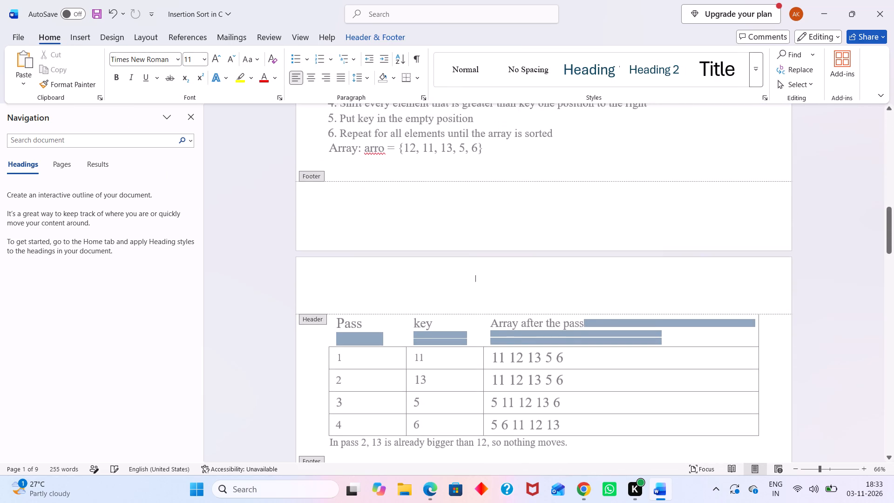
scroll(475, 257, "up", 6)
left_click(342, 312)
right_click(342, 312)
right_click(342, 312)
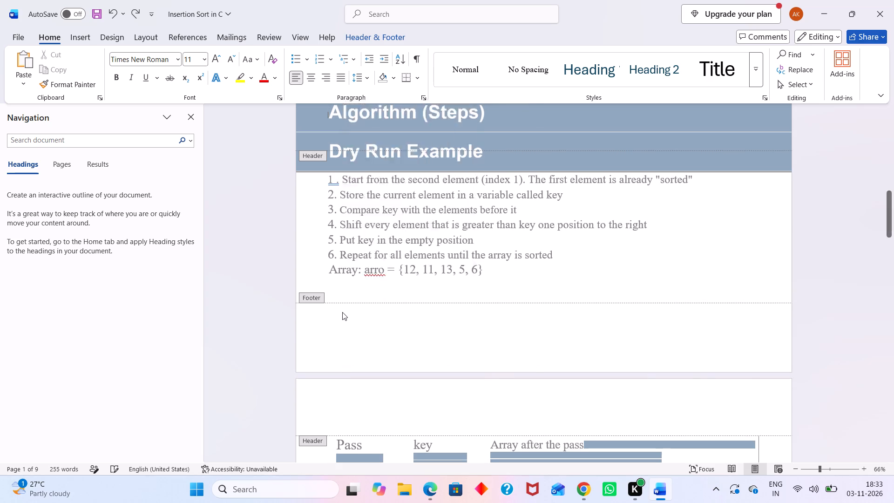
right_click(342, 312)
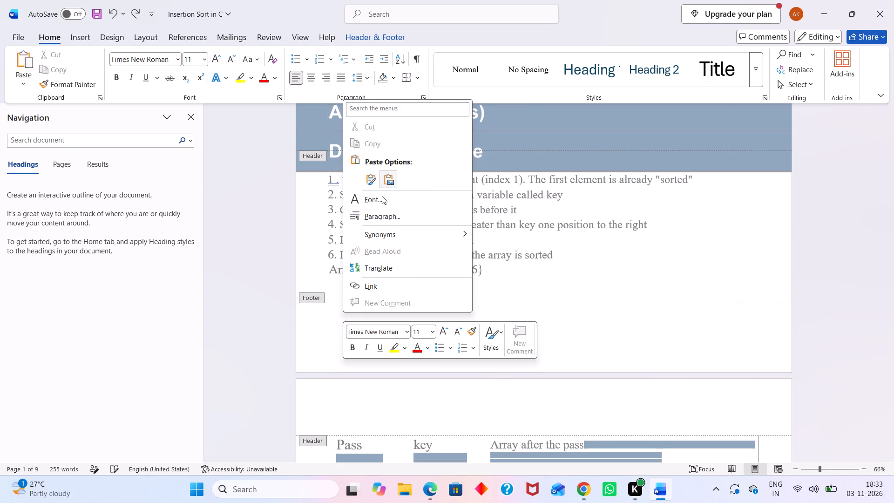
left_click(239, 263)
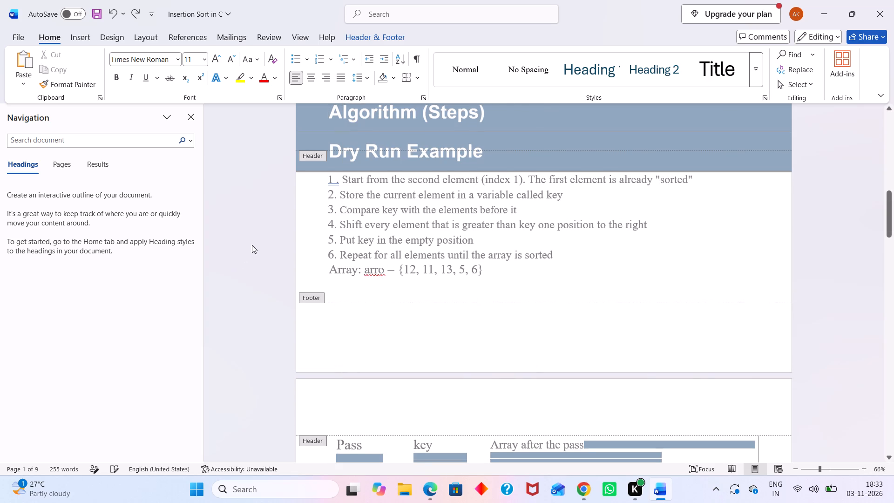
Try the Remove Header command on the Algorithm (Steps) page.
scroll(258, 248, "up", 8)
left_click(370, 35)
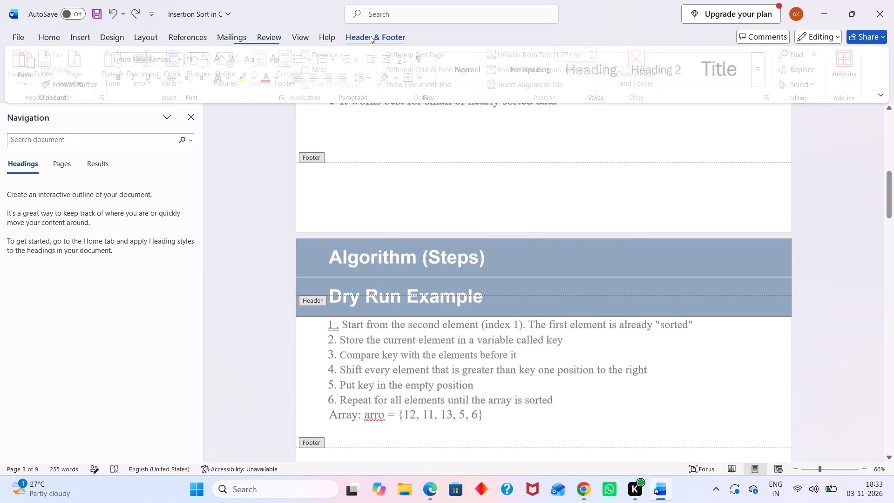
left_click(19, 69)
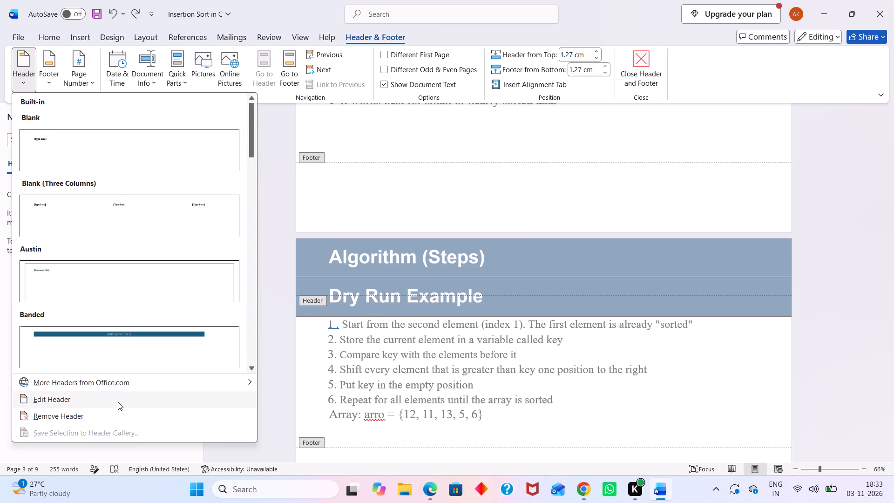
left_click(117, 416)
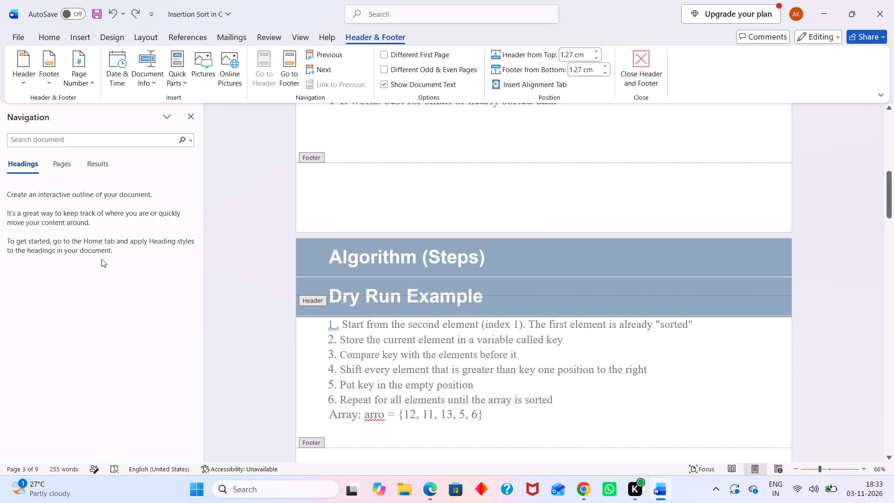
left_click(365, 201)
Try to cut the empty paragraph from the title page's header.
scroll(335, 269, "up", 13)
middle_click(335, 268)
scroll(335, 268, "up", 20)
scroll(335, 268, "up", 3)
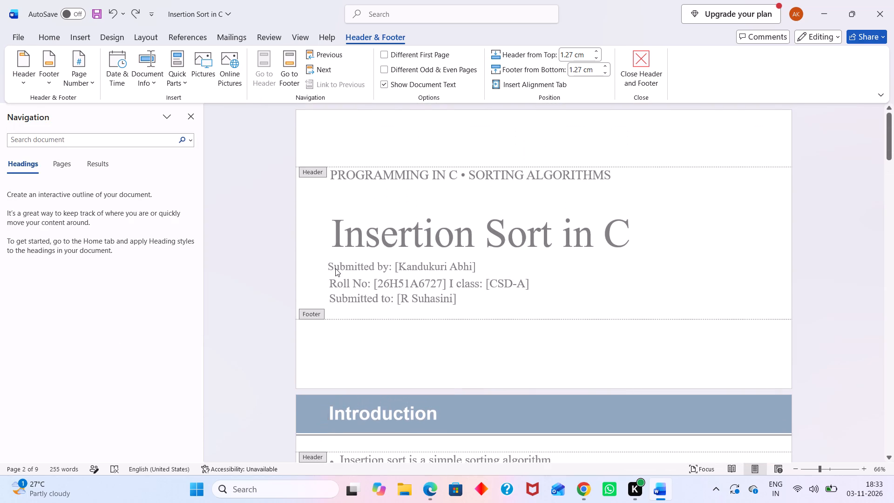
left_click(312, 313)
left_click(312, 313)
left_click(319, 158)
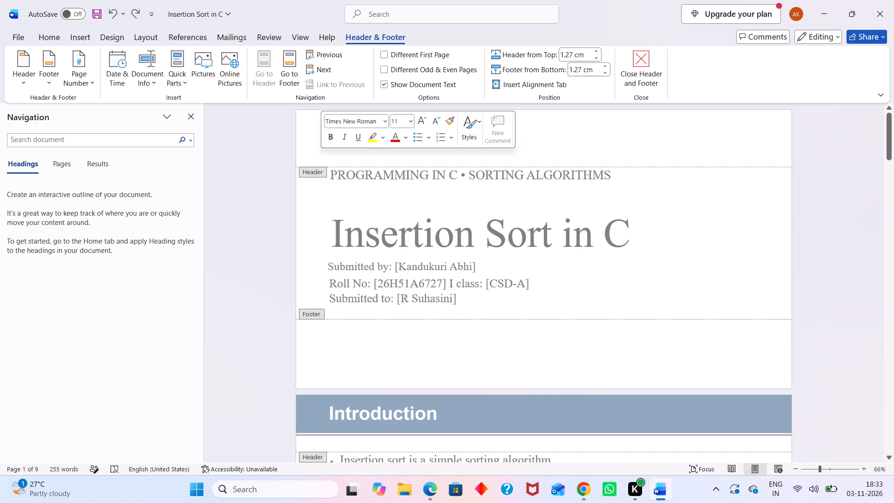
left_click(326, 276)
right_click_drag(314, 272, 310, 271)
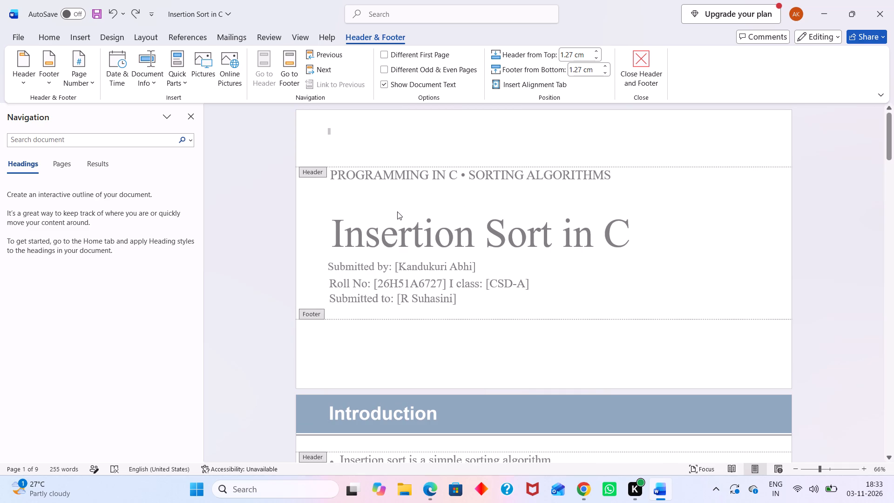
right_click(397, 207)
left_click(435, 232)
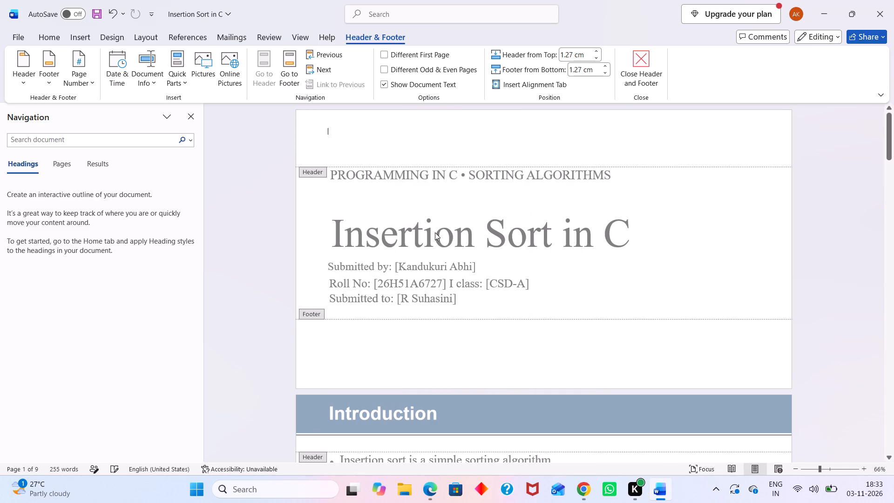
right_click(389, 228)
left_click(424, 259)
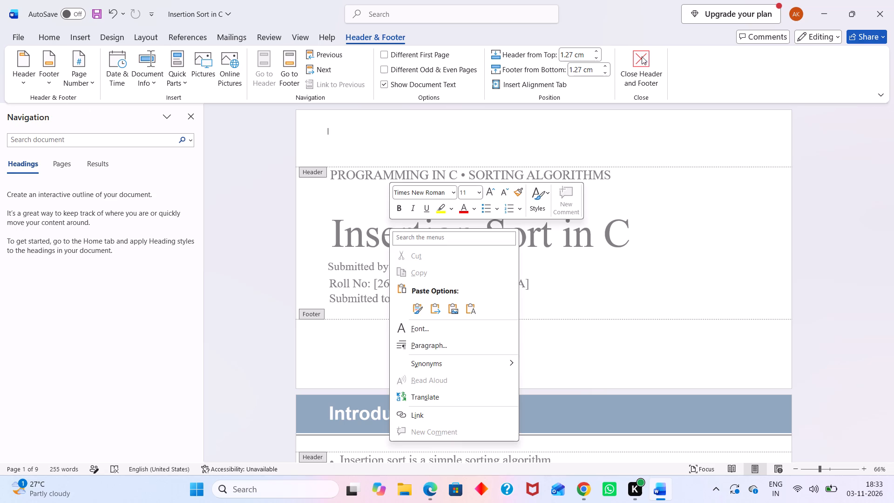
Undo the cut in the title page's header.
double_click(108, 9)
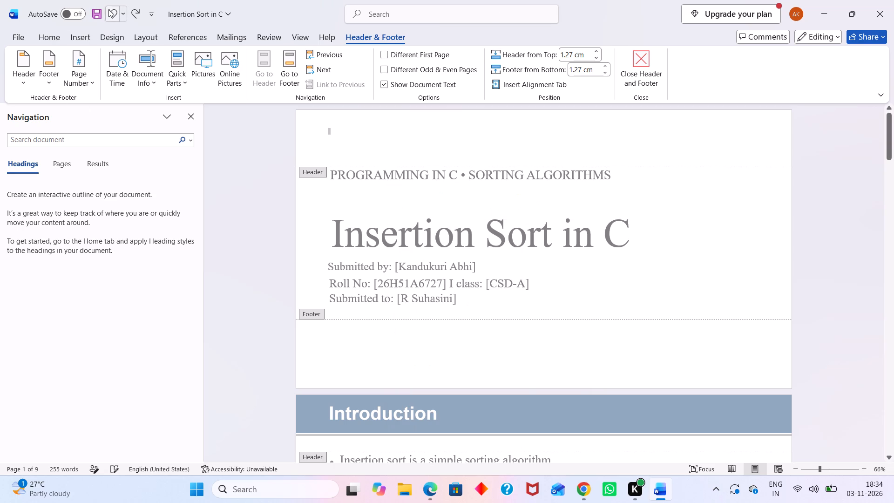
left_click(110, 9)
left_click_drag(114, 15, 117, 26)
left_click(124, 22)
Close the Insertion Sort in C document without saving its changes.
scroll(381, 230, "down", 7)
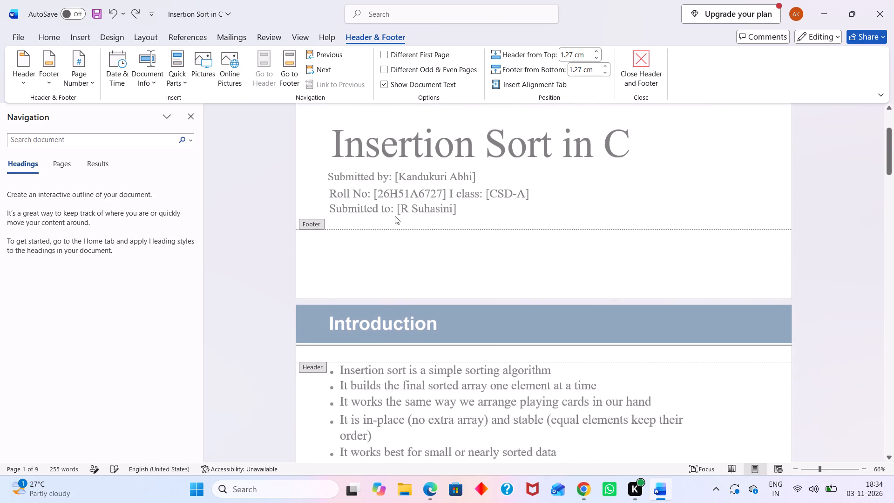
scroll(395, 216, "down", 1)
left_click(873, 2)
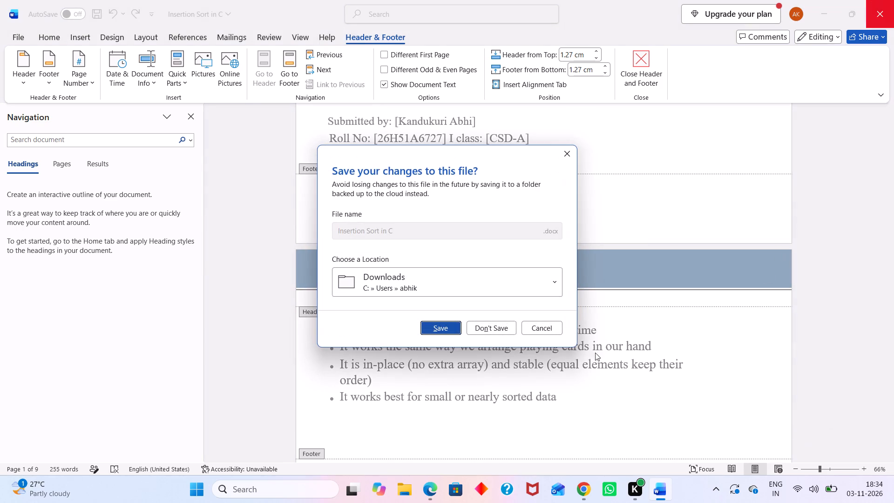
left_click(485, 322)
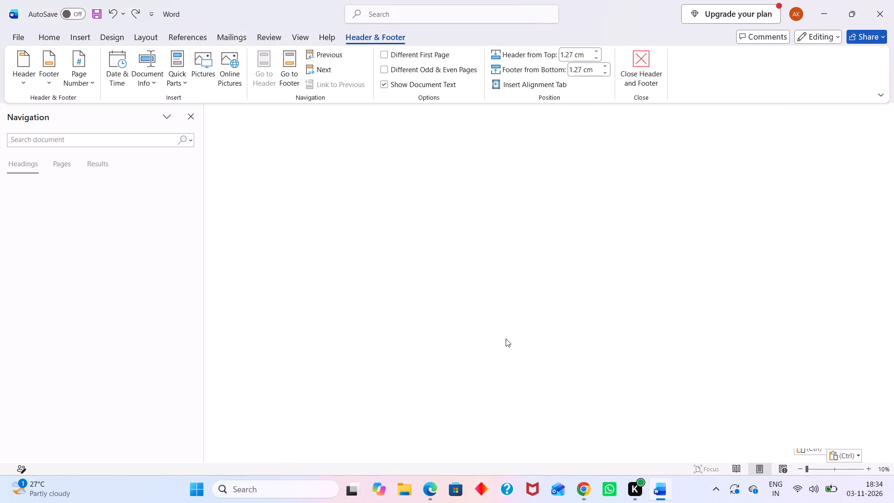
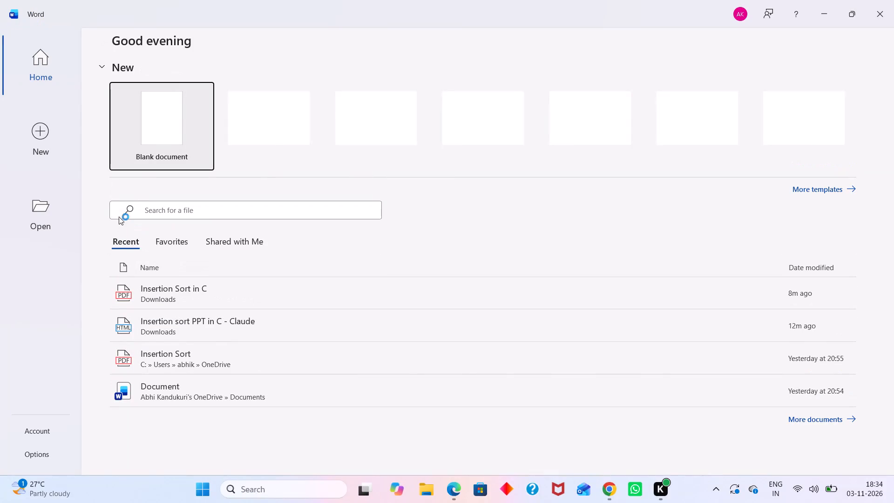
Open the recent Insertion Sort in C PDF from Downloads for editing.
double_click(224, 305)
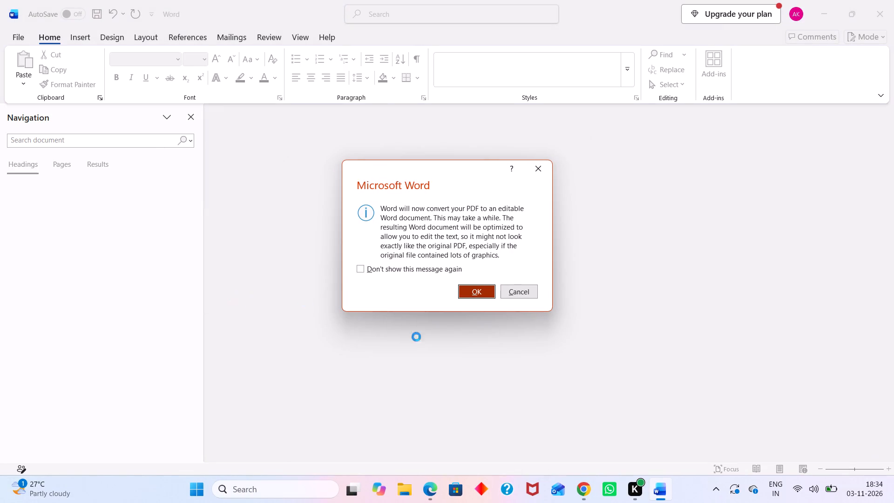
Accept converting the Insertion Sort in C PDF into an editable document.
left_click(474, 298)
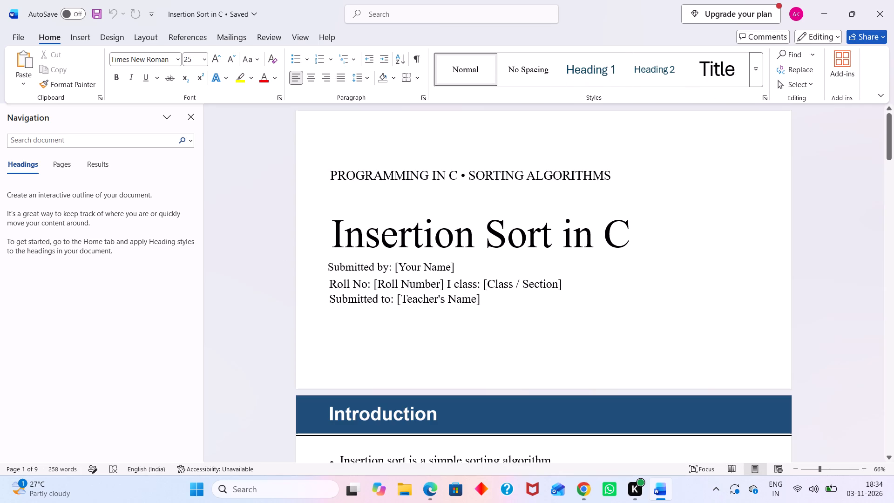
Replace the Your Name placeholder in the title page's Submitted by line with the student's name, keeping the square brackets.
left_click(450, 263)
key("BackSpace")
key("BackSpace")
key("BackSpace")
key("BackSpace")
key("BackSpace")
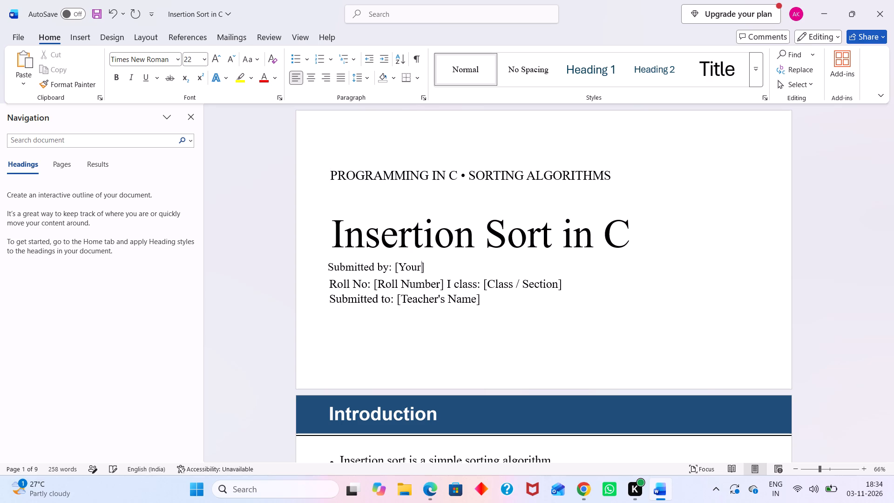
key("BackSpace")
key("BackSpace")
key("BackSpace")
key("BackSpace")
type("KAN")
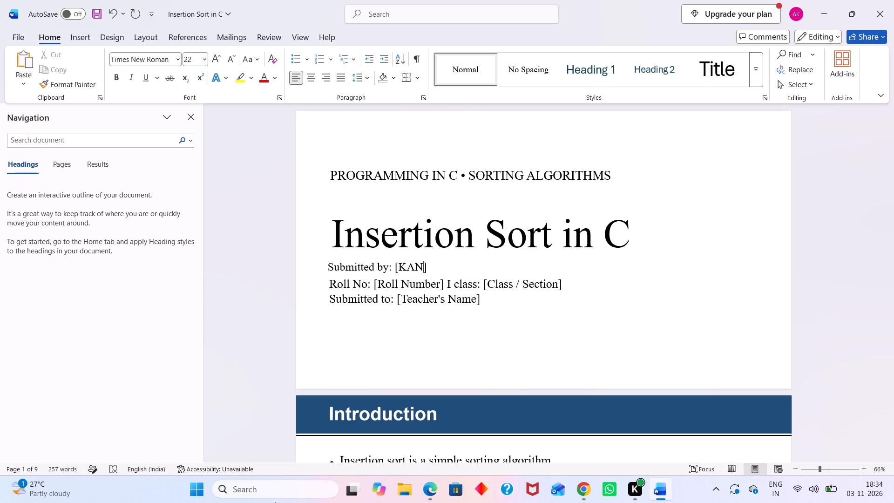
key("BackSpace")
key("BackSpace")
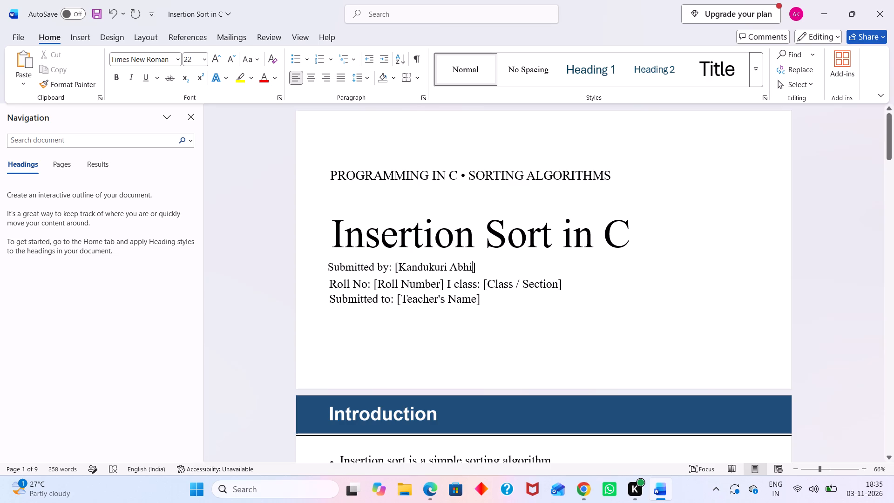
Clear the Roll Number placeholder from the title page's Roll No line, keeping the square brackets.
left_click(439, 280)
key("BackSpace")
key("BackSpace")
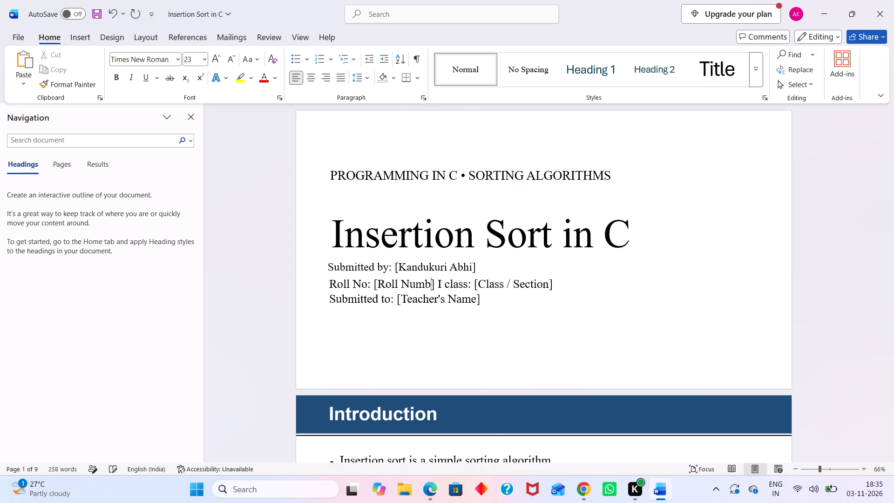
key("BackSpace")
key("BackSpace")
key("BackSpace")
key("BackSpace")
key("BackSpace")
key("BackSpace")
key("BackSpace")
key("BackSpace")
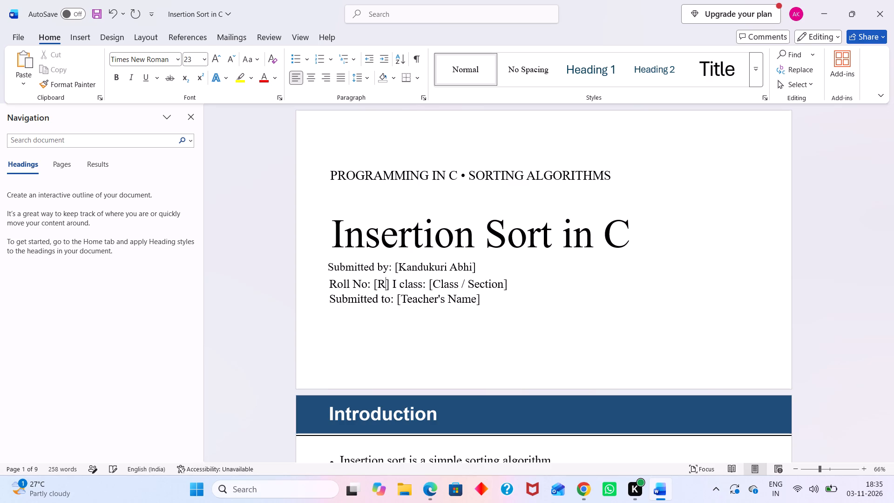
key("BackSpace")
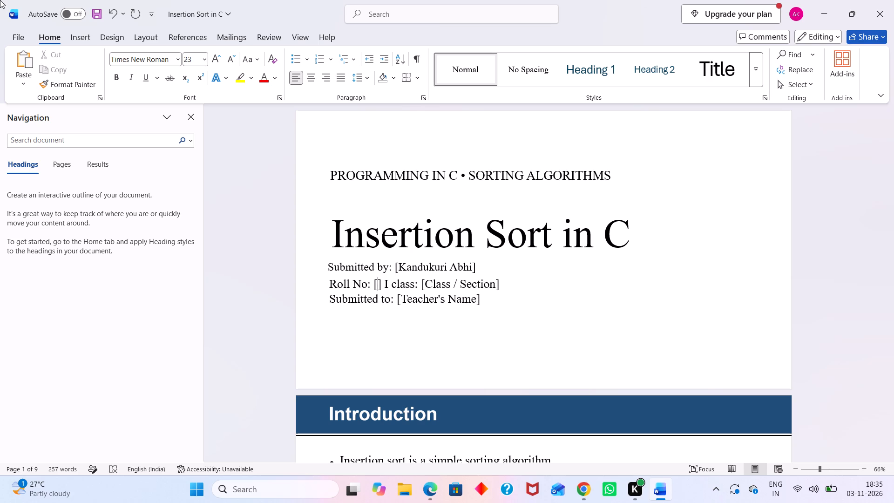
Enter the student's roll number inside the empty Roll No brackets on the title page.
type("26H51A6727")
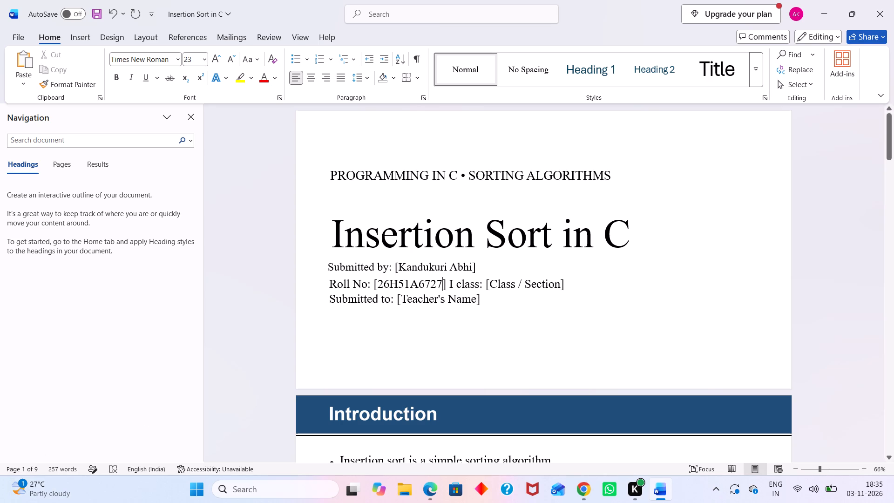
Clear the Class / Section placeholder text inside its brackets on the title page.
left_click(559, 284)
key("BackSpace")
key("BackSpace")
key("BackSpace")
key("BackSpace")
key("BackSpace")
key("BackSpace")
key("BackSpace")
key("BackSpace")
key("BackSpace")
key("BackSpace")
key("BackSpace")
key("BackSpace")
key("BackSpace")
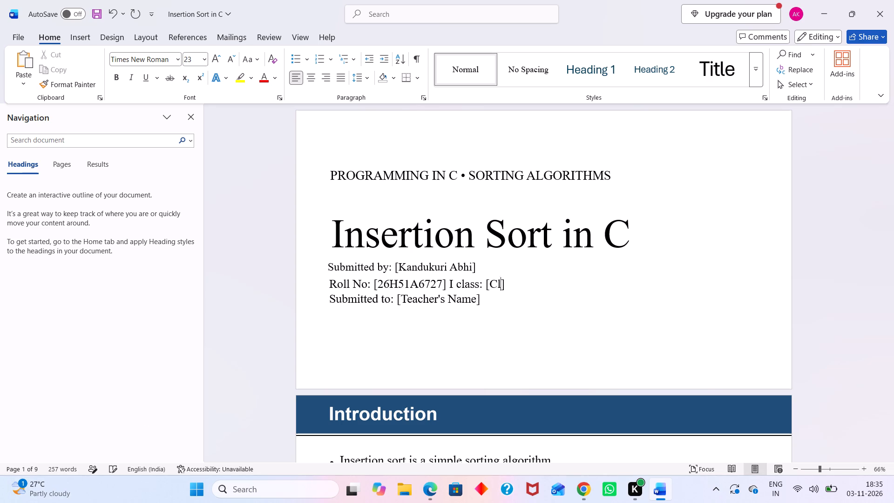
key("BackSpace")
key("BackSpace")
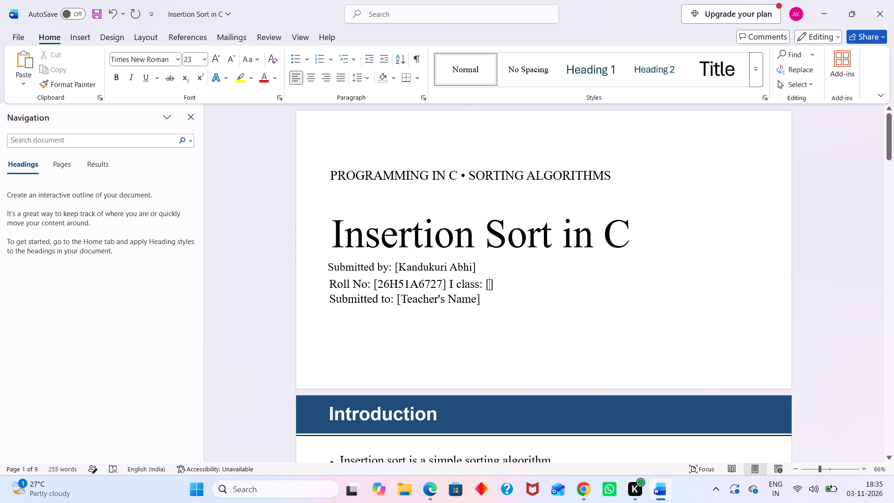
Clear the Teacher's Name placeholder text inside the Submitted to brackets.
left_click(475, 301)
key("BackSpace")
key("BackSpace")
key("BackSpace")
key("BackSpace")
key("BackSpace")
key("BackSpace")
key("BackSpace")
key("BackSpace")
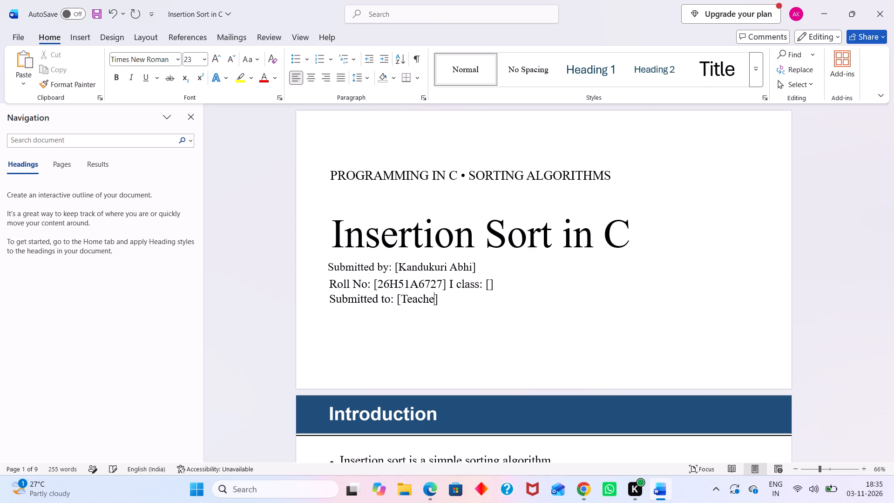
key("BackSpace")
key("BackSpace")
key("BackSpace")
key("BackSpace")
key("BackSpace")
key("BackSpace")
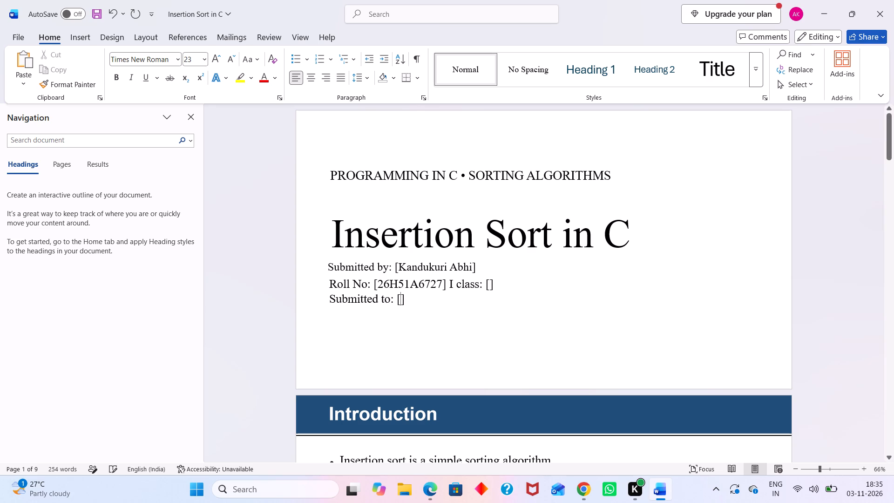
Enter CSD-A inside the empty class brackets.
left_click(489, 285)
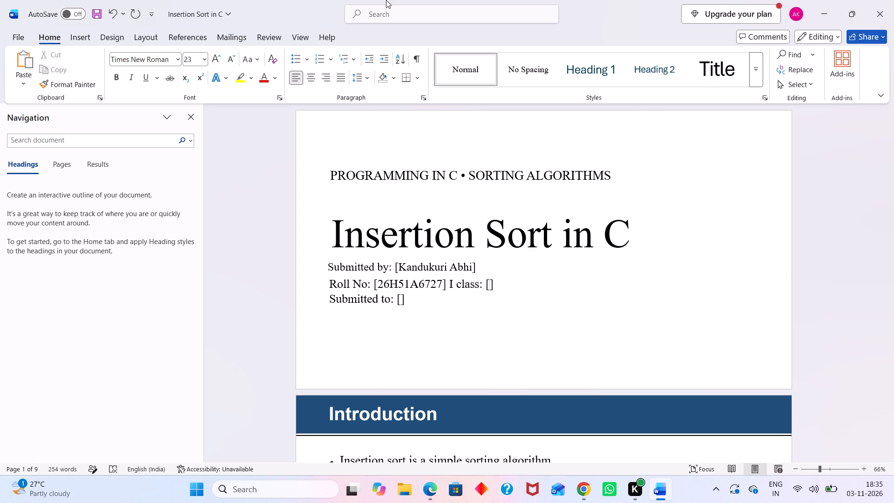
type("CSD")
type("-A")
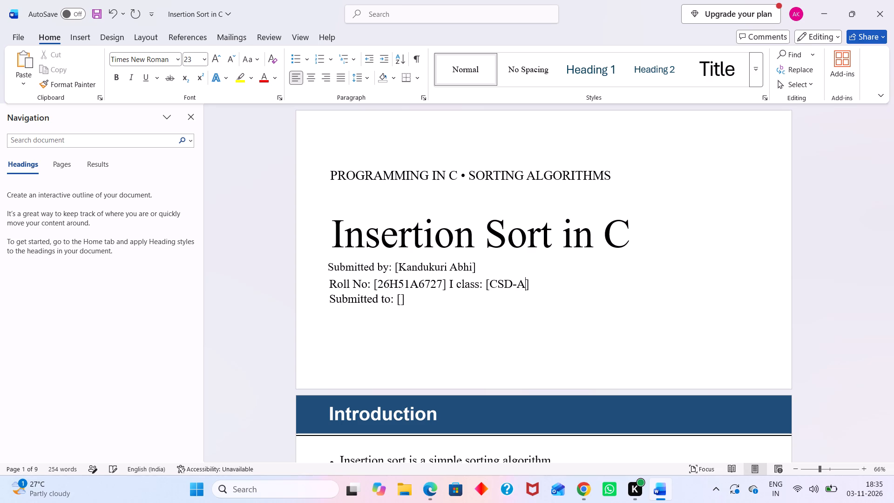
Enter the teacher's name on the Submitted to line, enclosed in square brackets.
left_click(398, 302)
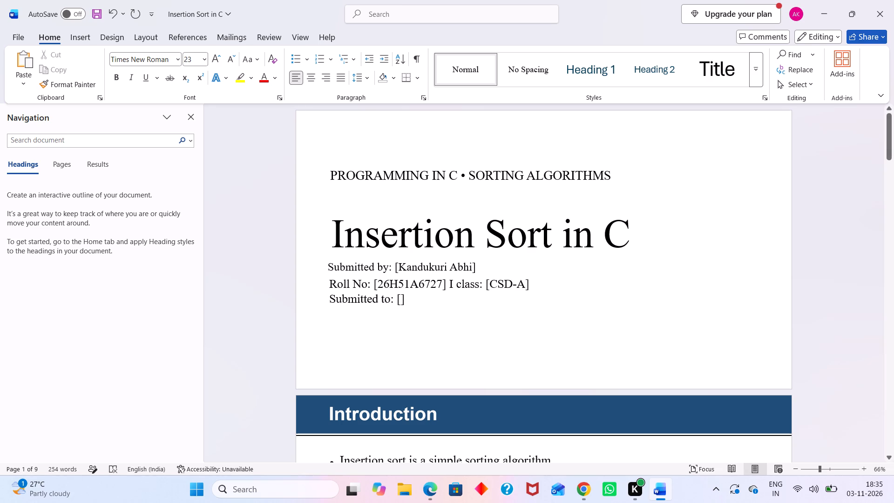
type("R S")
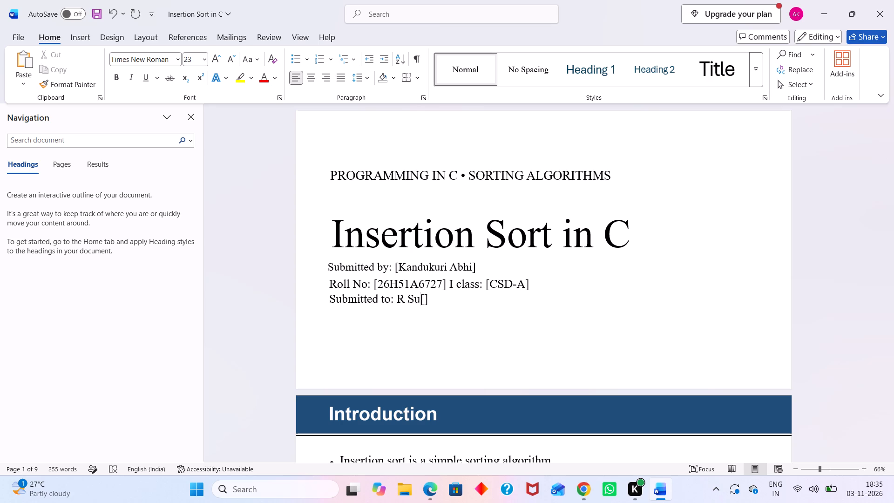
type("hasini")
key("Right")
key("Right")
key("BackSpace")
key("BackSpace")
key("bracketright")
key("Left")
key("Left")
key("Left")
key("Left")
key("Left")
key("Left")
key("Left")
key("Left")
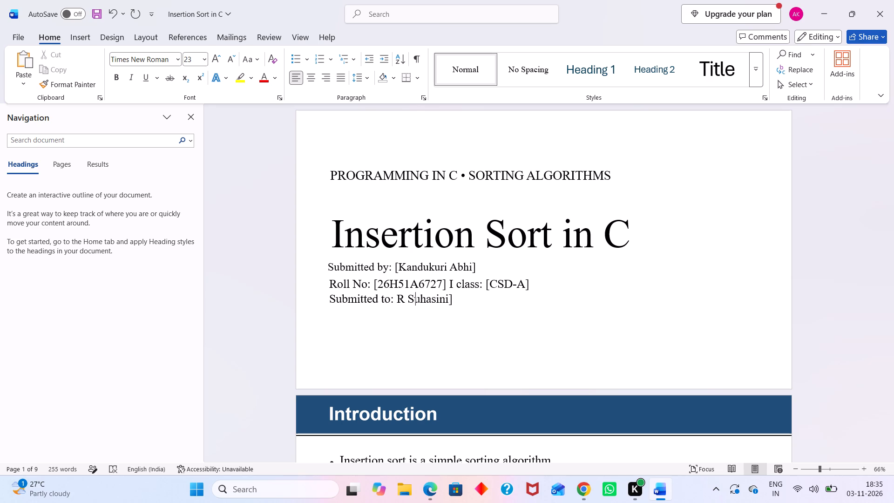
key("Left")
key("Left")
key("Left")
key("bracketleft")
Remove the stray "I" after the roll number and put the class entry on its own line.
left_click(454, 280)
key("BackSpace")
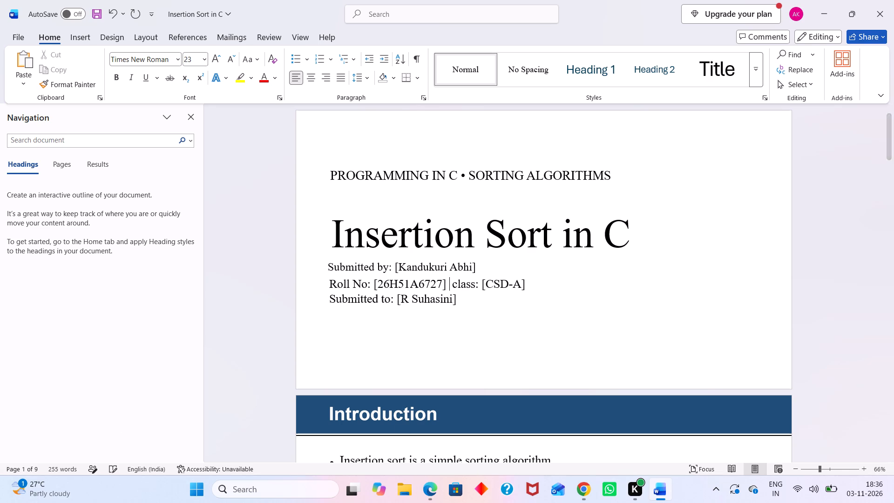
key("Return")
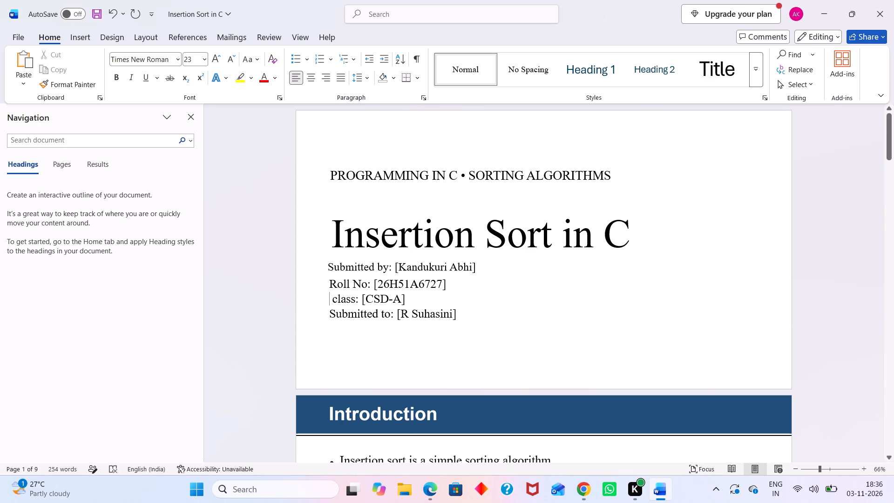
key("BackSpace")
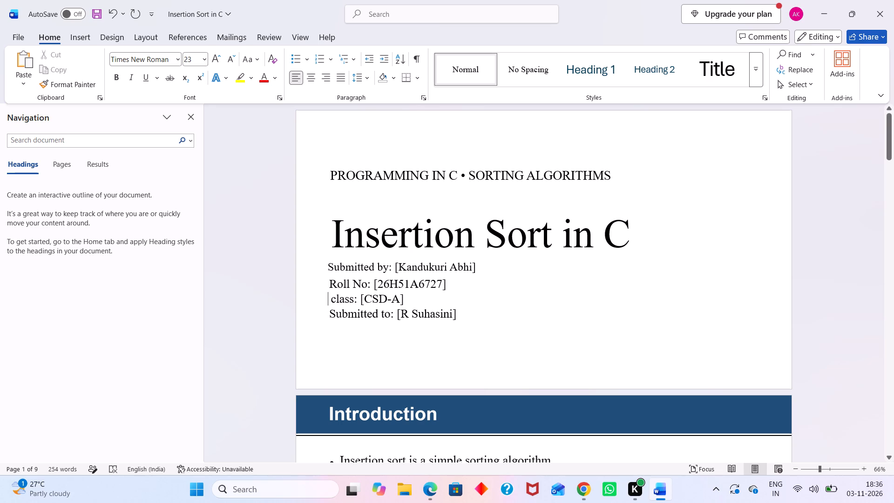
key("BackSpace")
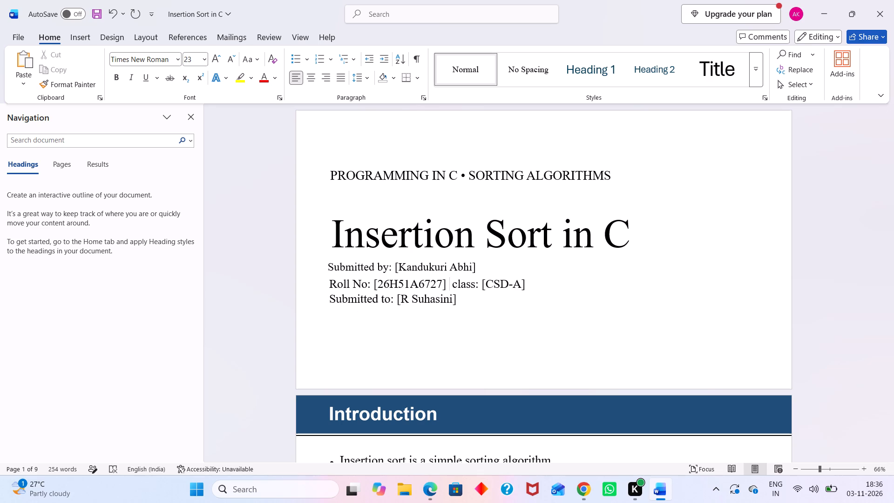
key("Return")
Insert two blank lines between algorithm step 6 and the Array line.
scroll(346, 349, "down", 3)
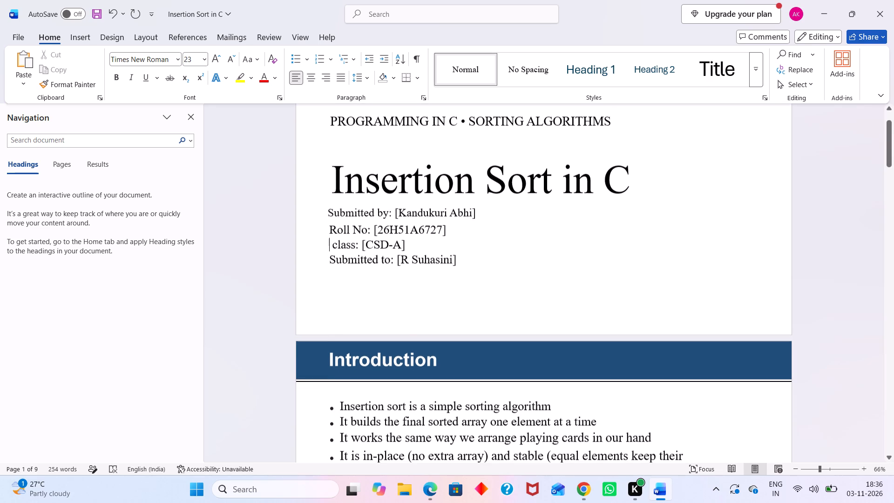
scroll(346, 349, "down", 4)
scroll(346, 349, "up", 2)
scroll(346, 349, "down", 18)
scroll(346, 352, "down", 12)
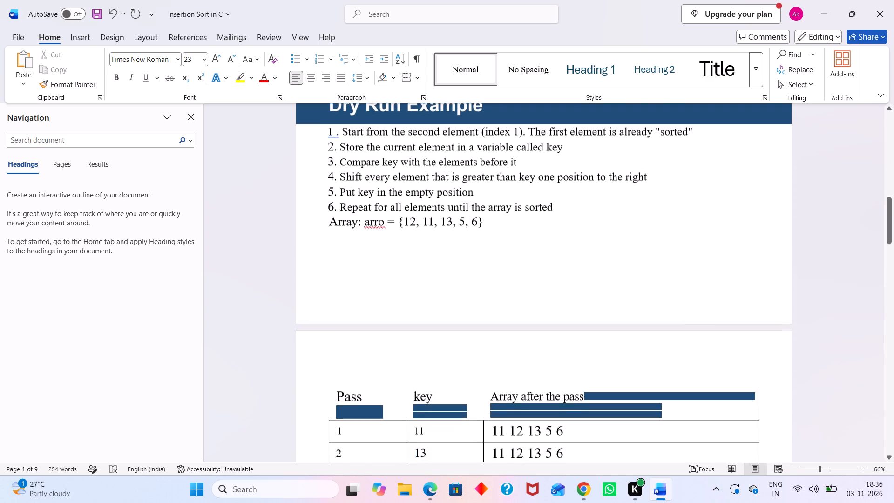
scroll(346, 352, "down", 3)
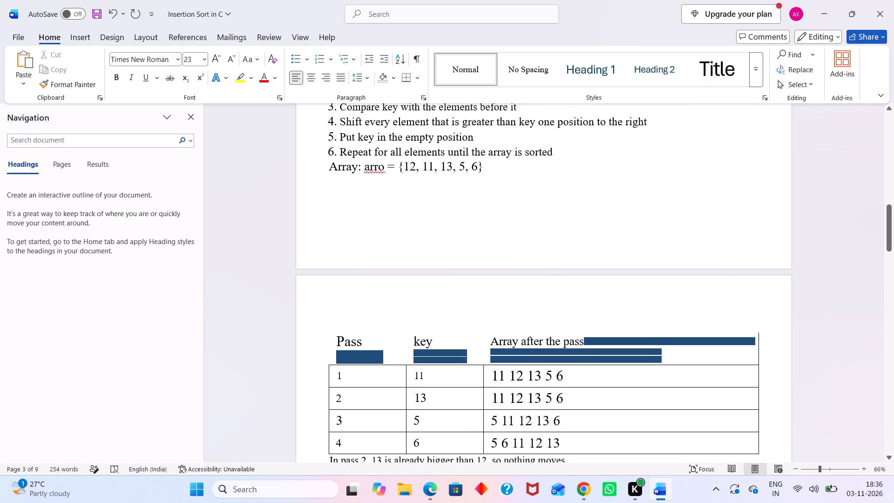
left_click(328, 164)
key("Return")
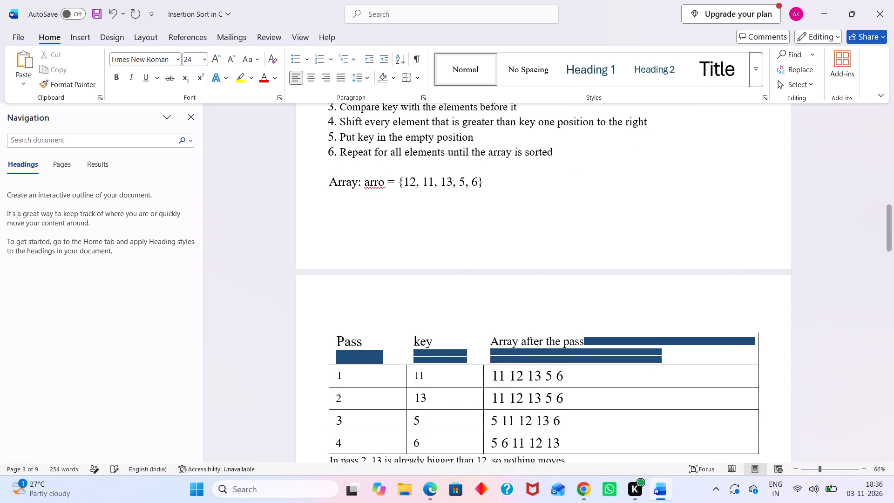
key("Return")
Cut the blue Dry Run Example banner picture from above the Array line.
scroll(406, 334, "down", 1)
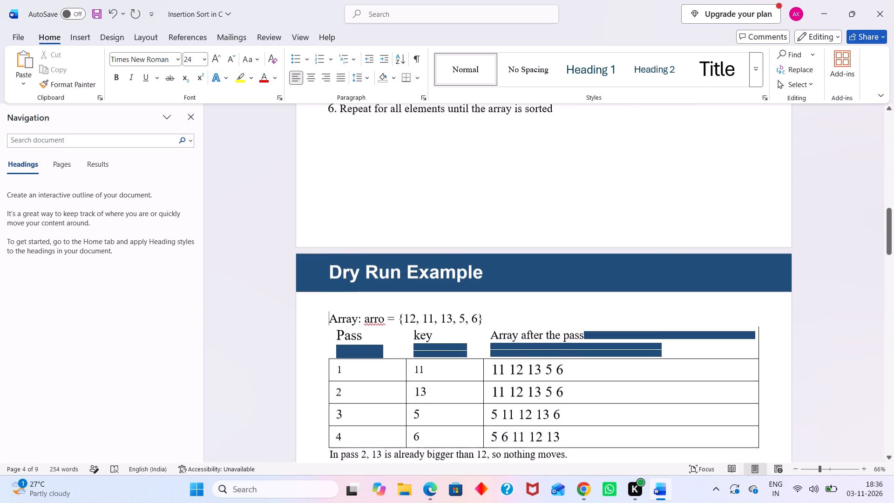
scroll(406, 334, "down", 5)
scroll(415, 336, "up", 4)
scroll(391, 500, "up", 6)
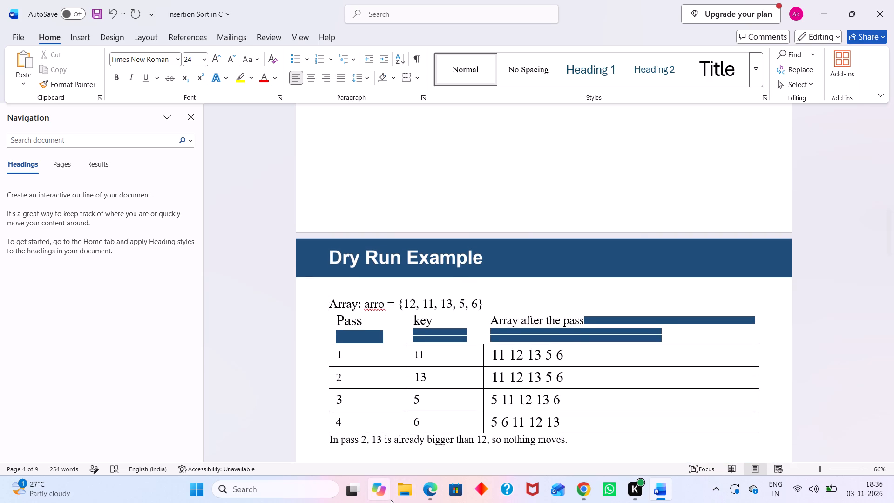
scroll(372, 489, "up", 2)
scroll(522, 427, "up", 14)
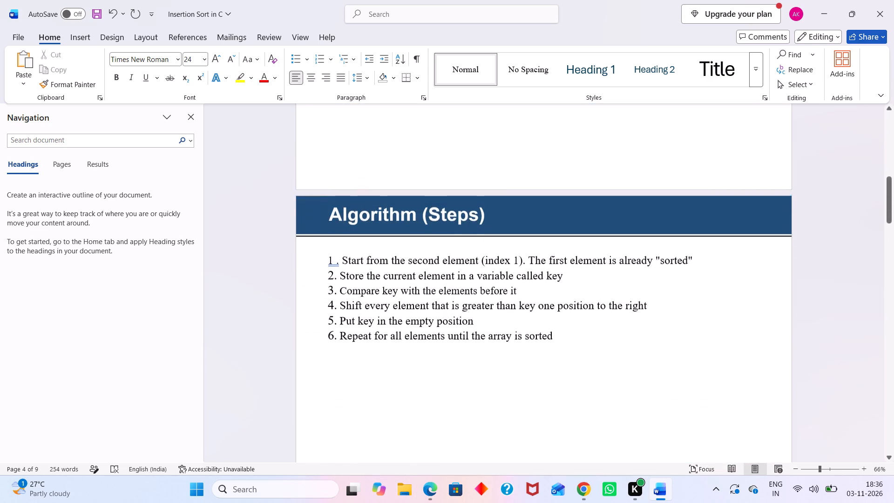
scroll(516, 422, "down", 11)
left_click(549, 315)
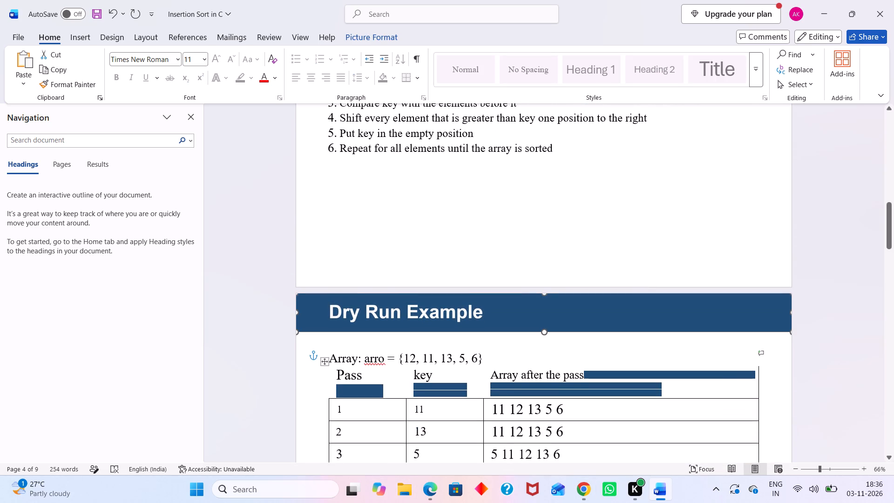
scroll(448, 325, "up", 9)
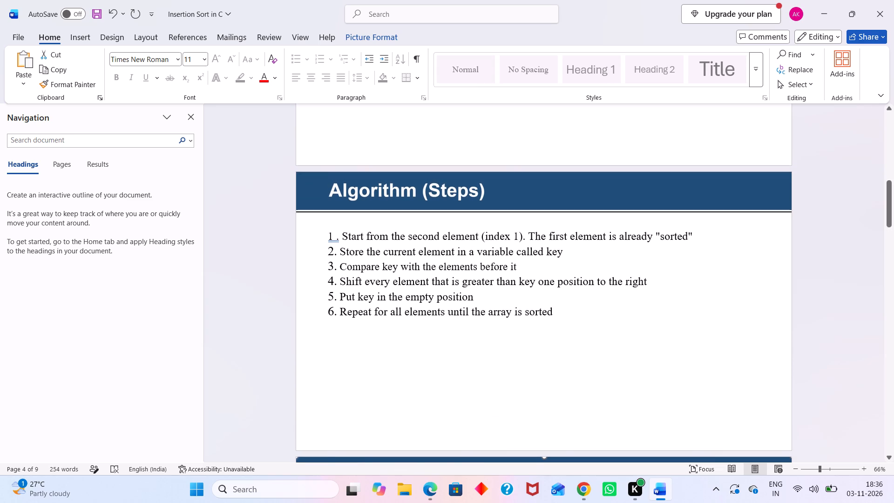
scroll(495, 399, "down", 4)
right_click(495, 399)
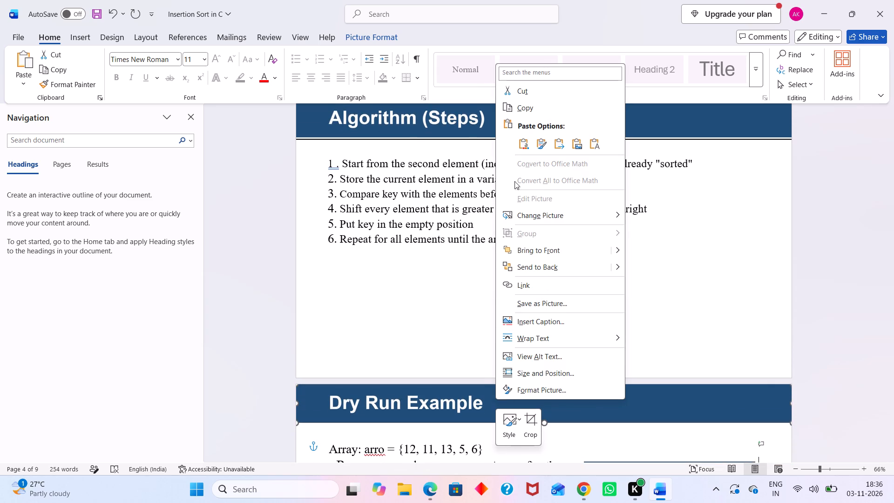
left_click(532, 88)
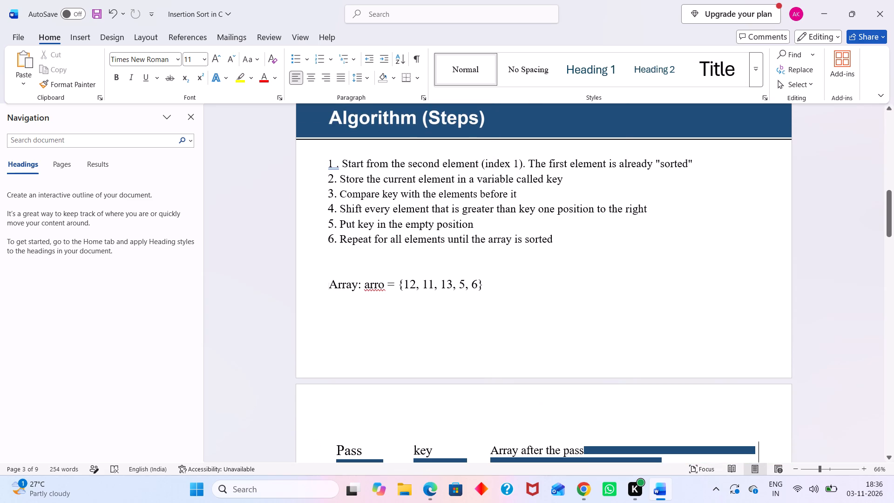
Insert three more blank lines before the Array line to move it onto the dry run table's page.
key("Return")
key("Return")
key("Return")
Cut the three blue bar pictures from the "Array after the pass" header cell of the dry run table.
scroll(326, 296, "down", 10)
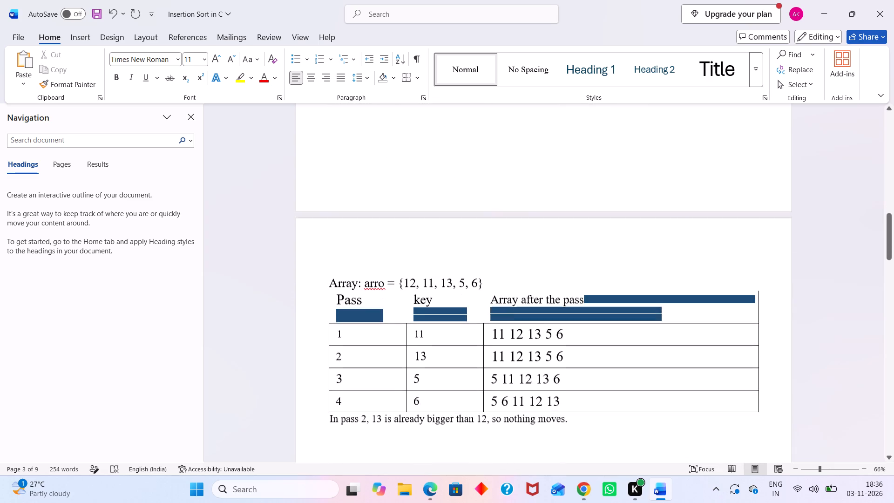
scroll(326, 296, "down", 5)
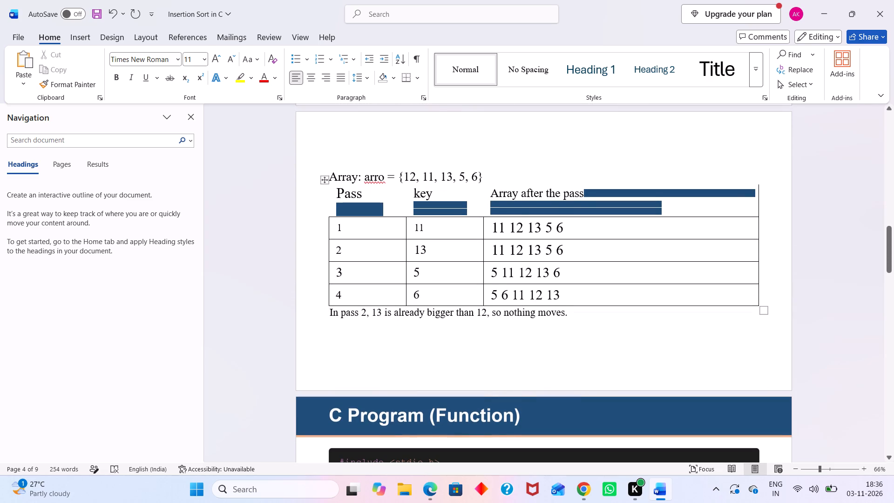
left_click(643, 212)
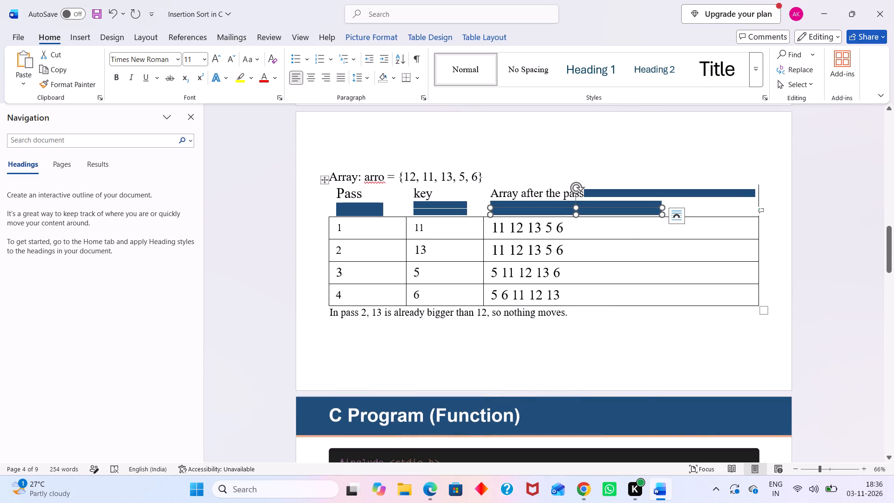
right_click(643, 211)
right_click(677, 168)
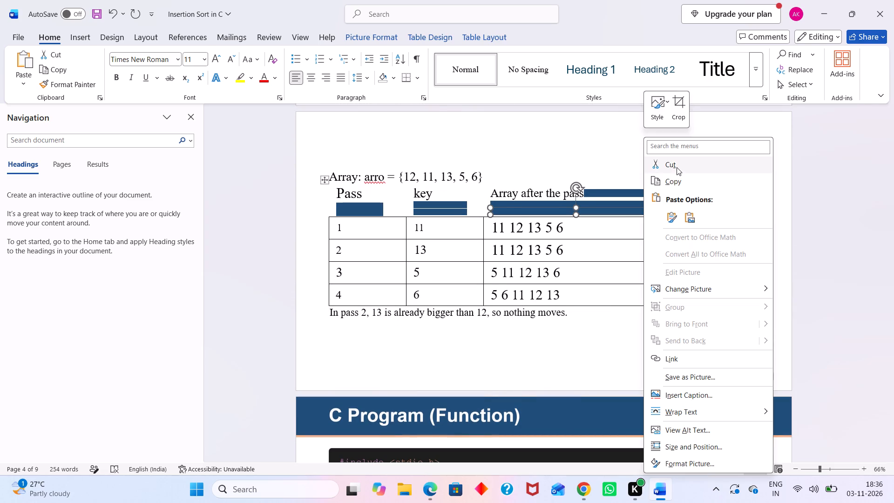
left_click(677, 167)
right_click(677, 192)
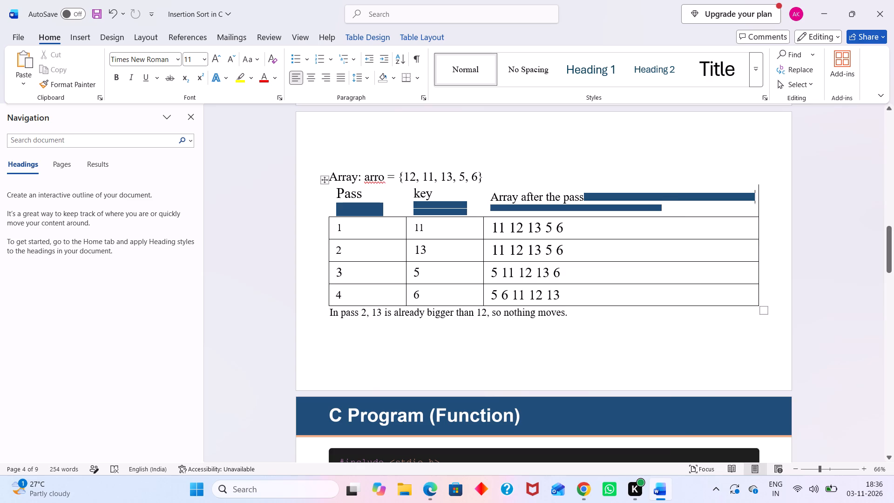
left_click(691, 197)
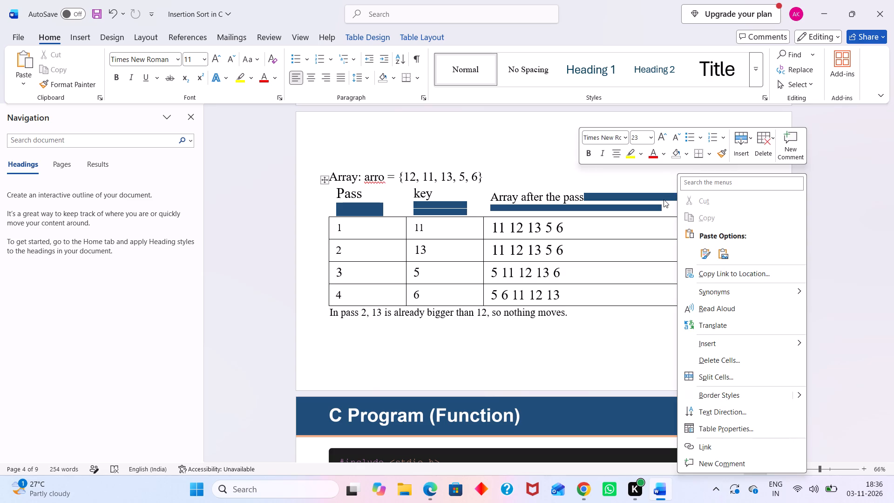
right_click_drag(662, 177, 652, 205)
right_click(658, 197)
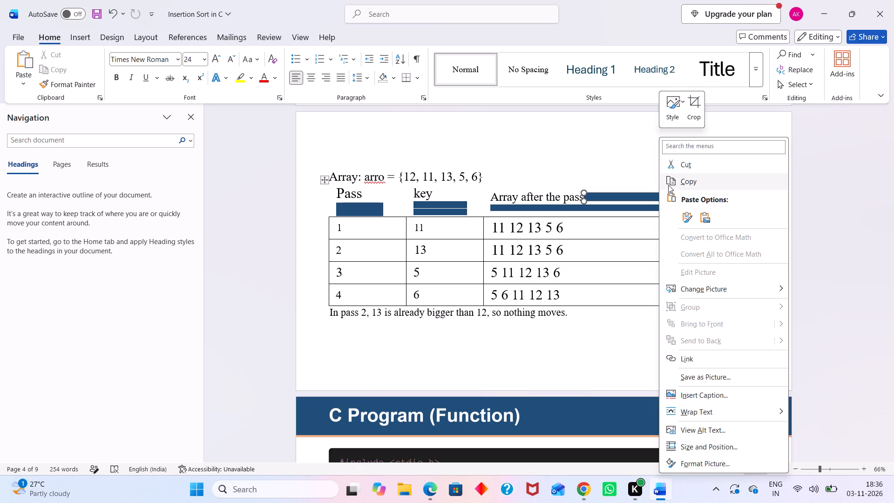
left_click(696, 170)
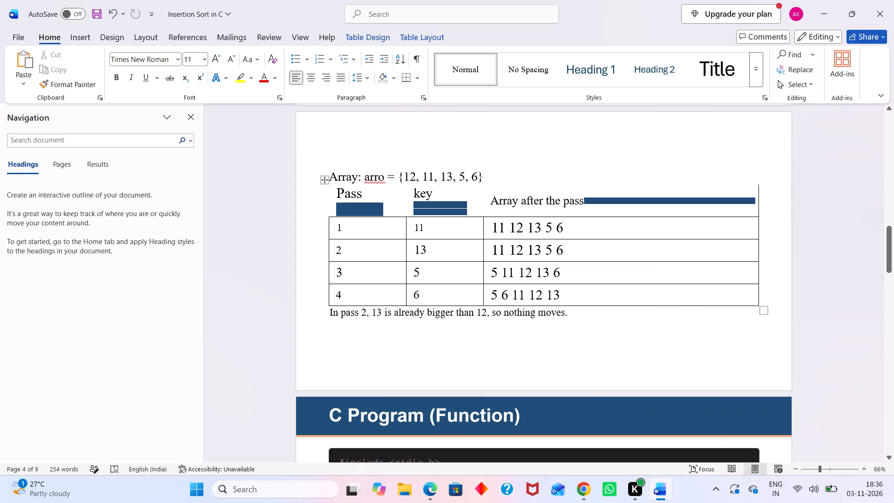
right_click(663, 201)
left_click(686, 167)
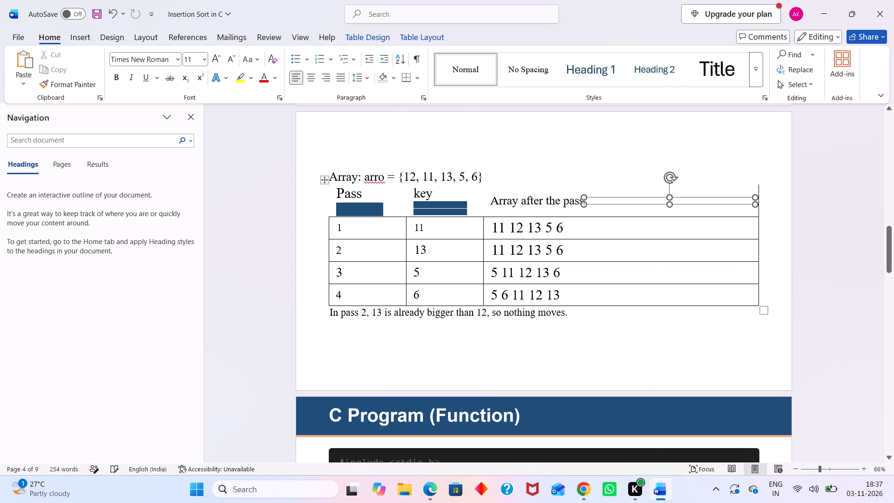
Cut the remaining blue bar pictures from the "key" and "Pass" header cells of the dry run table.
left_click(451, 205)
right_click(451, 205)
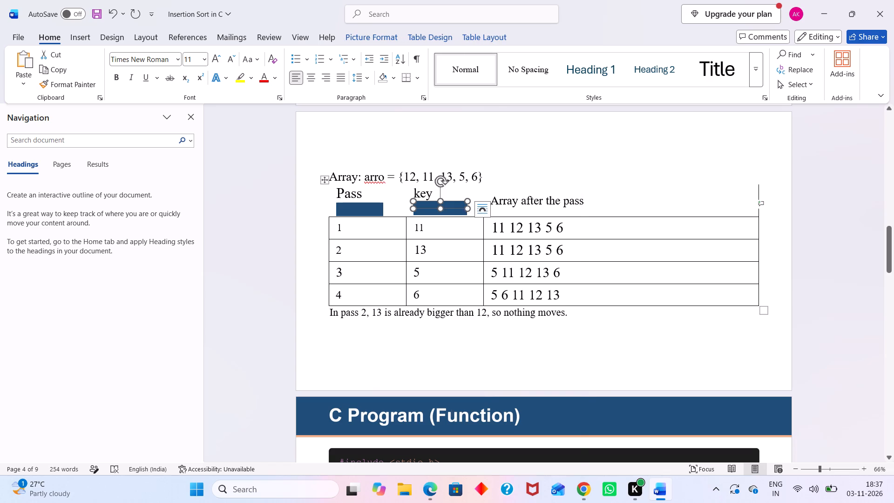
left_click(487, 167)
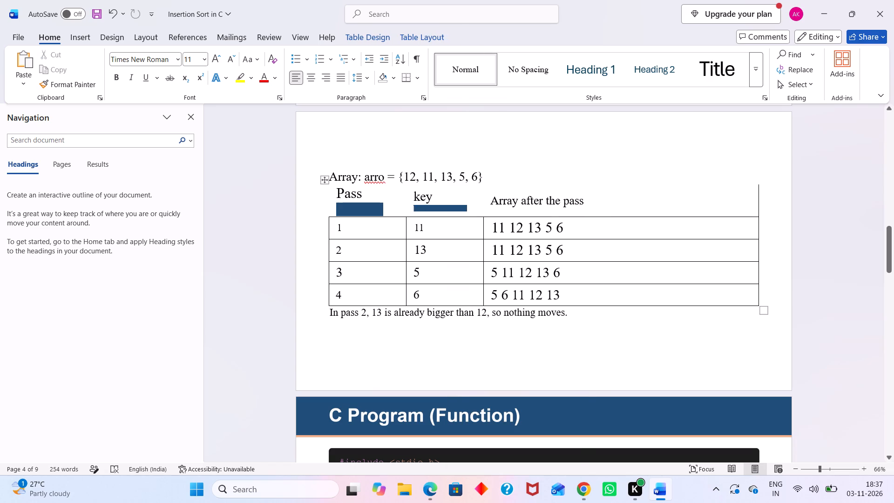
right_click(454, 207)
left_click(472, 169)
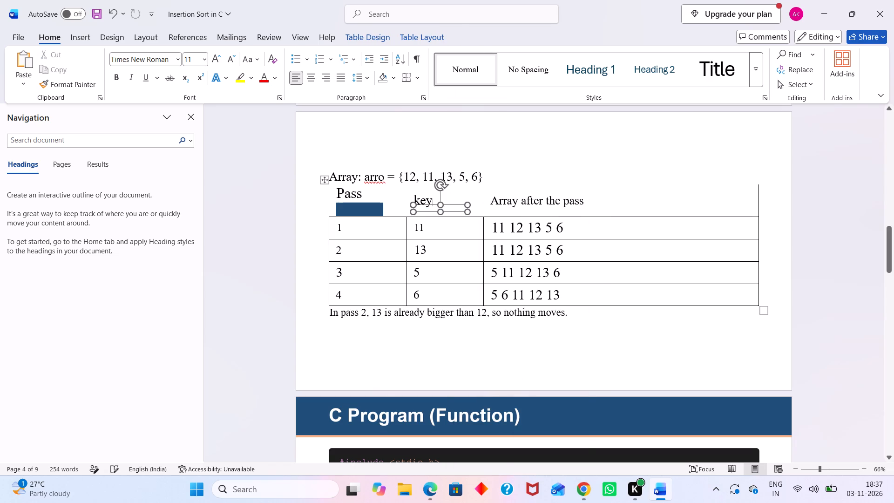
right_click(380, 214)
left_click(419, 166)
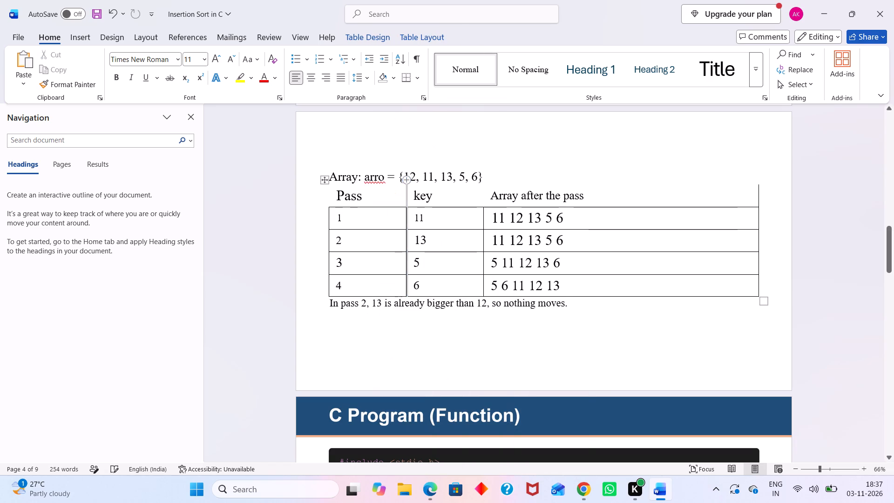
Cut the black terminal picture from between the two text lines on the Output page.
scroll(412, 296, "down", 17)
scroll(413, 295, "down", 19)
scroll(417, 292, "down", 3)
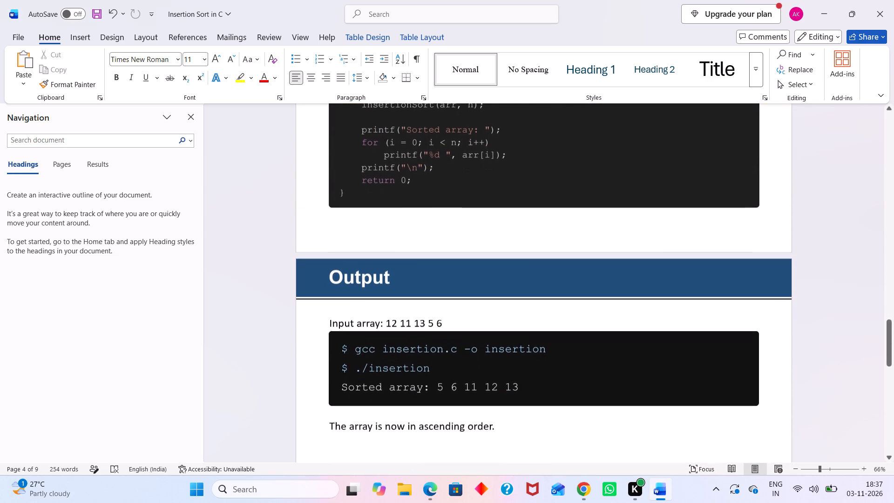
scroll(417, 292, "down", 8)
scroll(418, 286, "up", 2)
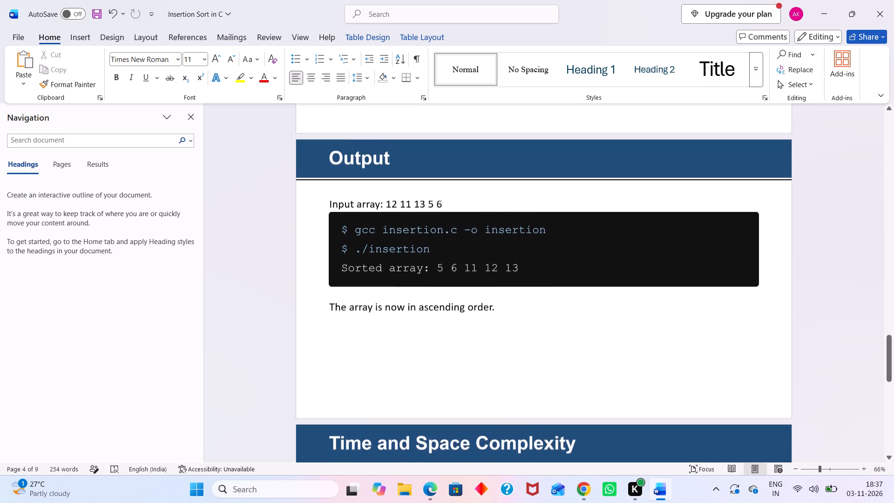
scroll(418, 286, "up", 1)
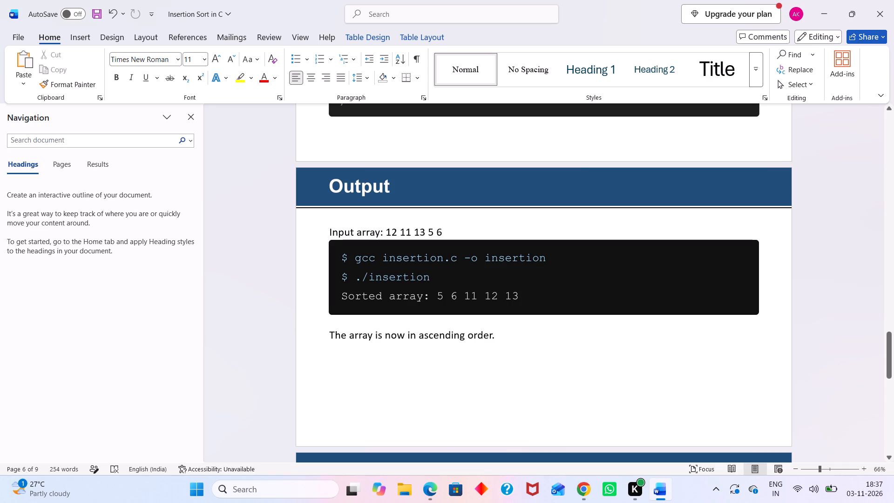
left_click(528, 293)
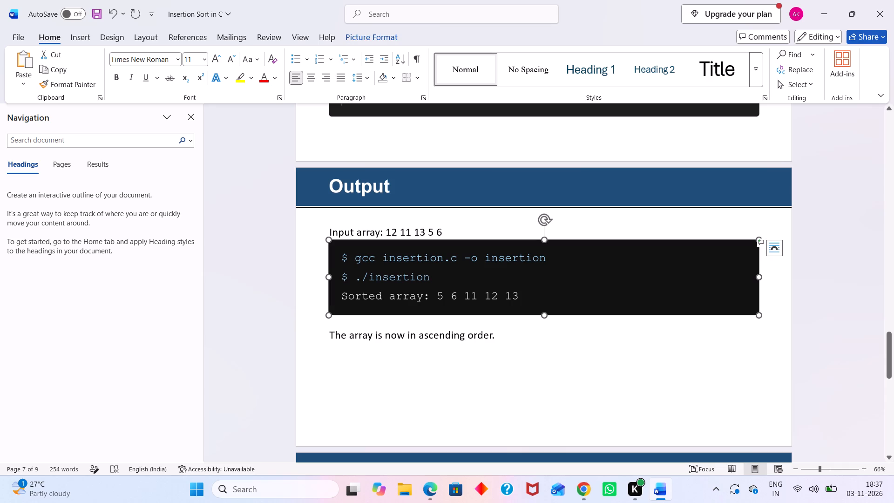
right_click(610, 272)
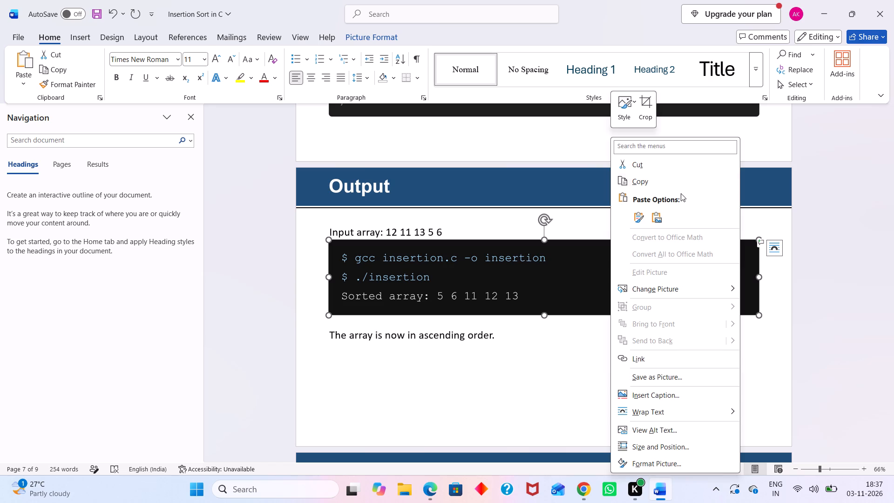
left_click(664, 168)
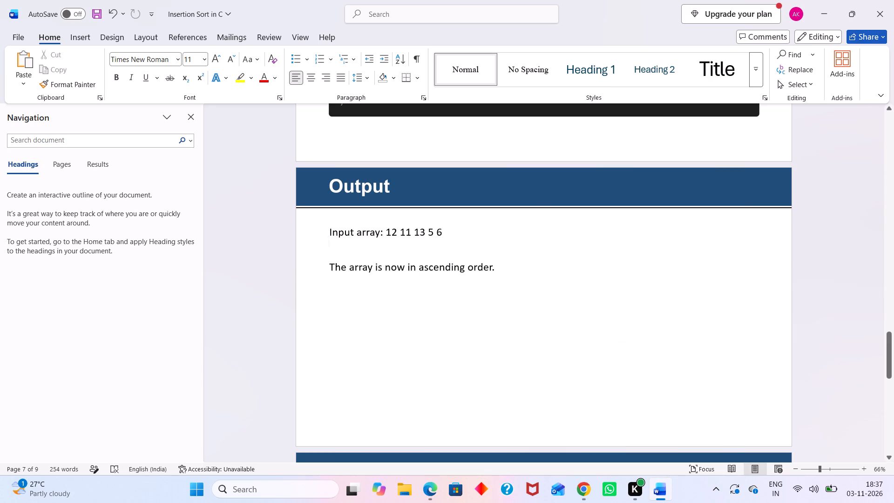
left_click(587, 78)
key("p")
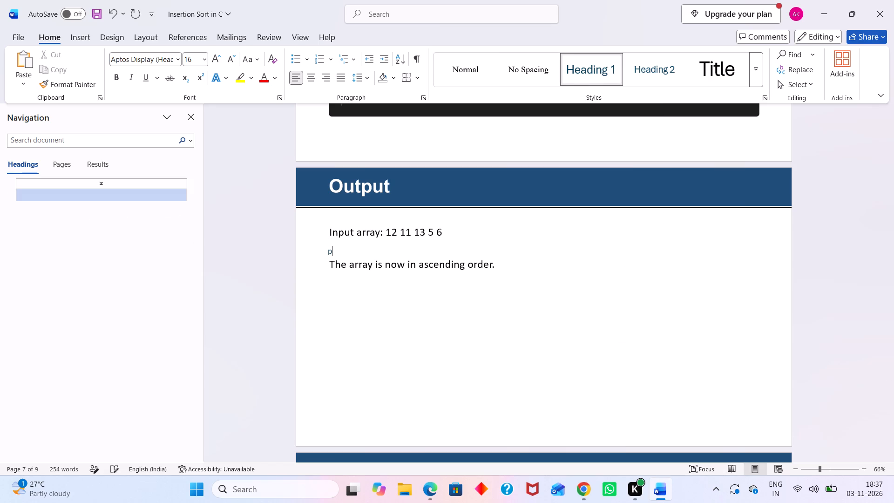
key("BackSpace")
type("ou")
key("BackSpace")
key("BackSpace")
Enter "Output array: 5 6 11 12 13" in the Title style on the empty line below the Input array line.
left_click(749, 74)
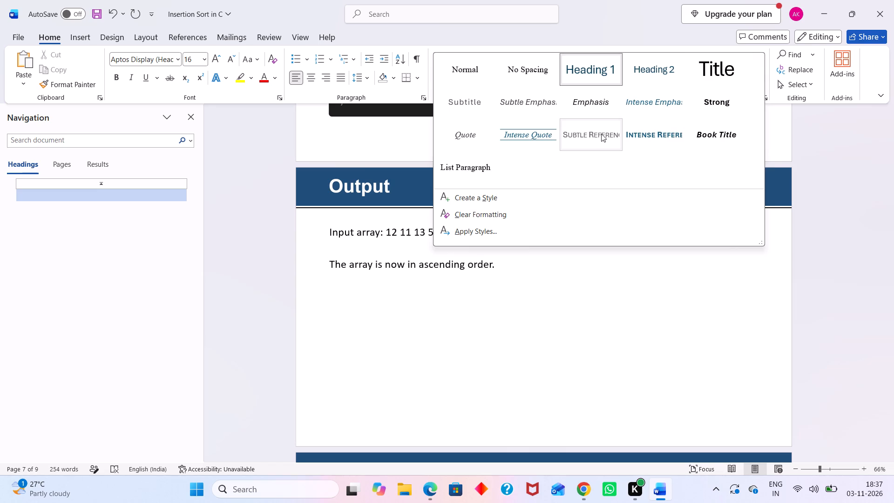
left_click(725, 75)
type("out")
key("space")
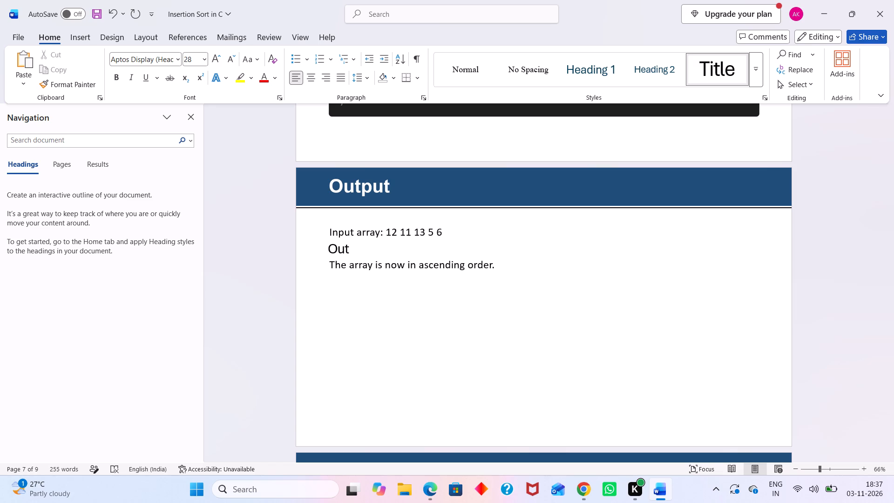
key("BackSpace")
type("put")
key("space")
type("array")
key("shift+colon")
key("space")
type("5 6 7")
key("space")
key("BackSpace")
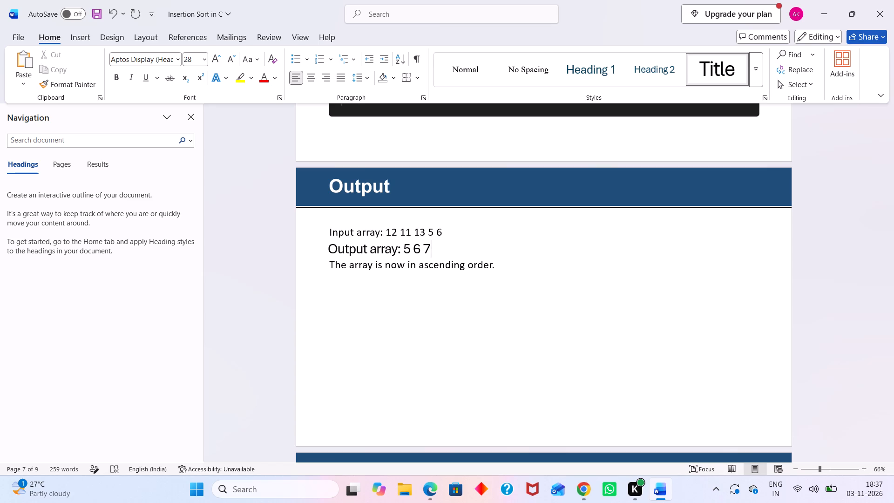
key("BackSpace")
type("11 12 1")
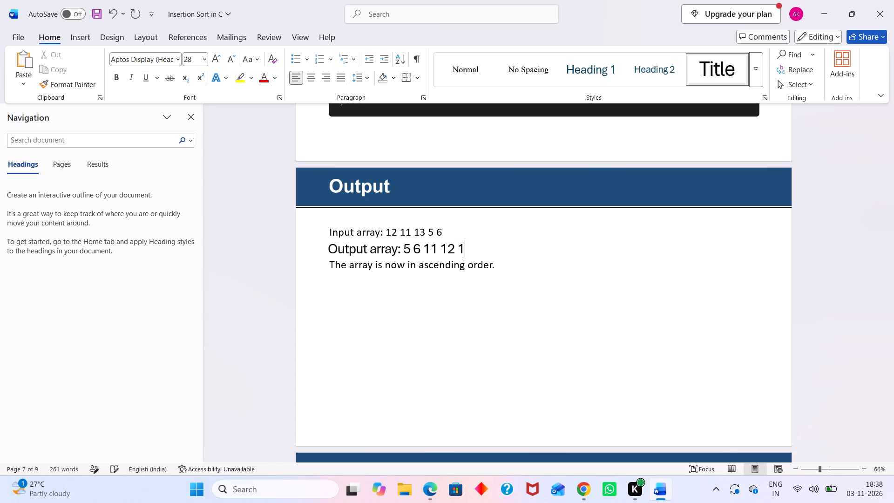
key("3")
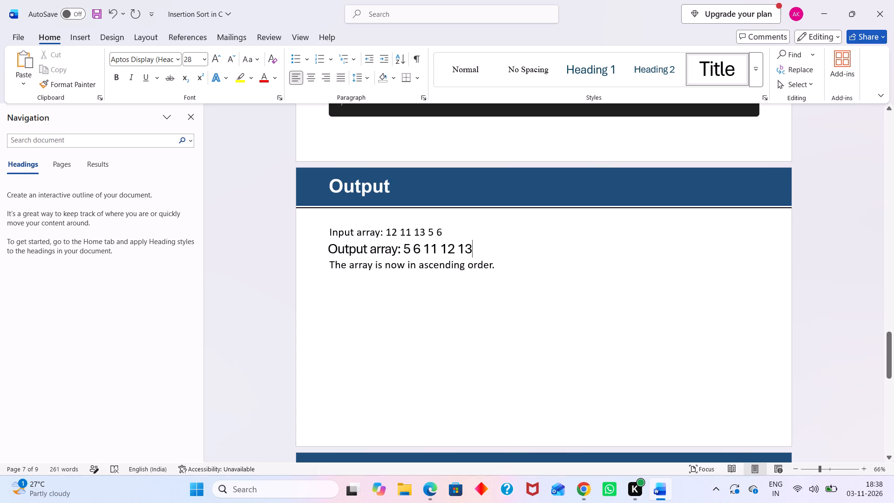
Insert four blank lines between the Input array and Output array lines.
left_click(445, 229)
key("Return")
key("Return")
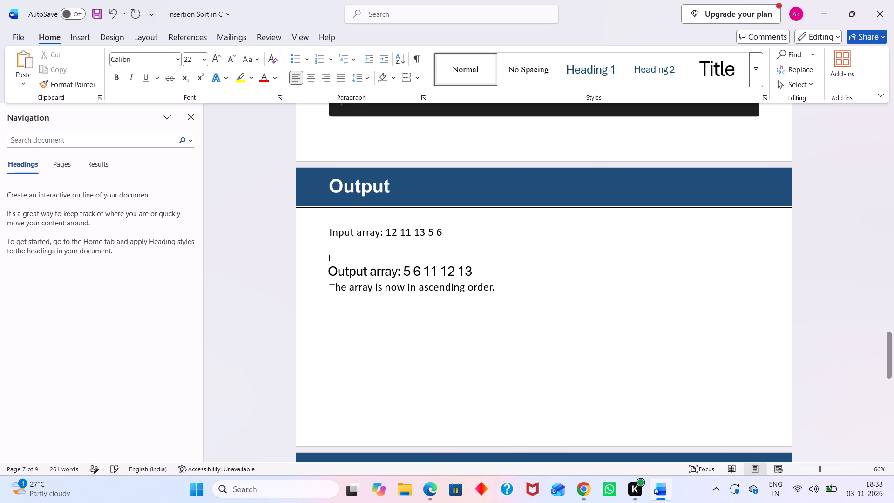
key("Return")
key("Return")
Insert four blank lines after the Output array line, keeping the ascending-order sentence on the same page.
left_click(474, 304)
key("Return")
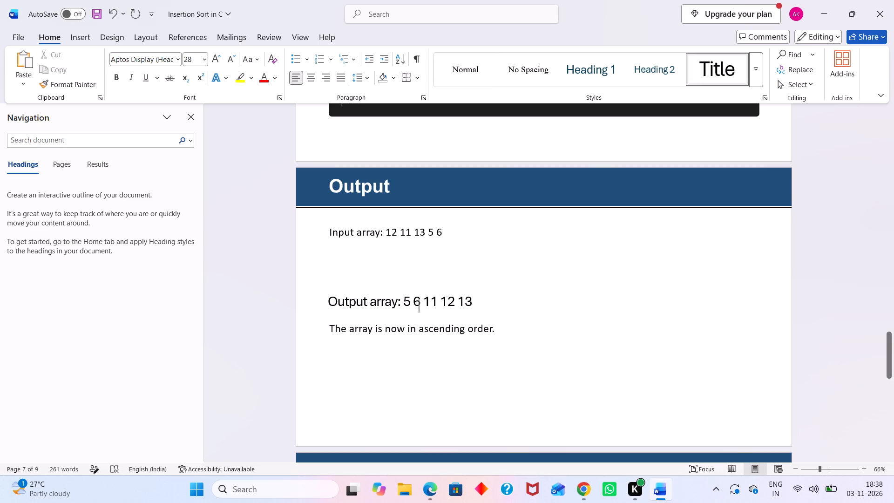
key("Return")
key("Return")
key("Return")
key("Return")
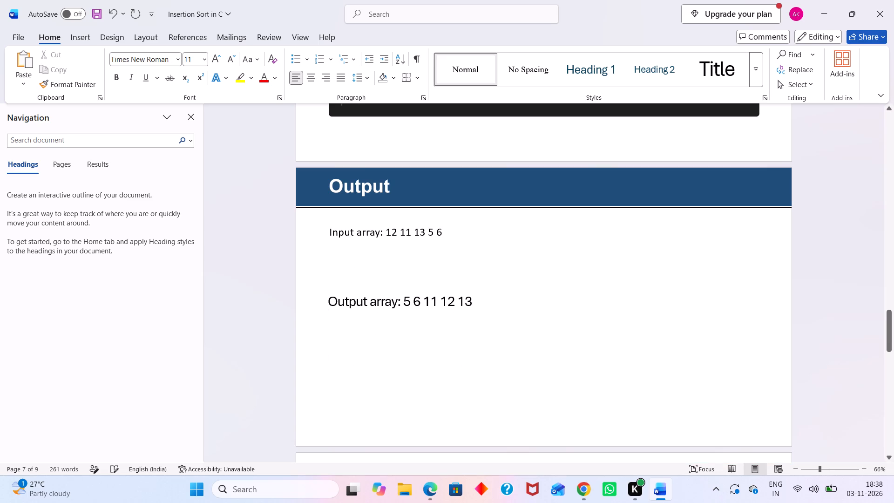
key("BackSpace")
Review the layout of the Time and Space Complexity and Conclusion pages.
scroll(501, 324, "down", 13)
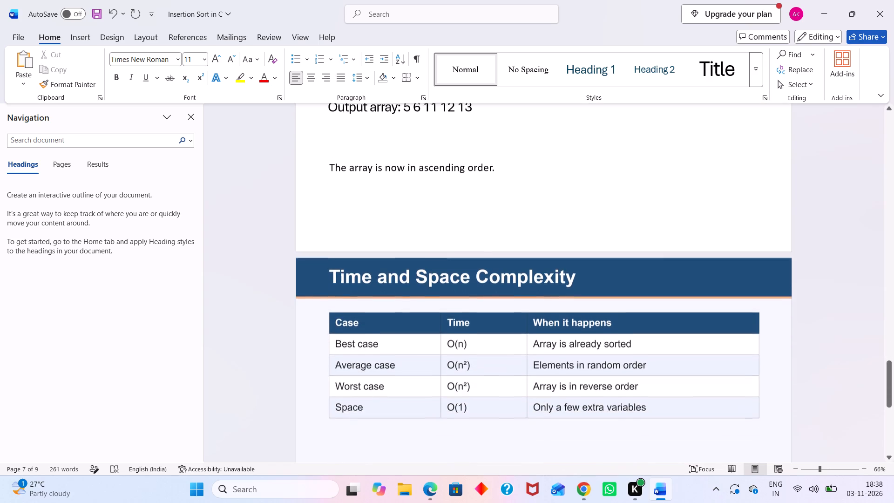
scroll(511, 295, "down", 8)
scroll(513, 292, "up", 3)
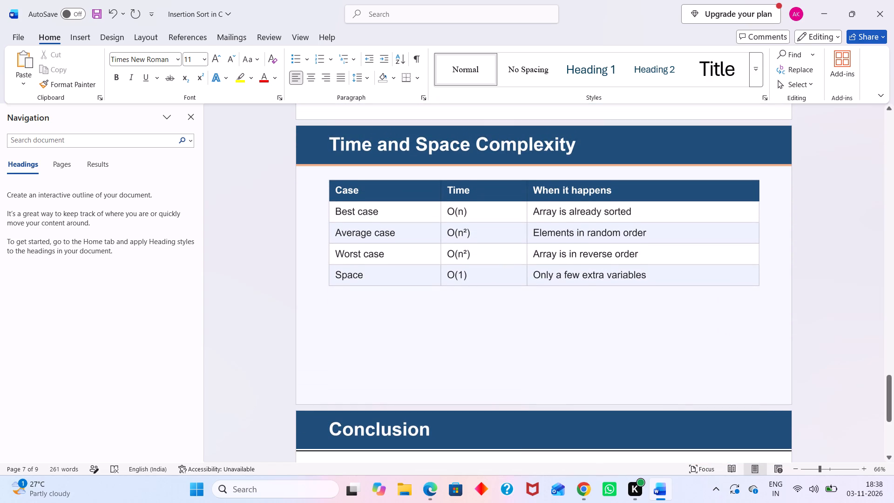
scroll(589, 371, "down", 16)
scroll(589, 371, "up", 5)
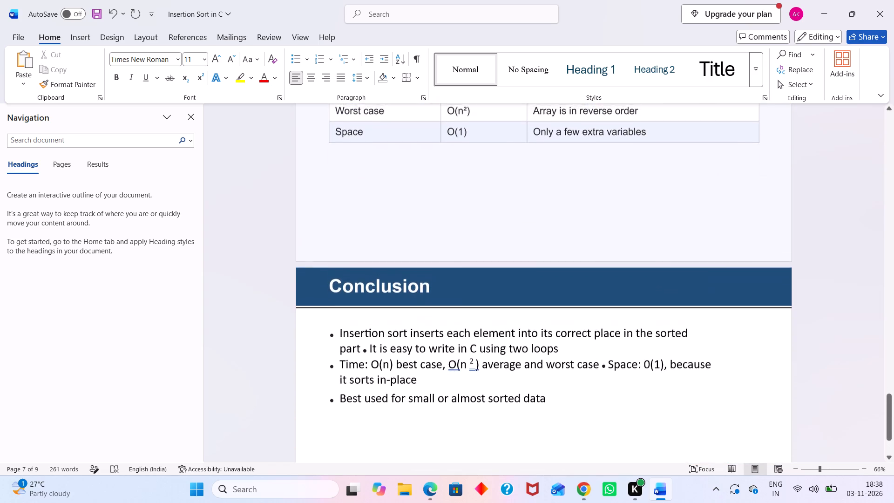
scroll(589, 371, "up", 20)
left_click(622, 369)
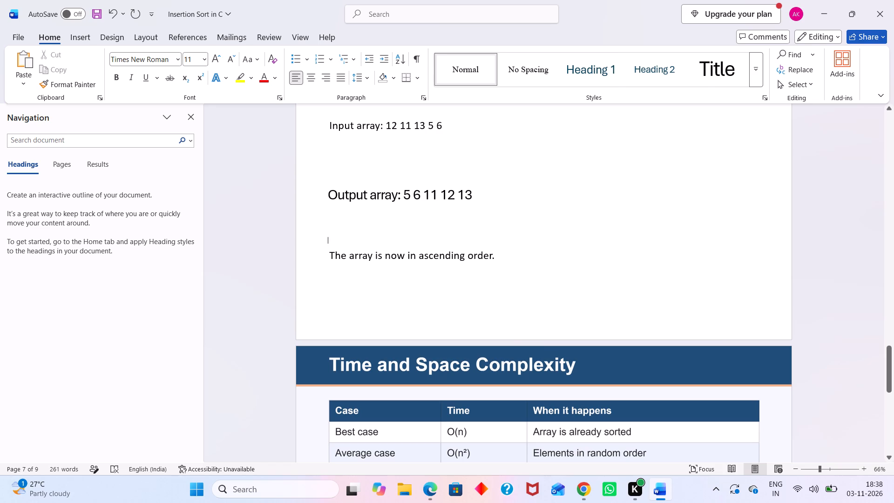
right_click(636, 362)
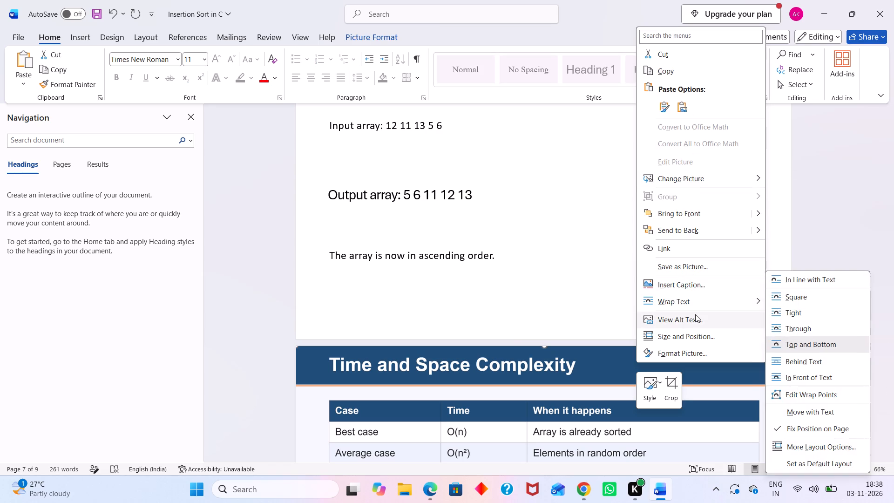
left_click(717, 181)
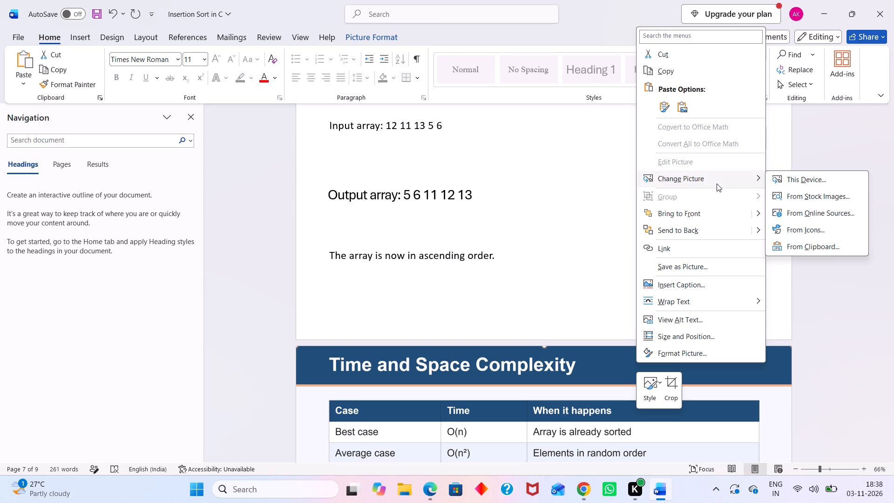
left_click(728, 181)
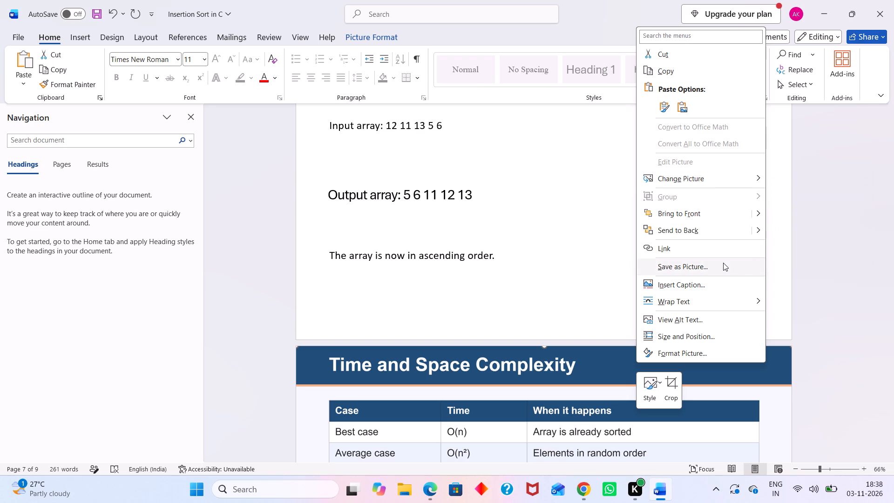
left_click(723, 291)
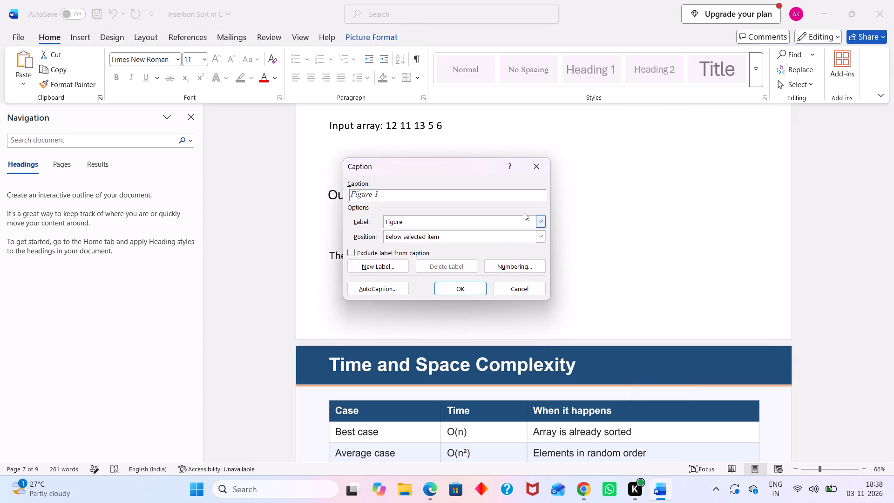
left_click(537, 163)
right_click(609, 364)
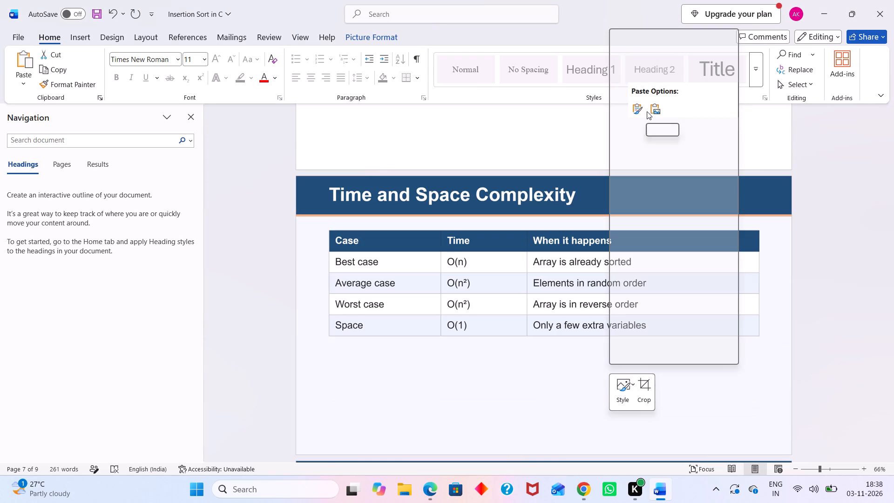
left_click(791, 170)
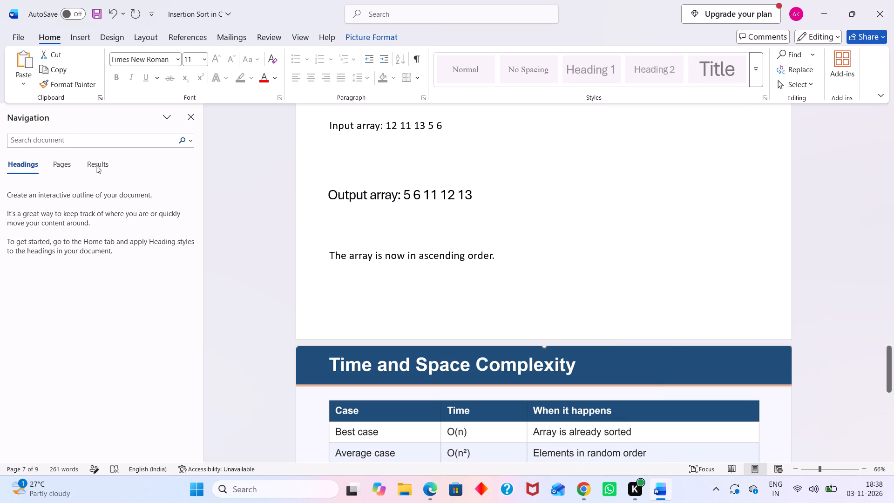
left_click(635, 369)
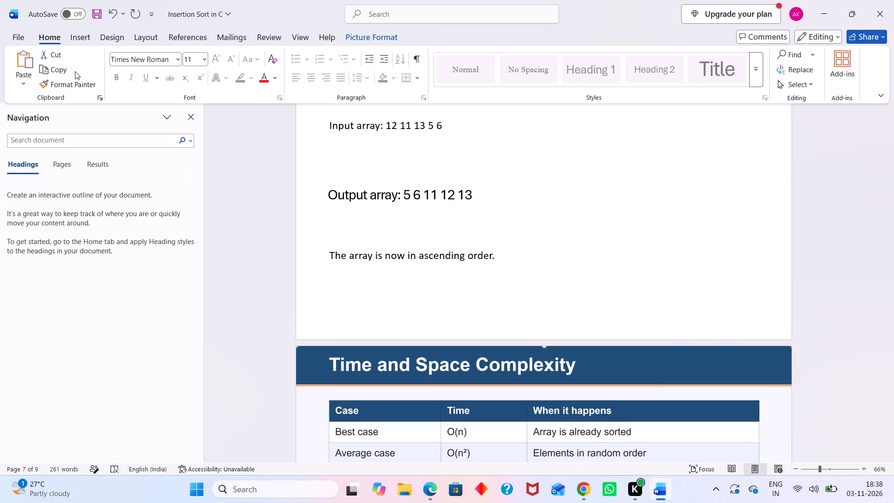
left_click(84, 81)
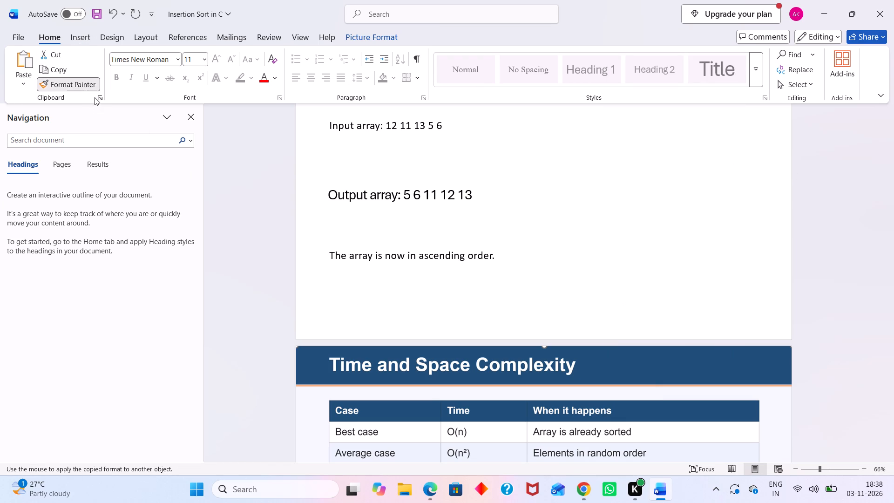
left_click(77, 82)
Show the document's page thumbnails in the Navigation pane.
left_click(57, 158)
left_click(88, 163)
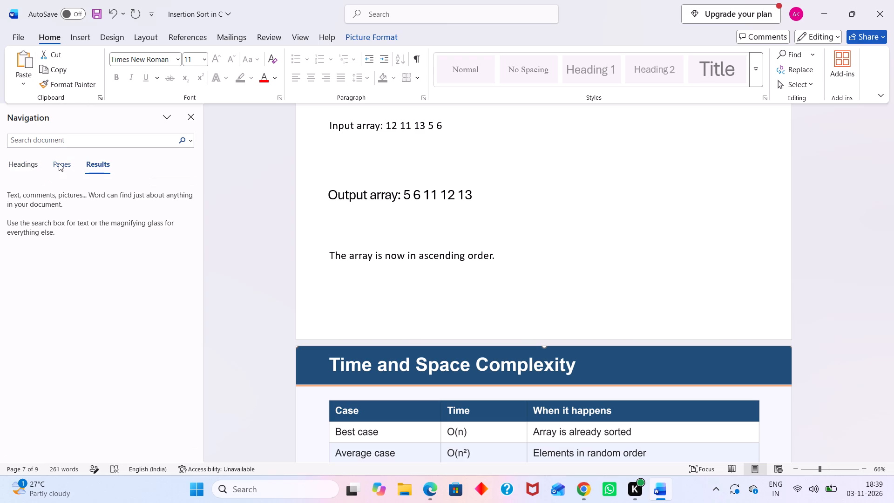
left_click(59, 163)
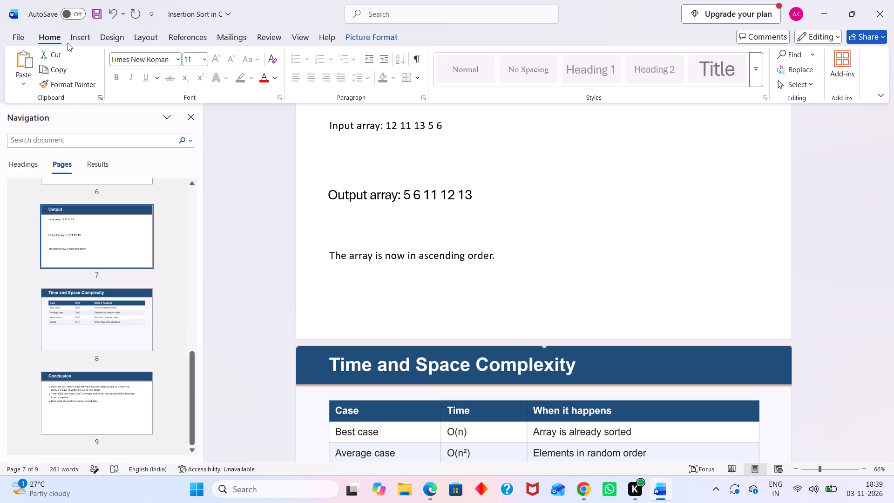
Apply the Grayscale theme colour set to the document.
left_click(123, 37)
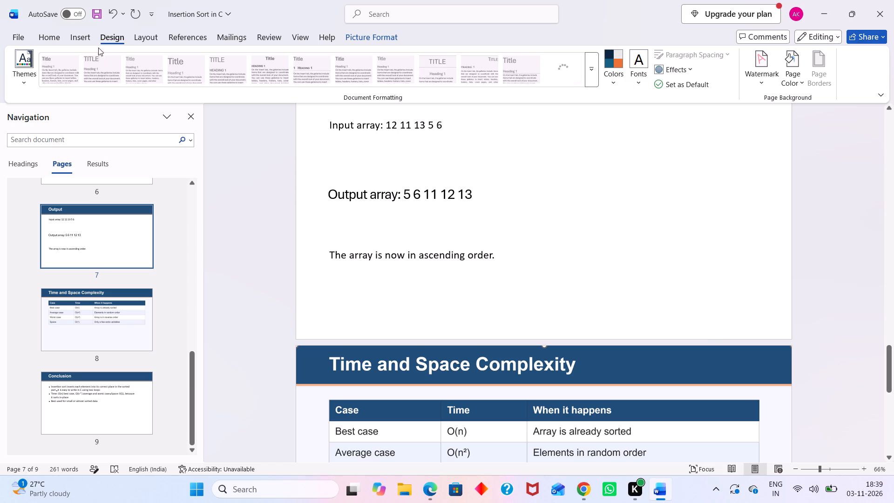
left_click(607, 70)
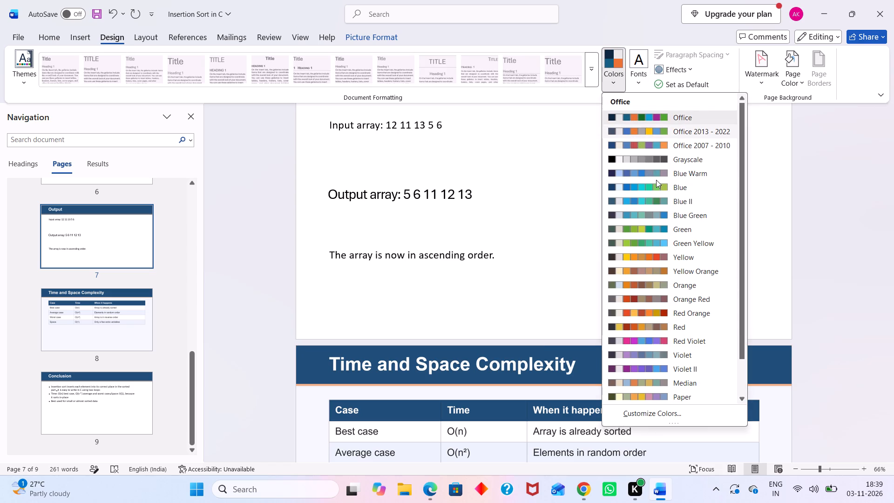
left_click(658, 156)
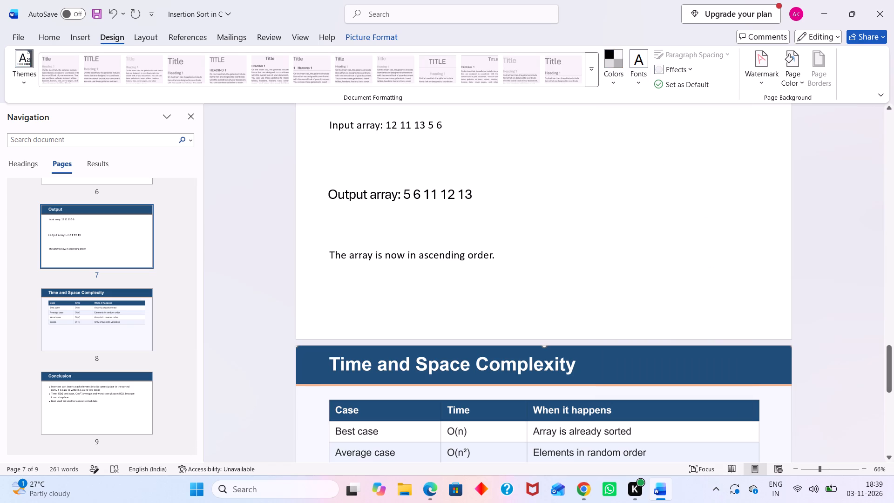
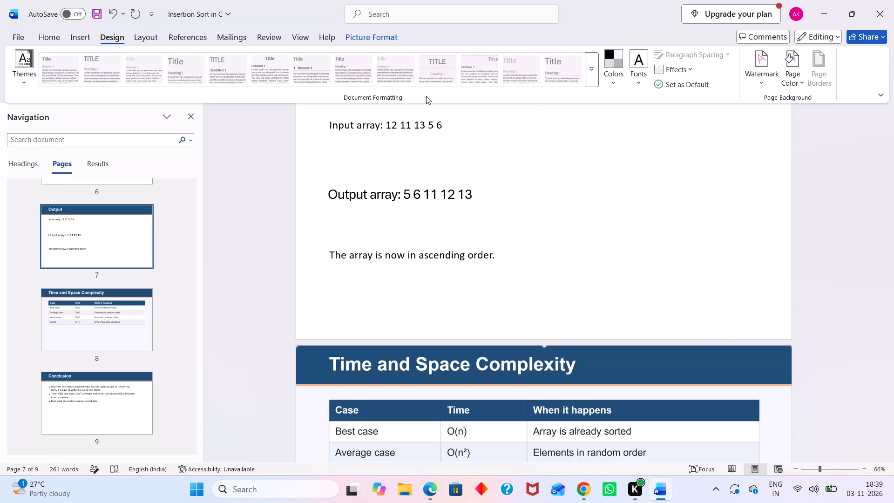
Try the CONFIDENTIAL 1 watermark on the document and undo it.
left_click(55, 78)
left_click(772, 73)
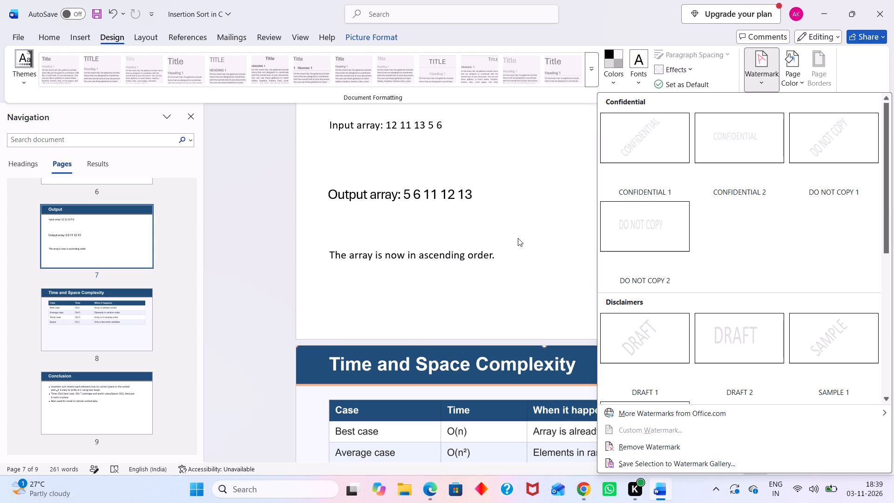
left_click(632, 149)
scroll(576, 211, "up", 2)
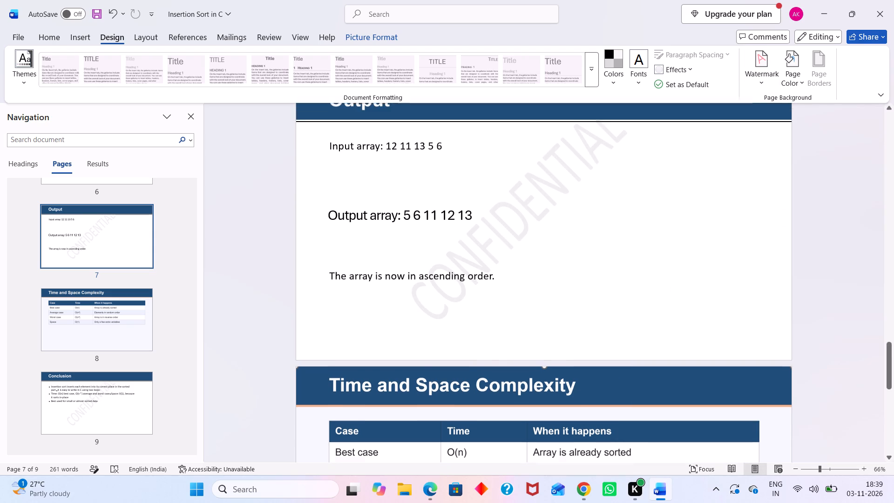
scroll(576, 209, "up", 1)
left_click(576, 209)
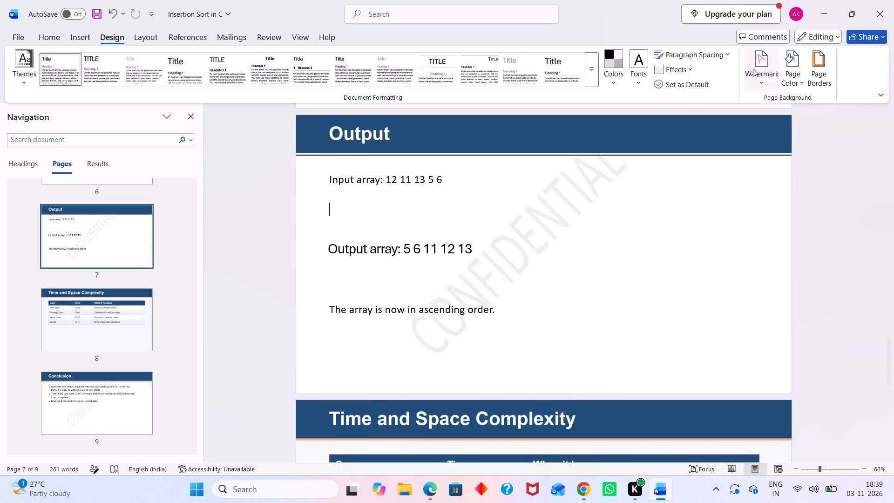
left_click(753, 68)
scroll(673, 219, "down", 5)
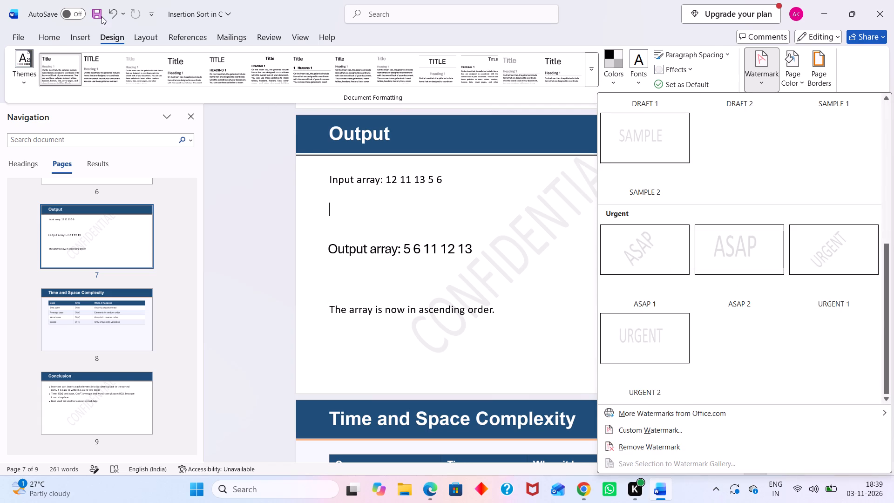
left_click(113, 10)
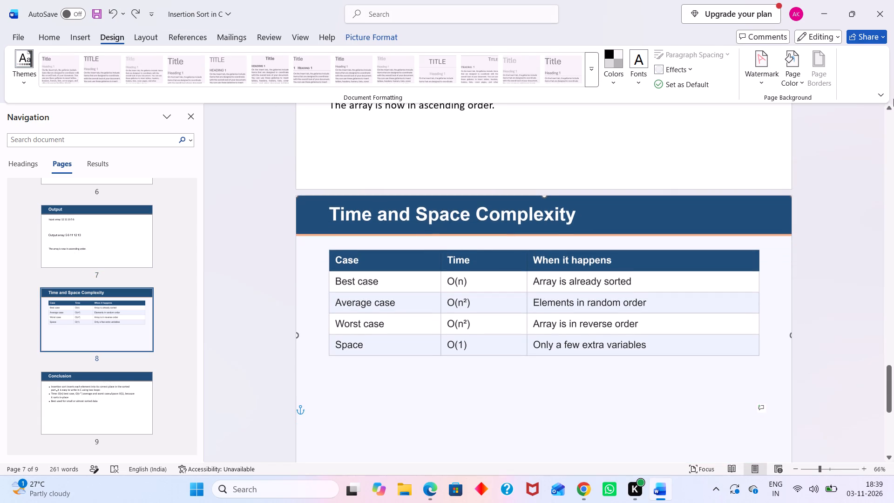
On the title page, add one leading space to the Roll No line and two to the Submitted by line.
scroll(797, 182, "up", 6)
scroll(672, 251, "up", 6)
scroll(370, 371, "up", 12)
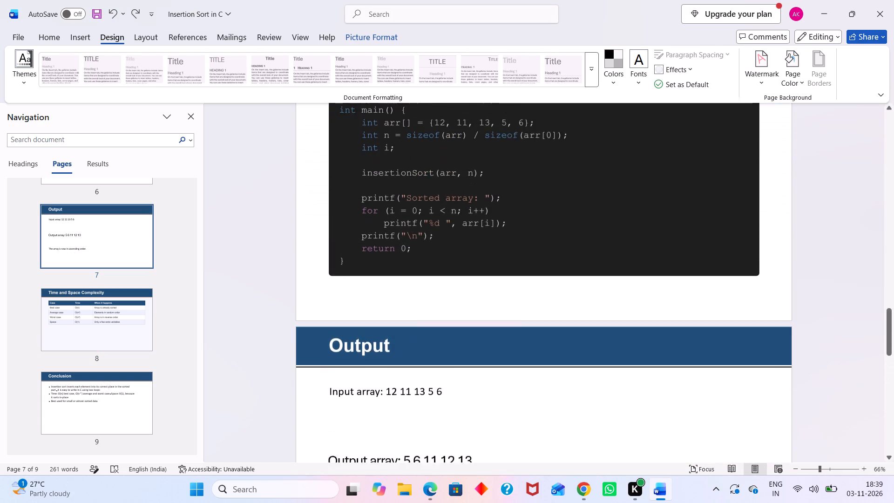
scroll(370, 370, "up", 14)
scroll(372, 369, "up", 14)
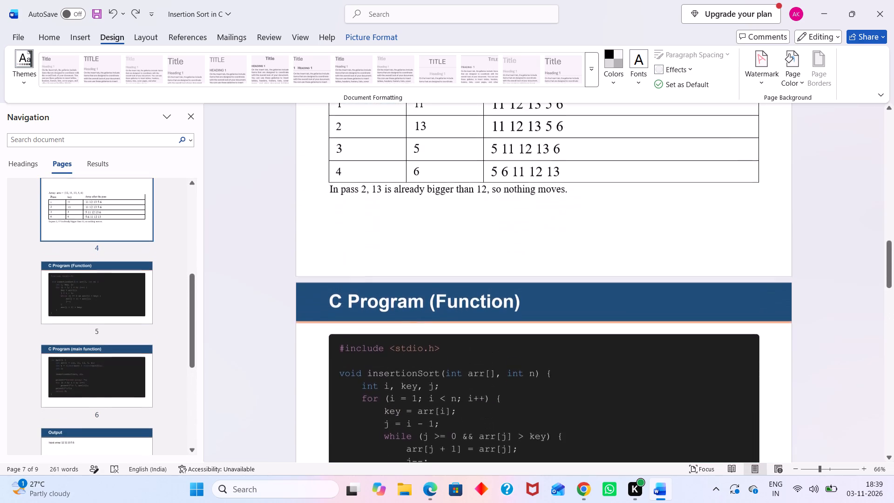
scroll(372, 369, "up", 20)
scroll(372, 369, "up", 14)
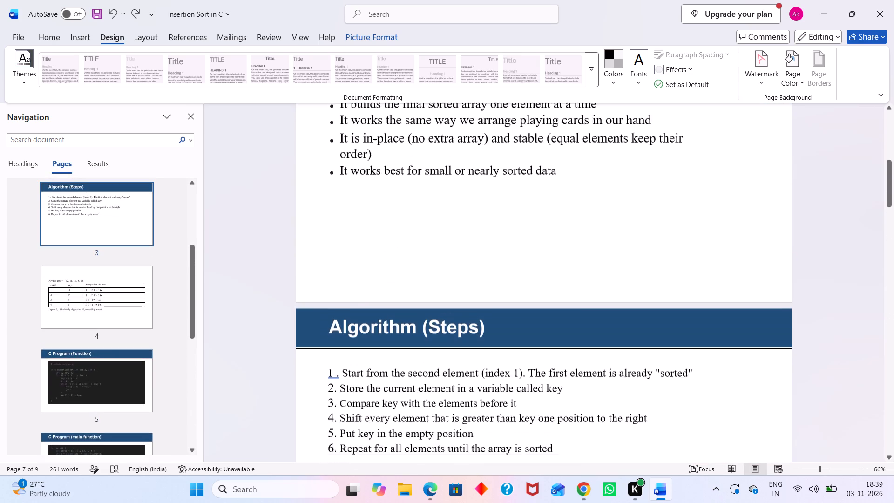
scroll(372, 369, "up", 18)
scroll(372, 369, "up", 6)
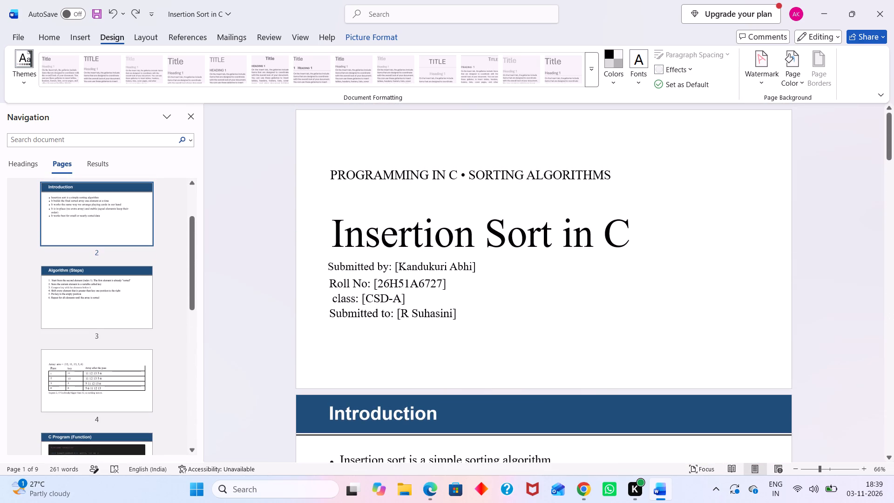
left_click(329, 283)
key("space")
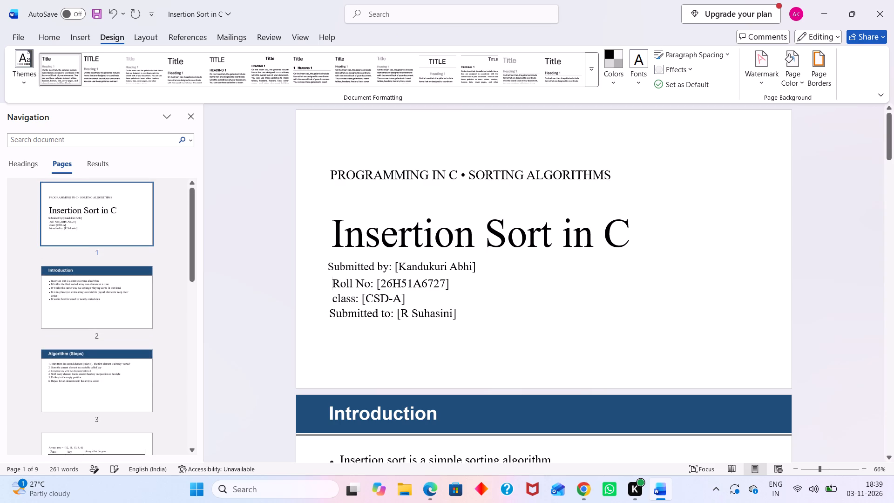
left_click(326, 266)
key("space")
key("space")
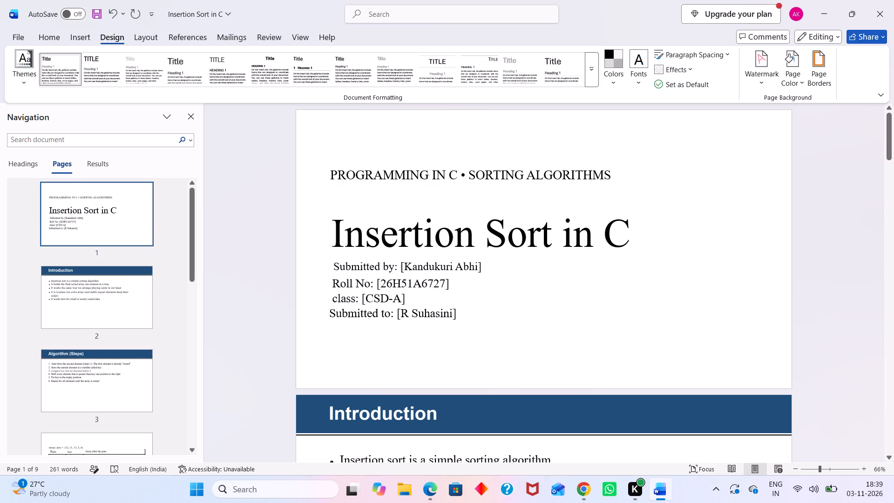
Replace the title page's Submitted to line with a leading space and start retyping it.
left_click(319, 312)
key("space")
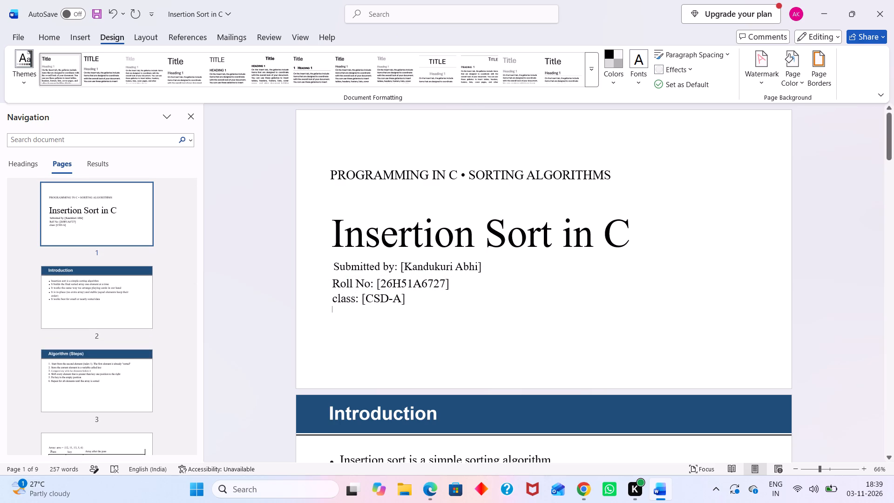
key("s")
key("u")
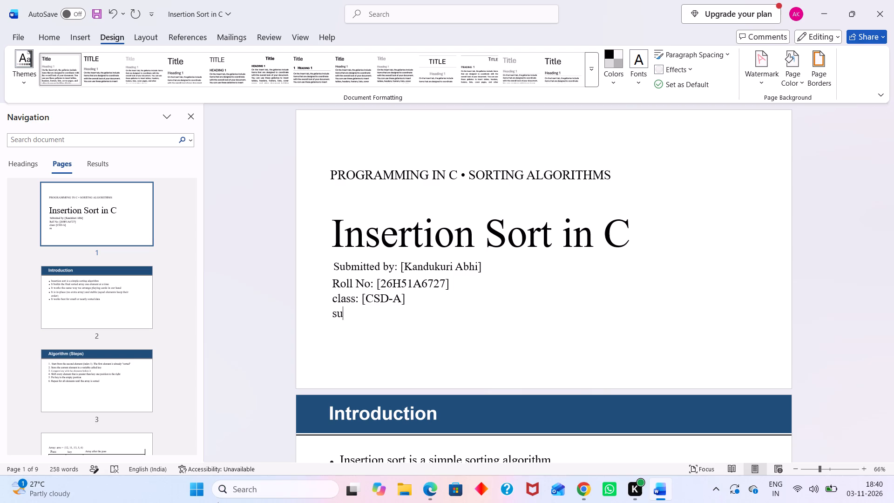
Copy the "Submitted to: [Teacher’s Name" text from the title page of the downloaded Insertion Sort in C PDF and return to Word.
left_click(409, 500)
double_click(328, 326)
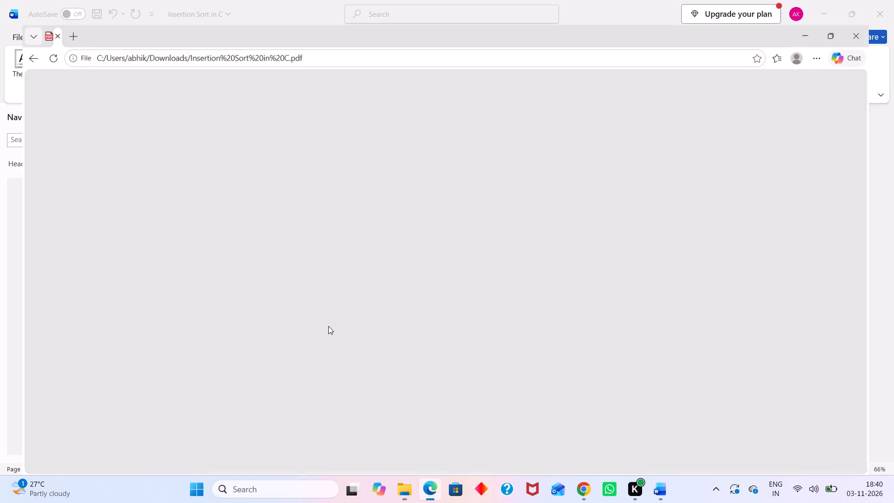
scroll(300, 205, "up", 12)
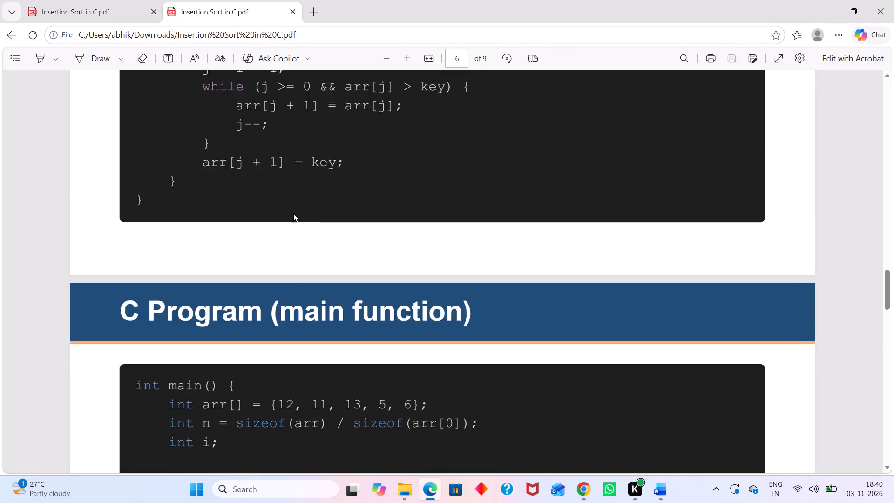
scroll(293, 213, "up", 16)
scroll(293, 213, "up", 17)
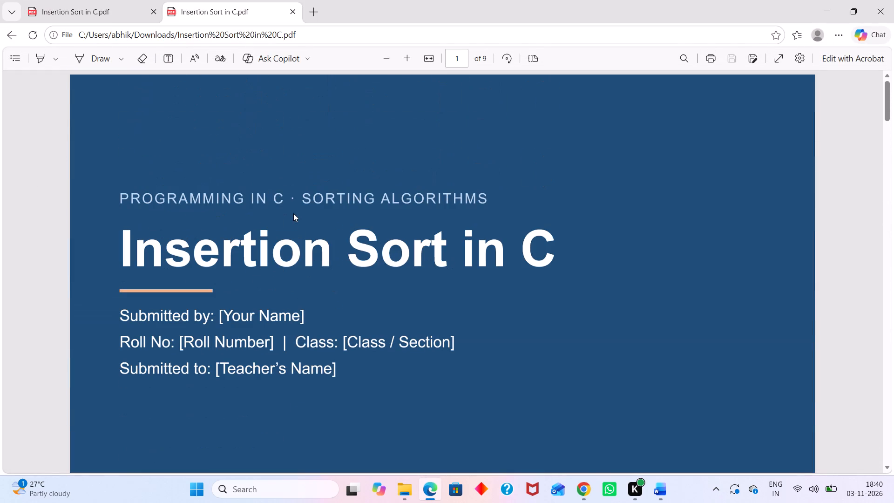
scroll(293, 213, "up", 13)
left_click_drag(128, 367, 293, 389)
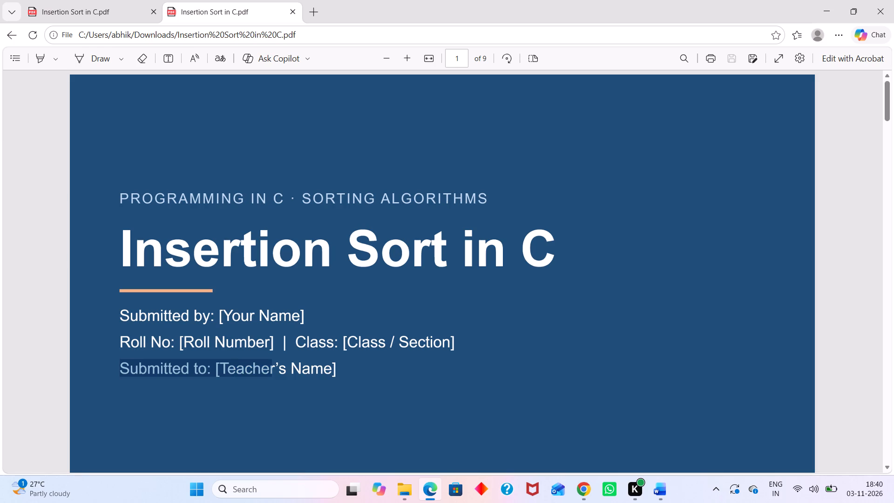
left_click_drag(293, 389, 361, 394)
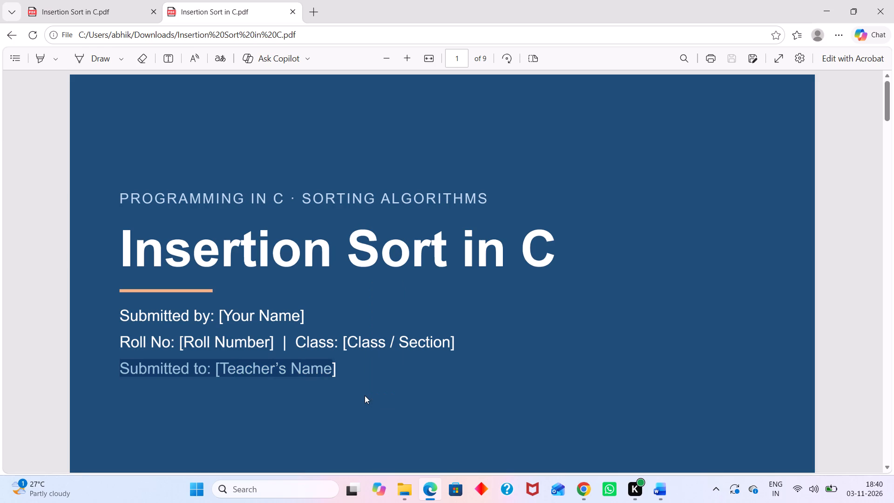
key("ctrl+v")
key("ctrl+v")
key("ctrl+c")
key("ctrl+c")
key("ctrl+c")
key("ctrl+c")
key("ctrl+c")
left_click(871, 3)
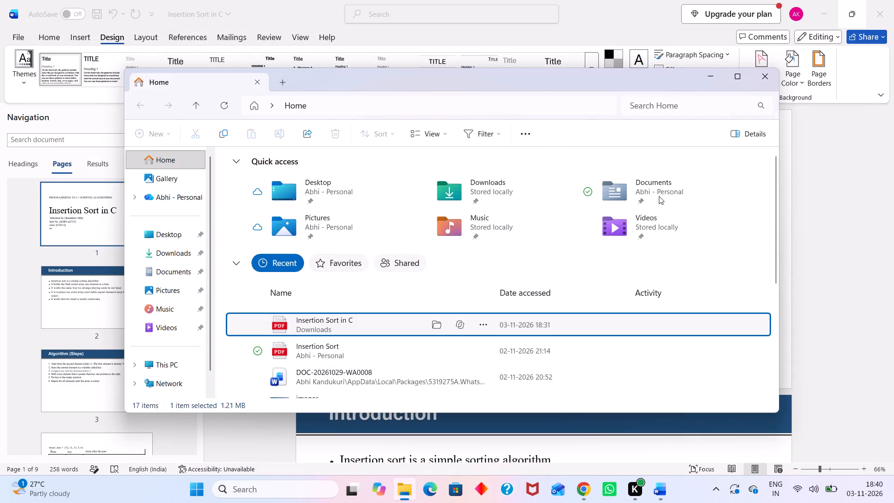
left_click(763, 73)
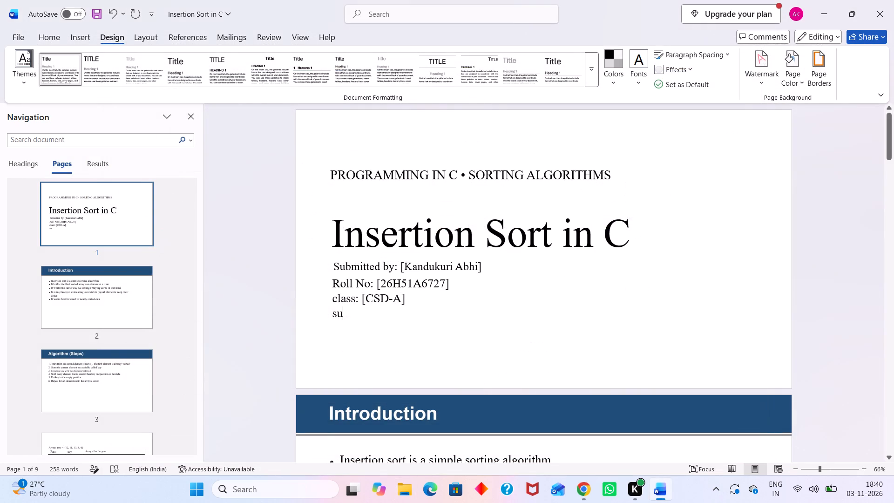
Paste the copied Submitted to text over the partly typed letters on the title page's last line.
key("BackSpace")
key("BackSpace")
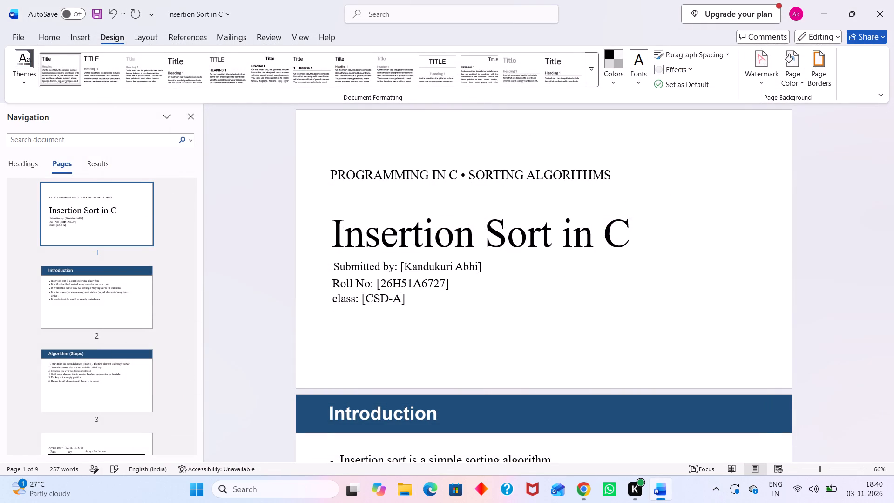
key("ctrl+v")
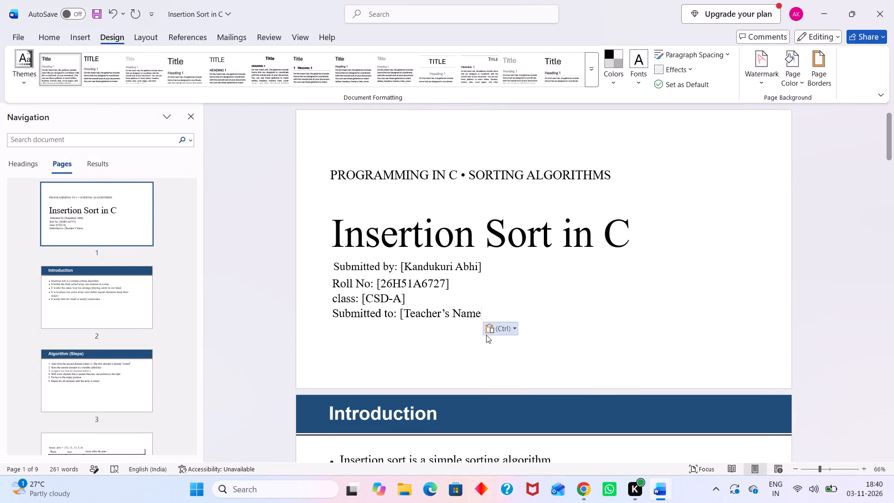
Replace the pasted Teacher’s Name placeholder with the teacher's name and add the closing square bracket.
key("BackSpace")
key("BackSpace")
key("BackSpace")
key("BackSpace")
key("BackSpace")
key("BackSpace")
key("BackSpace")
key("BackSpace")
key("BackSpace")
key("BackSpace")
key("BackSpace")
key("BackSpace")
key("BackSpace")
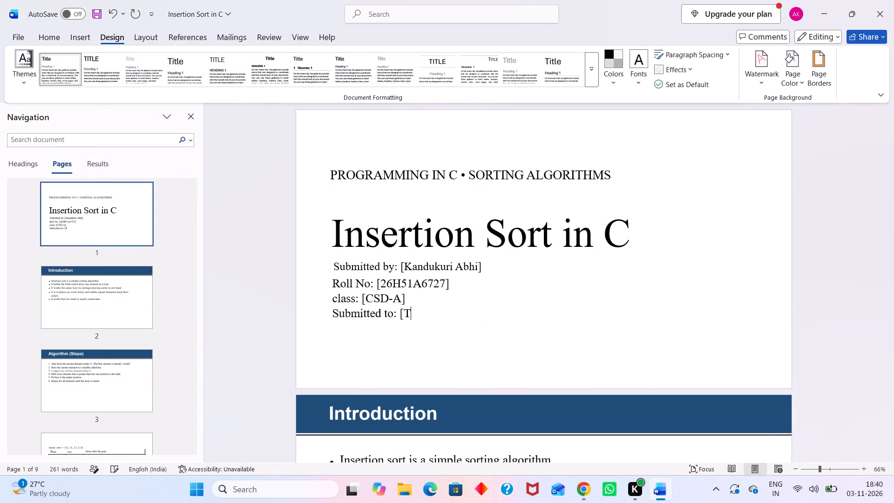
key("BackSpace")
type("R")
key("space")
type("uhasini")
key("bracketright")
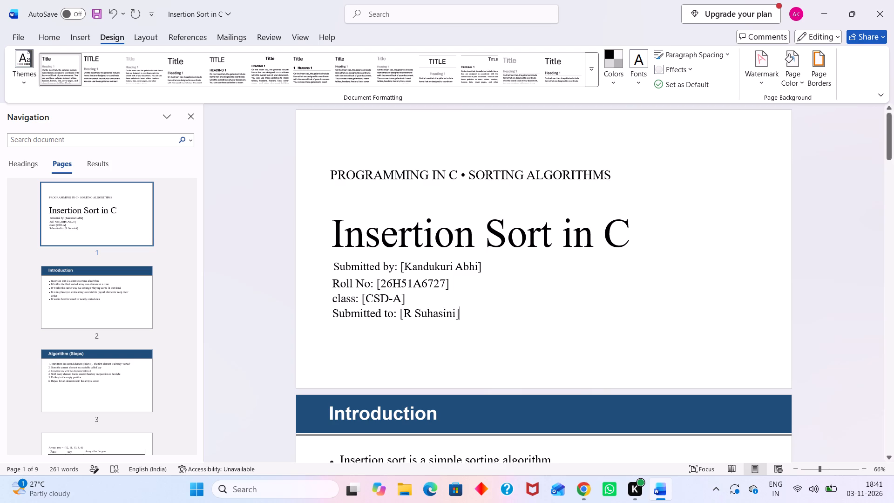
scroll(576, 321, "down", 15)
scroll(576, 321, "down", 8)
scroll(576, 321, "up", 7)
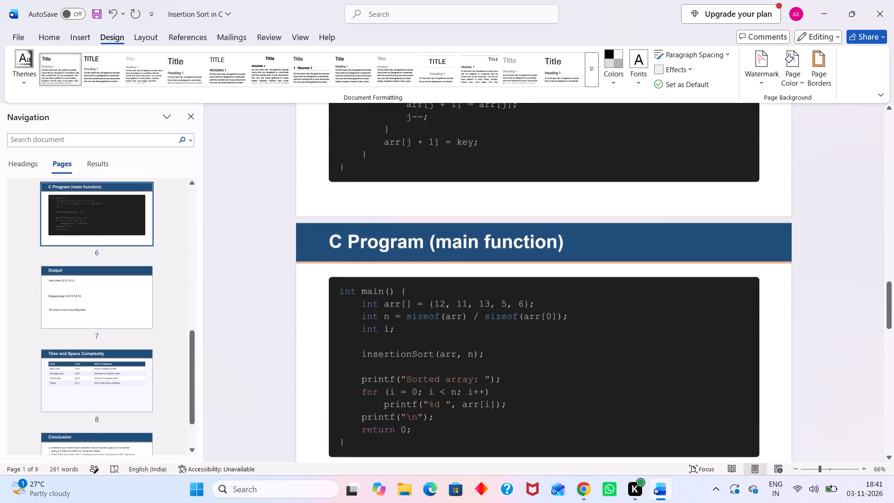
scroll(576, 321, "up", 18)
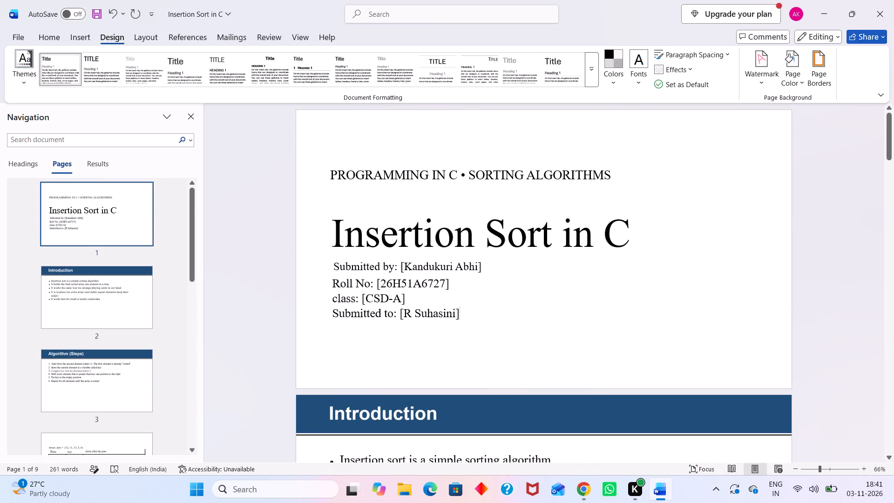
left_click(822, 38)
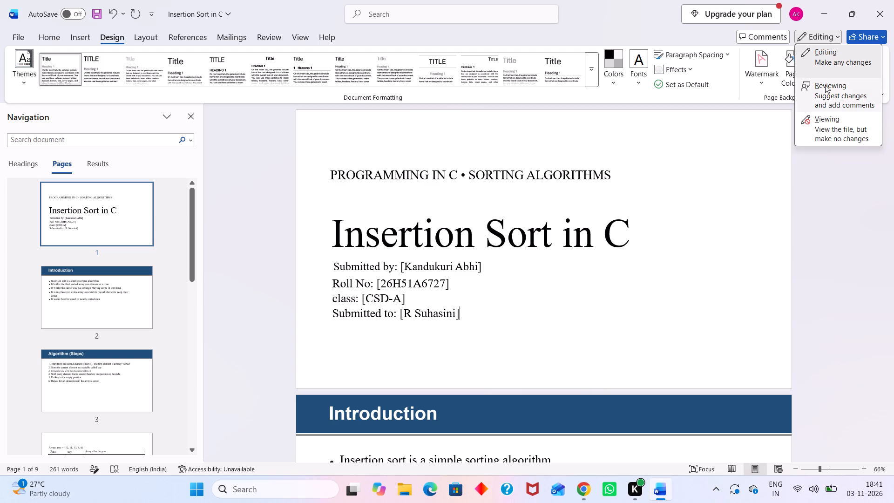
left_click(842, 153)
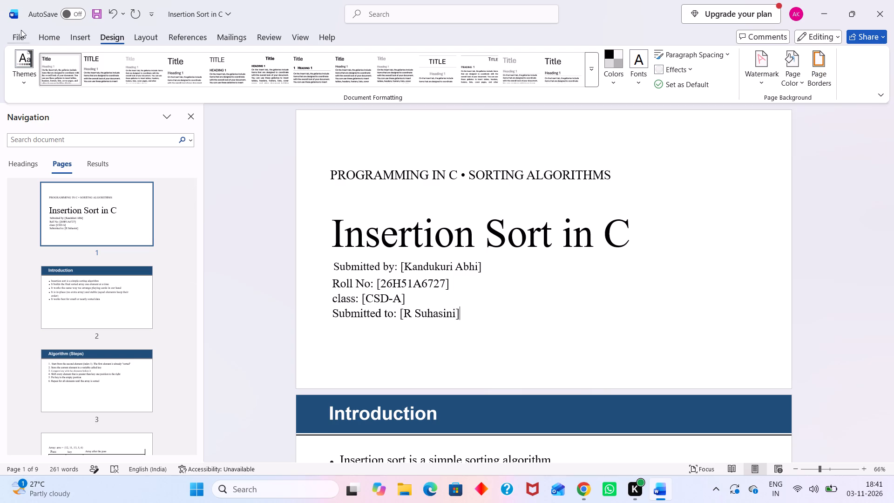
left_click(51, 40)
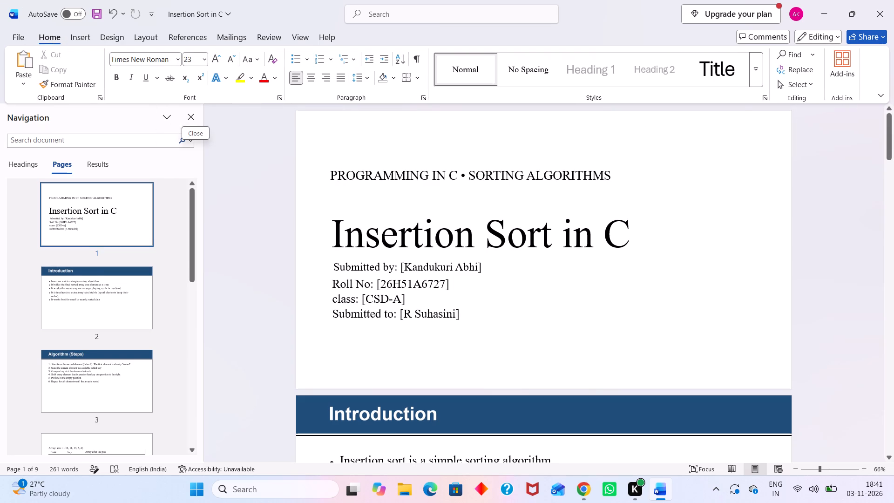
Save the edited presentation as a Word document named "Insertion Sort in C edit" in the Downloads folder.
scroll(493, 195, "down", 5)
scroll(493, 195, "up", 7)
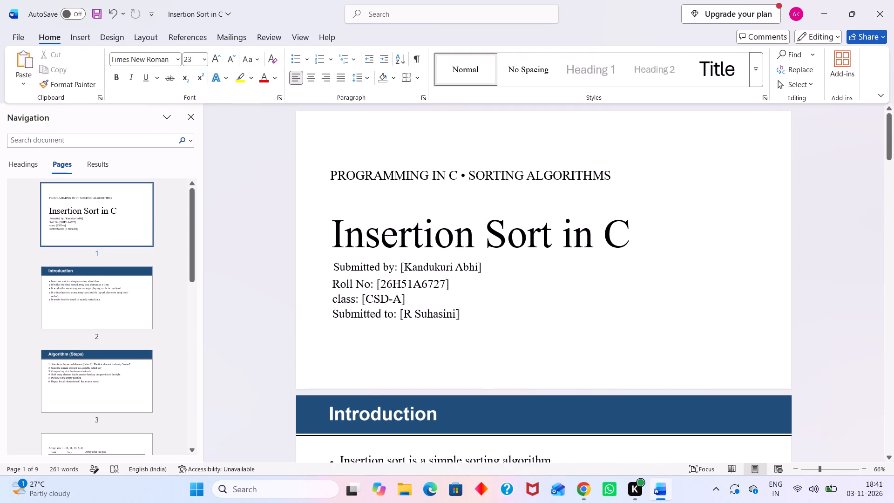
key("ctrl+s")
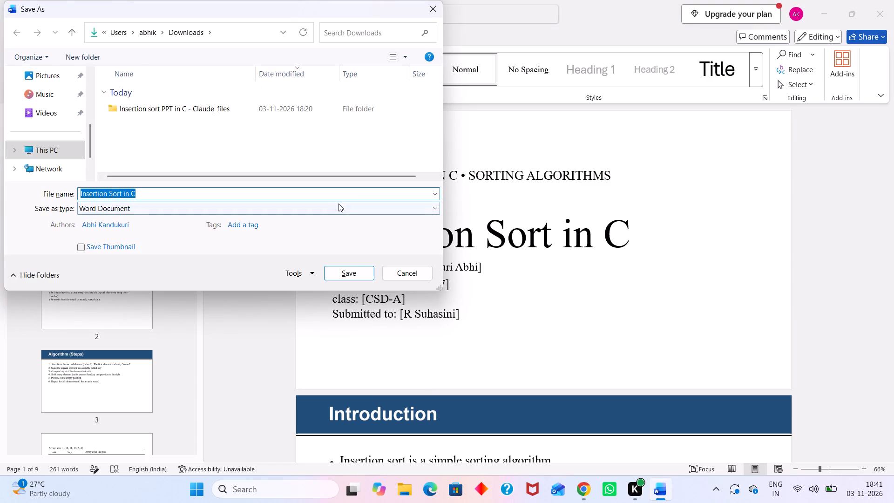
left_click(343, 190)
key("space")
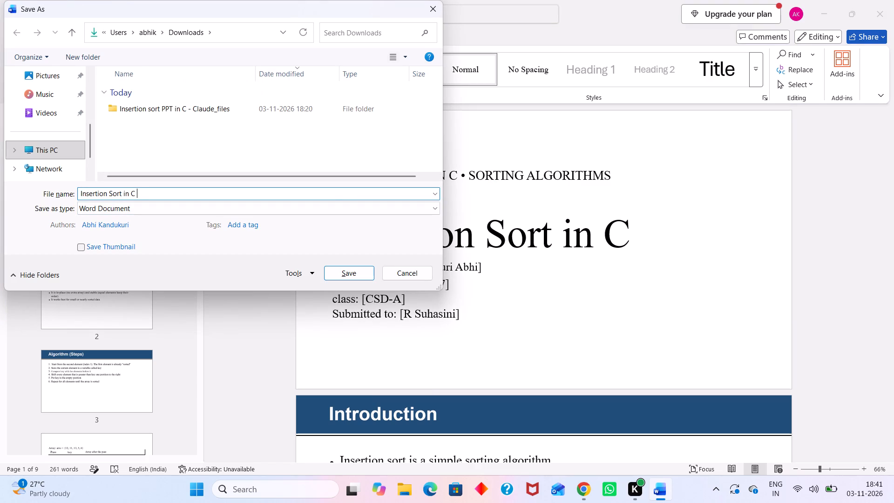
type("edit")
left_click(355, 274)
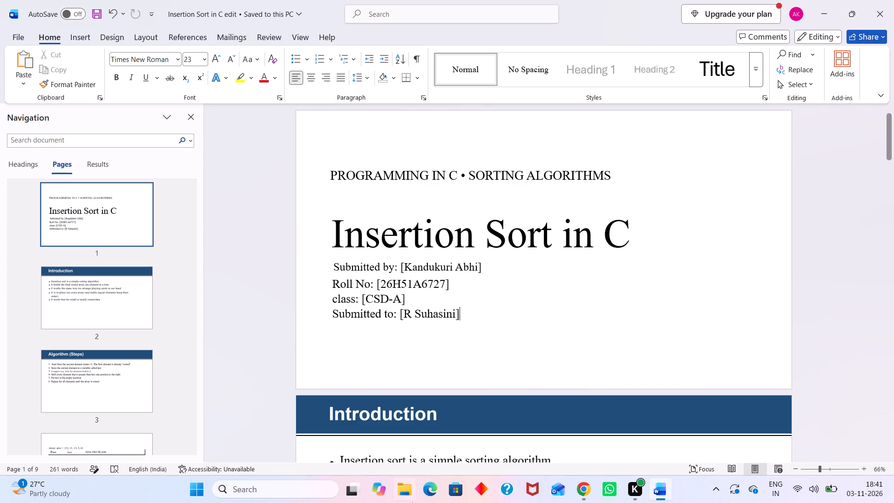
Switch to File Explorer and look through the personal OneDrive and Downloads folders for the saved Word document.
left_click(408, 493)
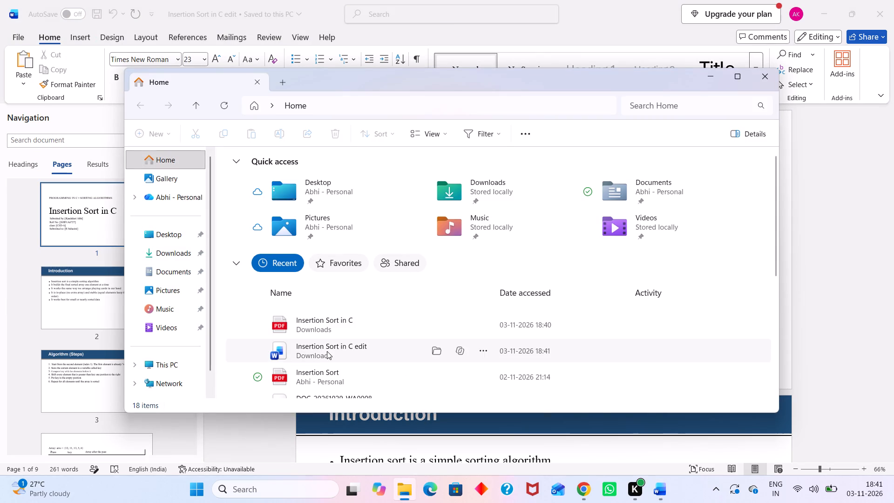
left_click(167, 183)
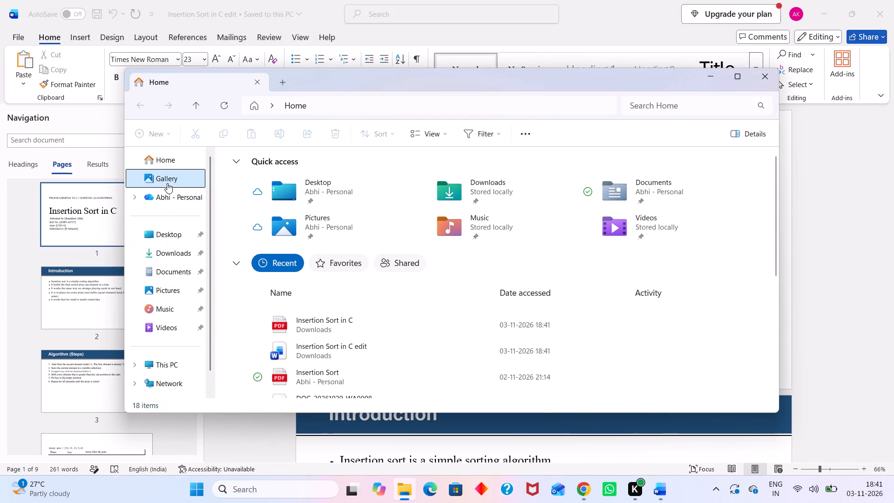
left_click(169, 189)
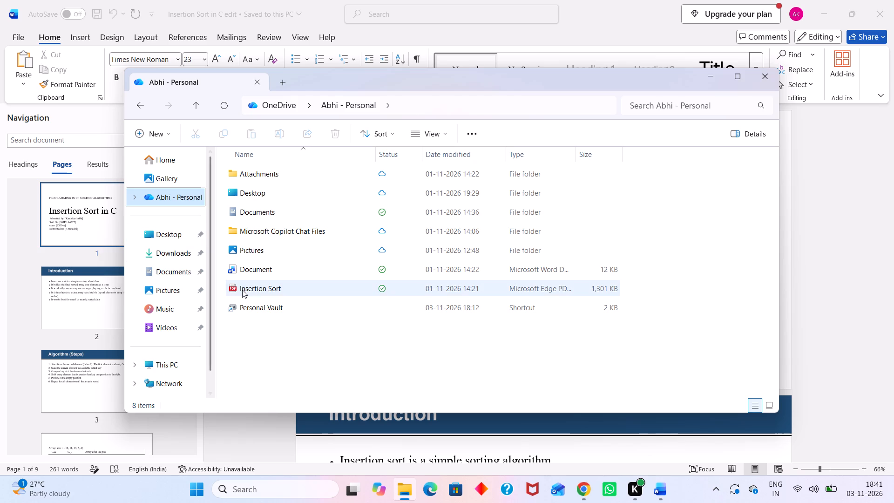
left_click(271, 273)
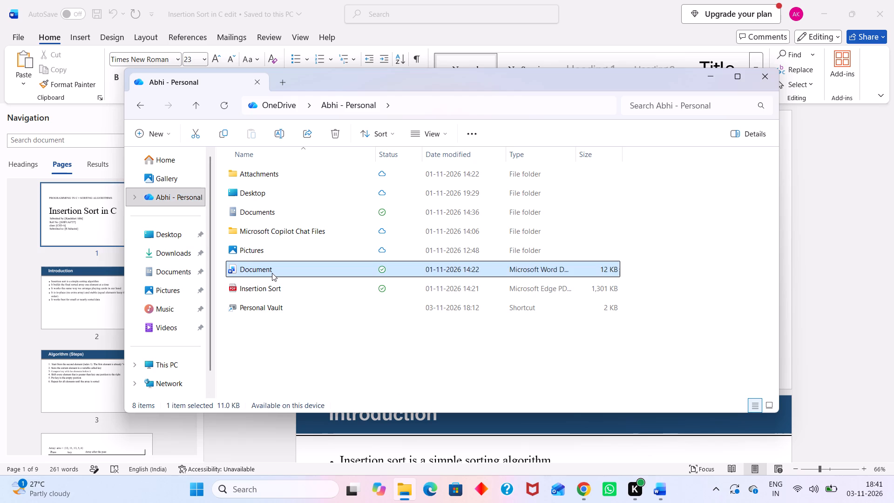
left_click(173, 244)
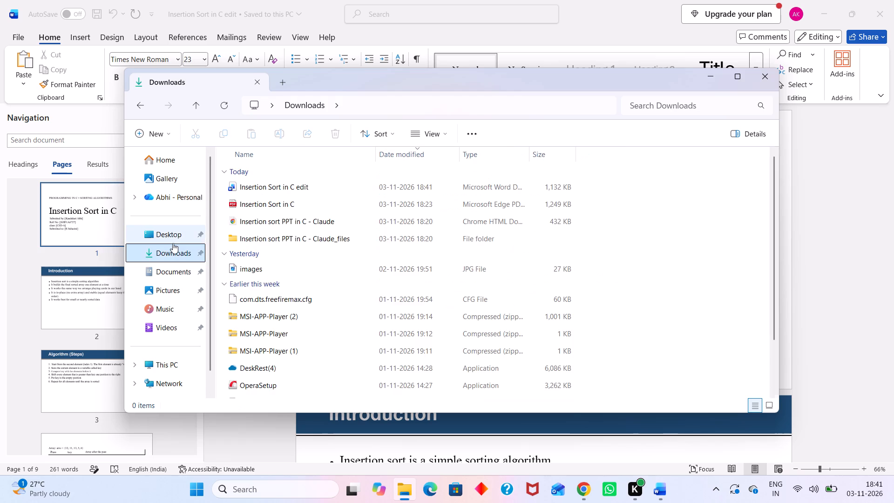
left_click(176, 240)
left_click(177, 254)
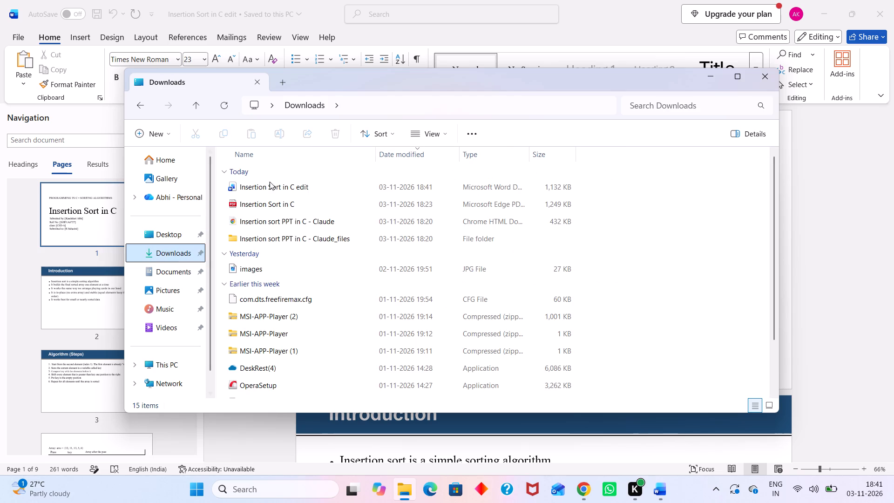
Close the Insertion Sort in C edit document in Word, leaving the Downloads folder open.
left_click(886, 7)
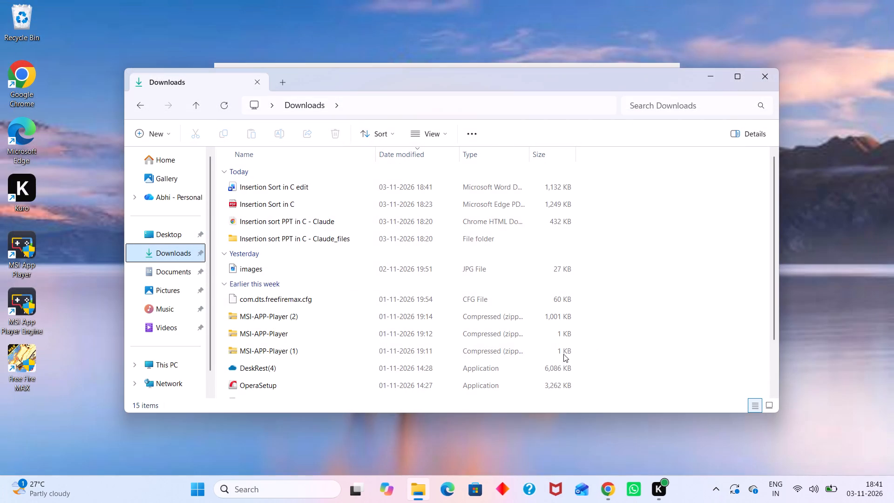
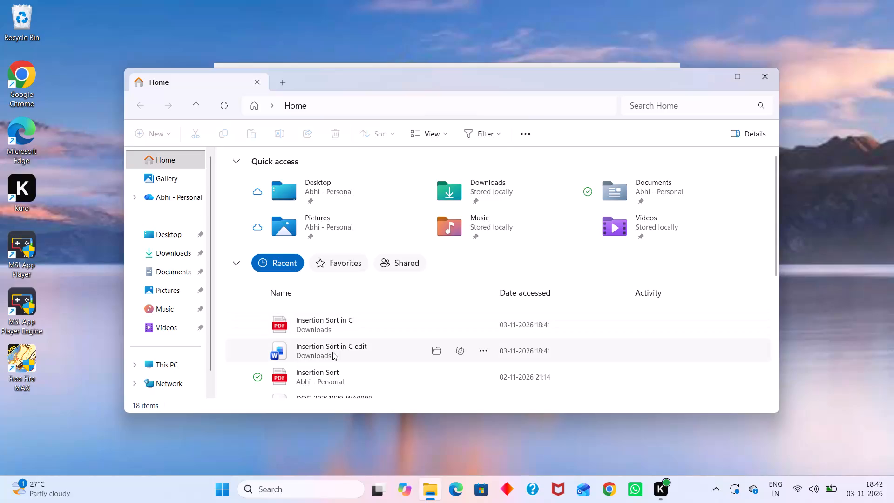
Share the Word document "Insertion Sort in C edit" from the recent files to My Phone.
right_click(339, 352)
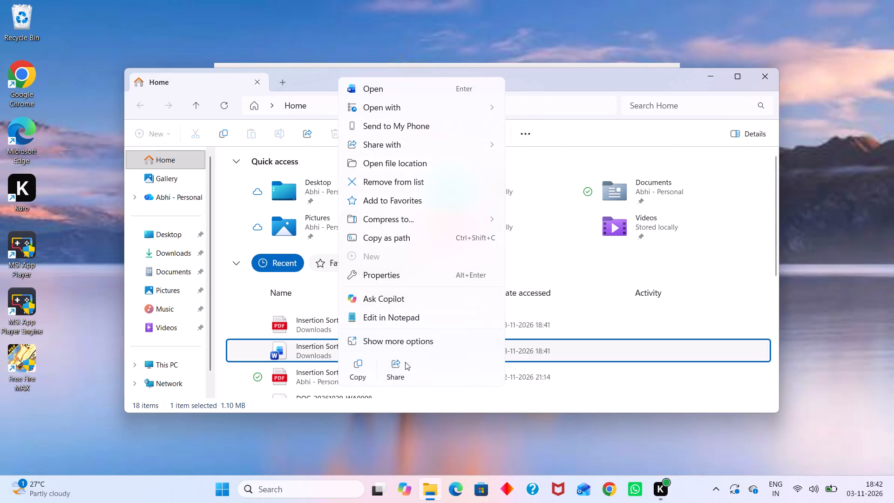
left_click(382, 365)
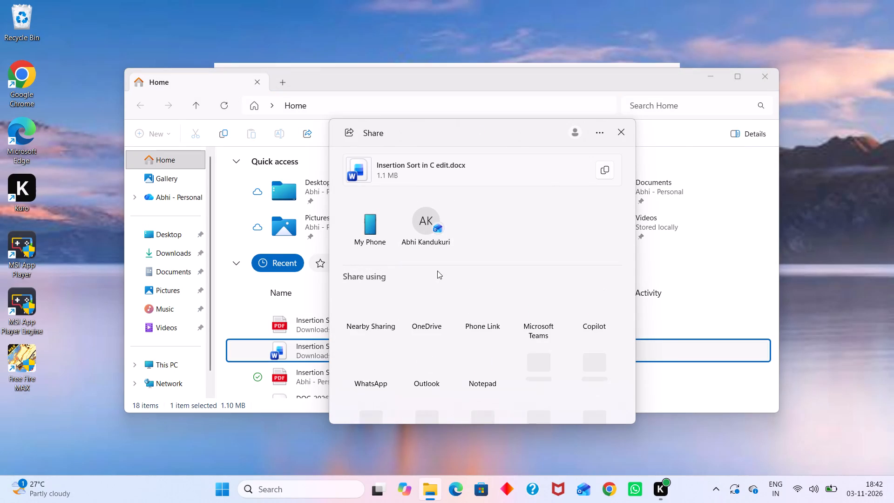
left_click(368, 237)
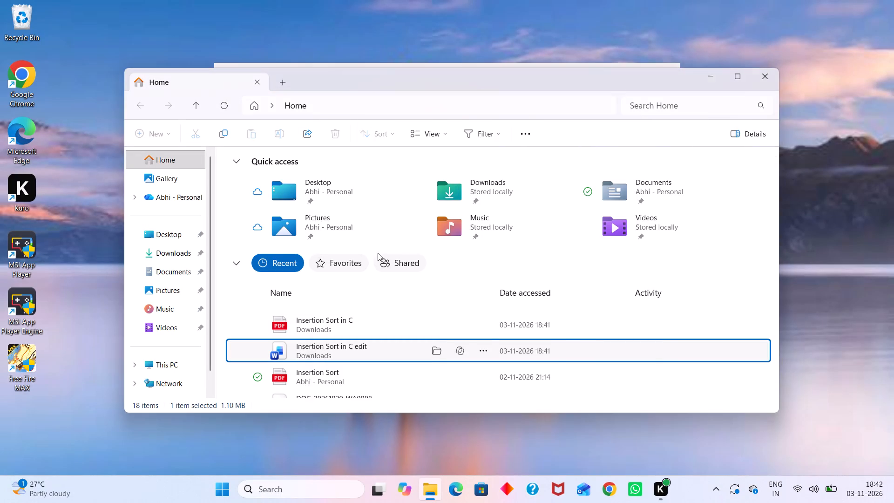
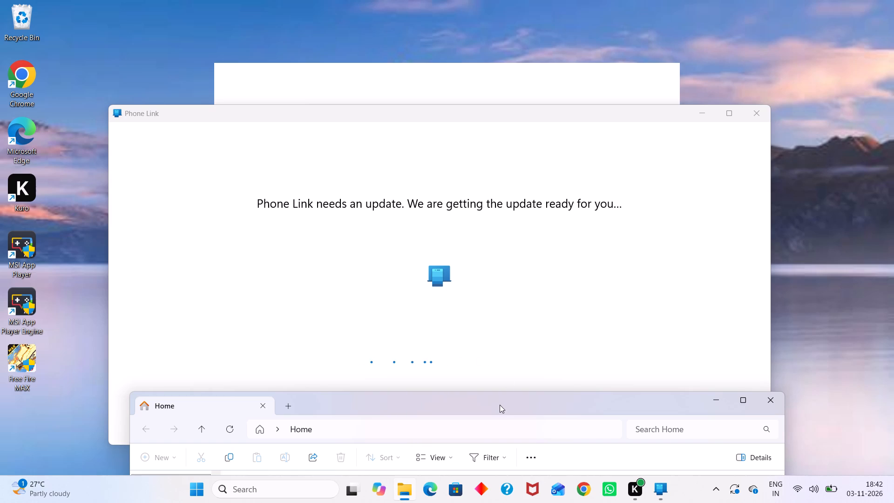
Move the File Explorer window up from the bottom of the desktop and snap it to the left half of the screen.
left_click_drag(500, 402, 516, 384)
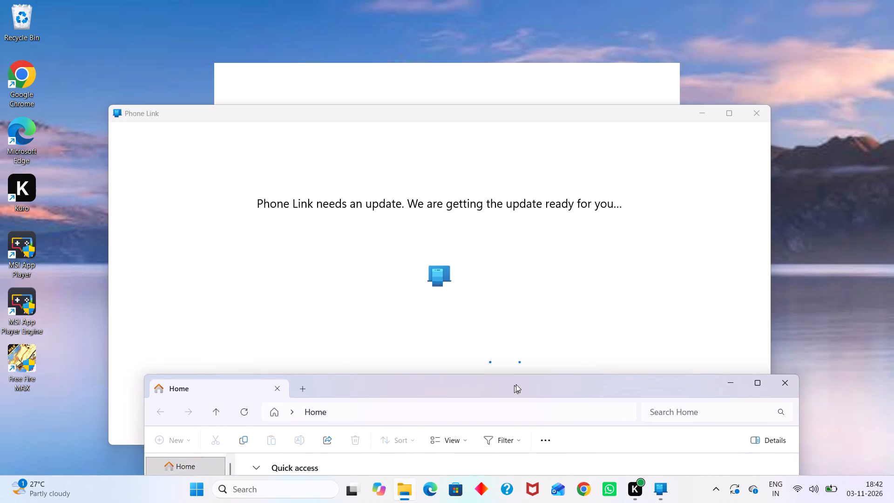
left_click_drag(516, 384, 0, 179)
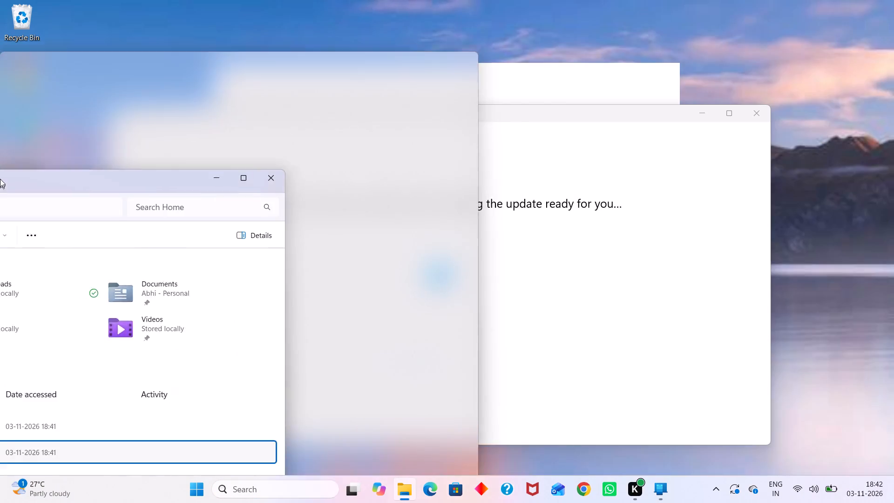
left_click_drag(0, 179, 0, 208)
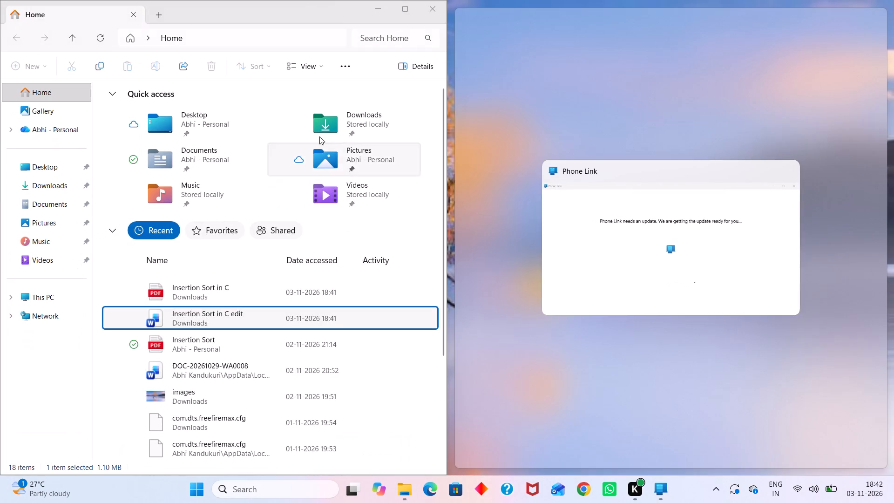
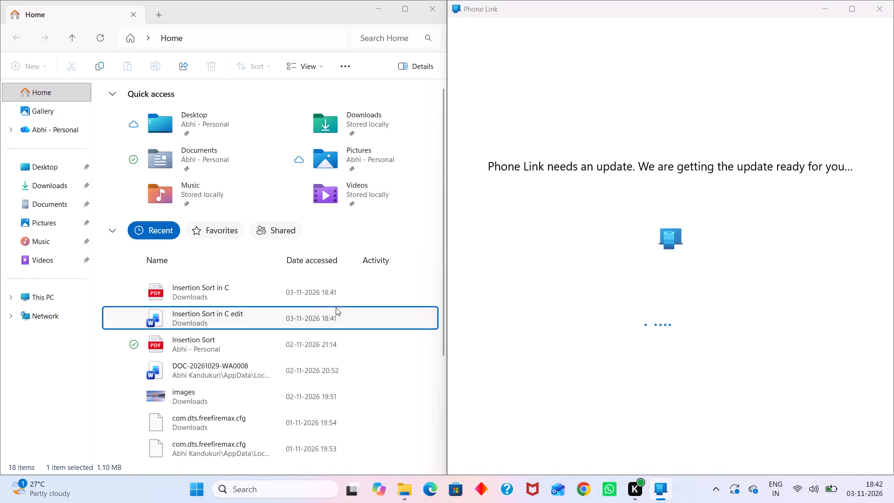
Remove the images file from the Recent files list on the Home page.
scroll(323, 303, "down", 3)
right_click(333, 270)
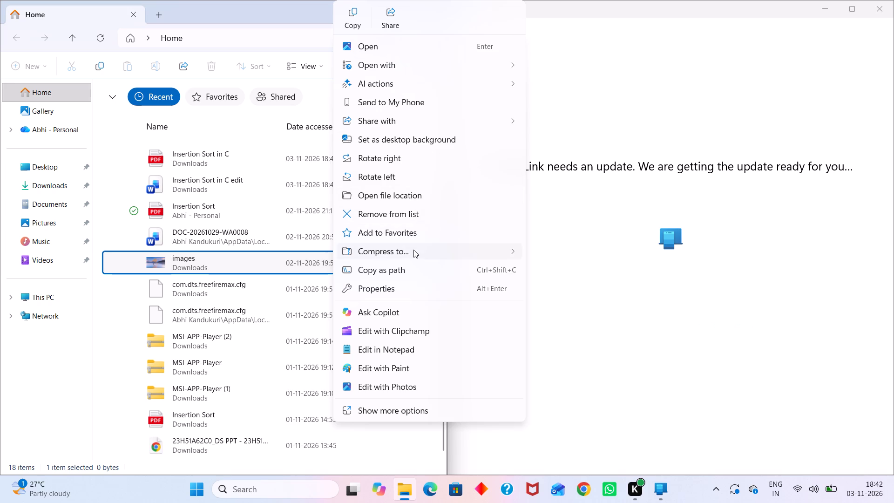
left_click(113, 121)
left_click(211, 70)
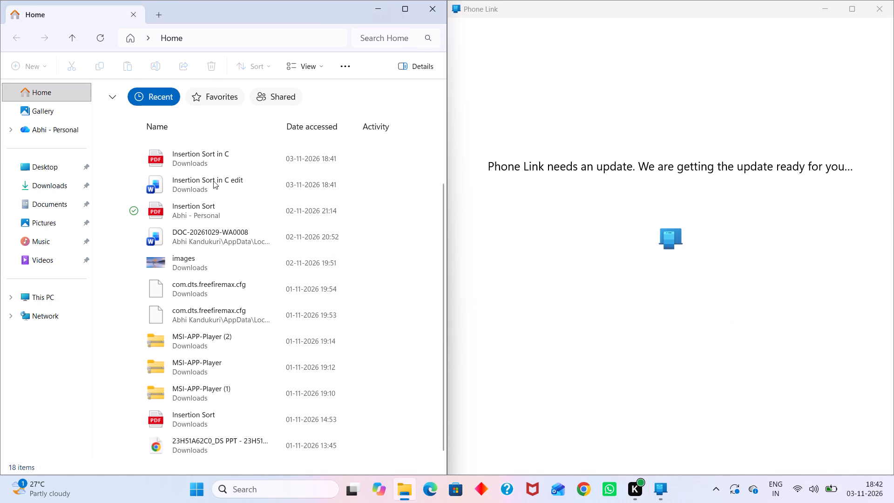
left_click(215, 253)
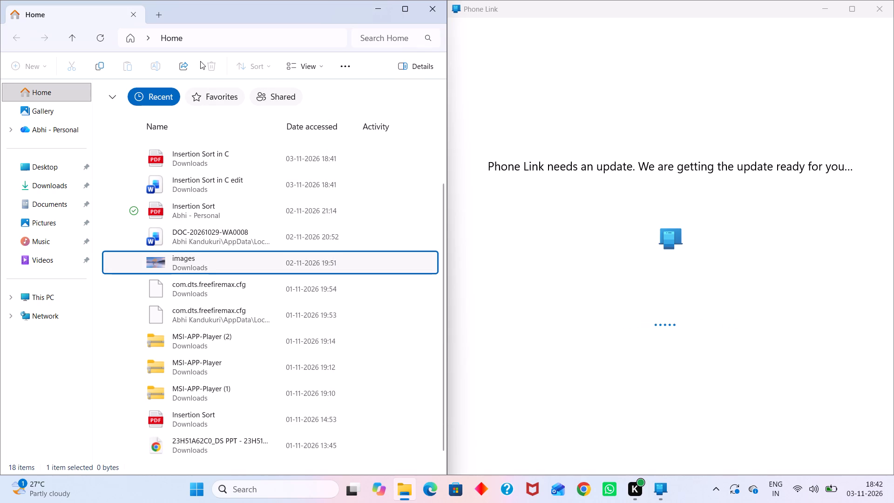
left_click(200, 61)
right_click(239, 258)
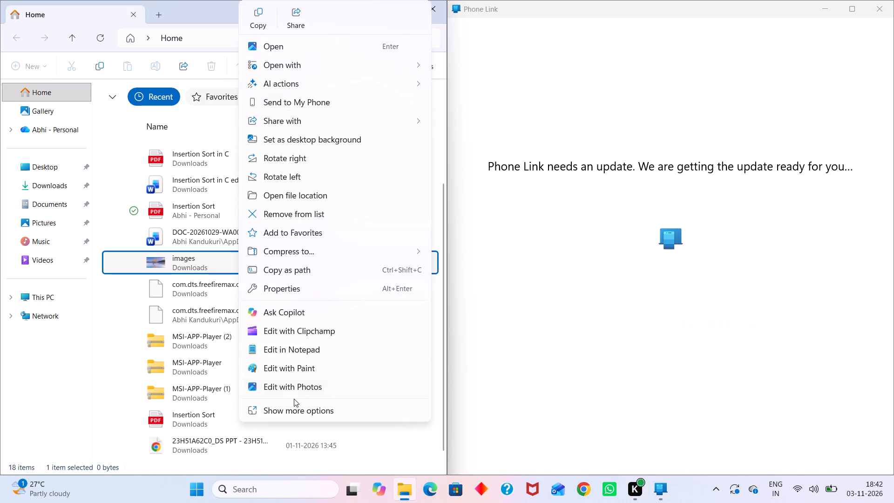
left_click(280, 406)
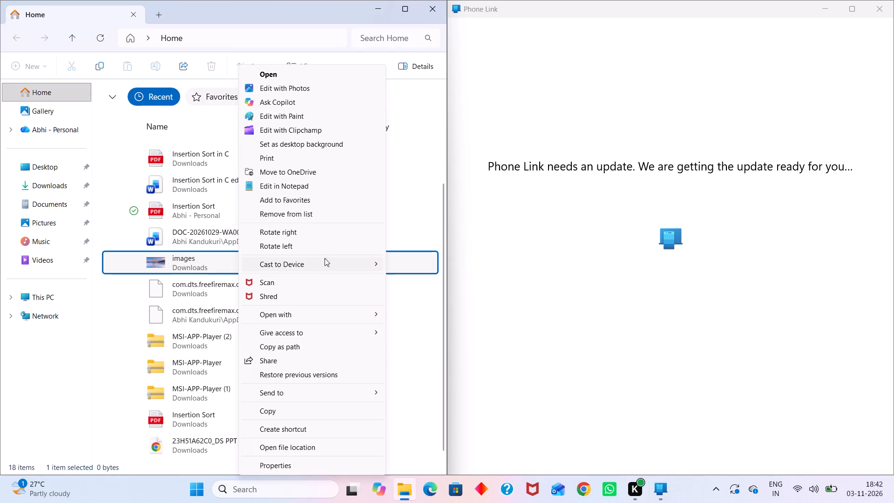
left_click(325, 215)
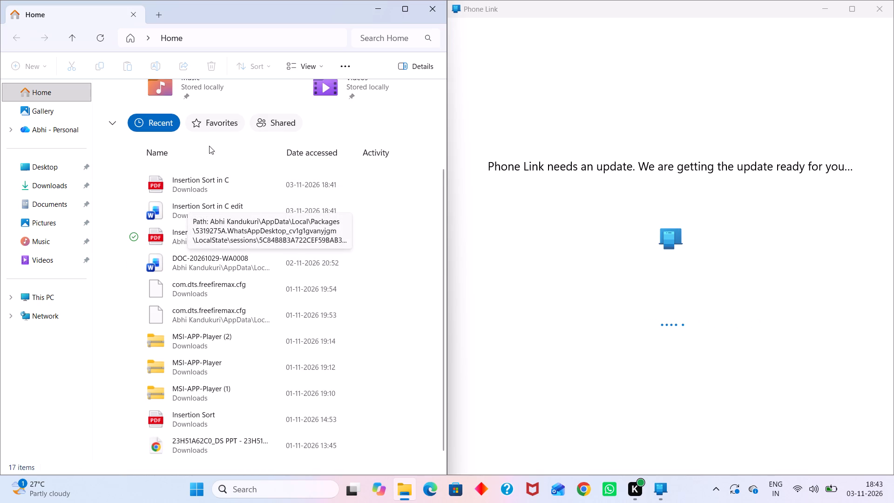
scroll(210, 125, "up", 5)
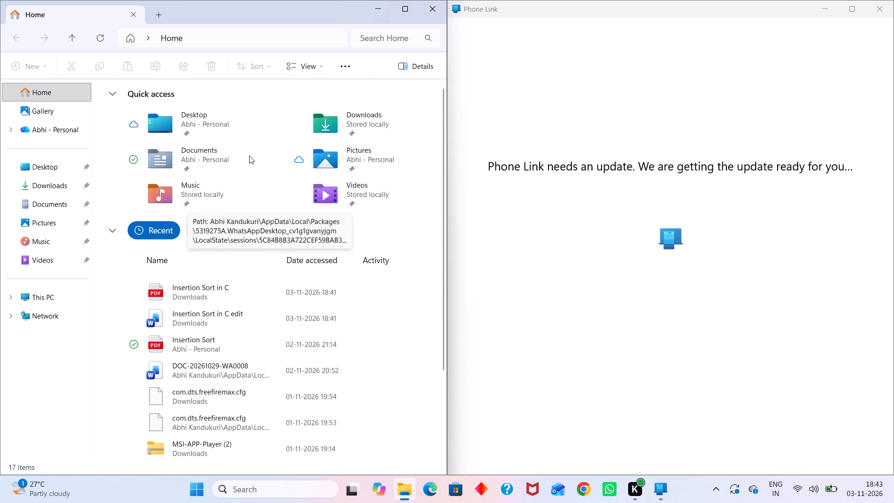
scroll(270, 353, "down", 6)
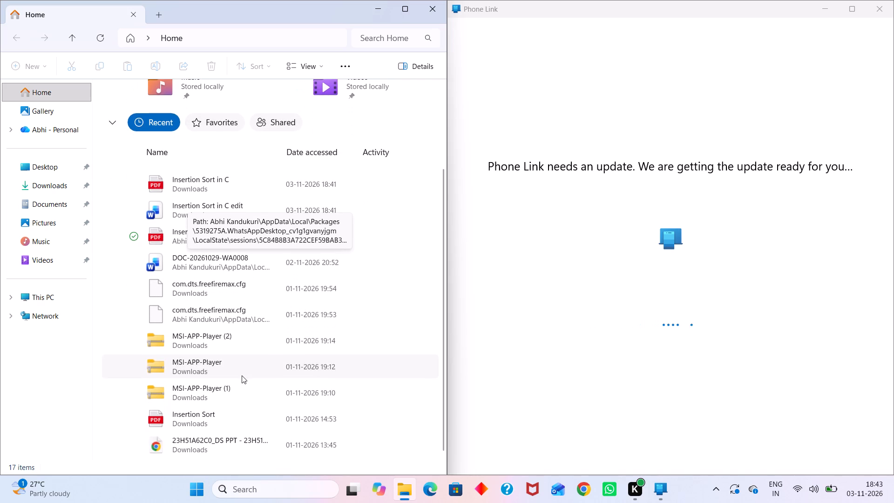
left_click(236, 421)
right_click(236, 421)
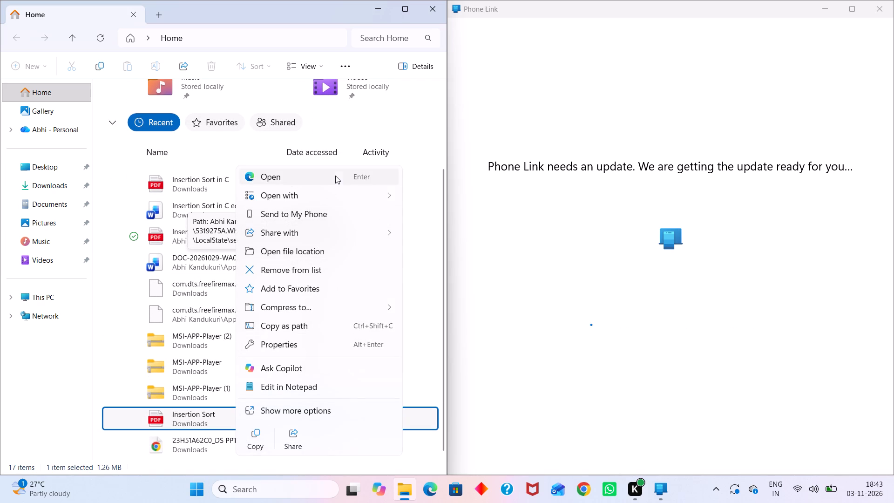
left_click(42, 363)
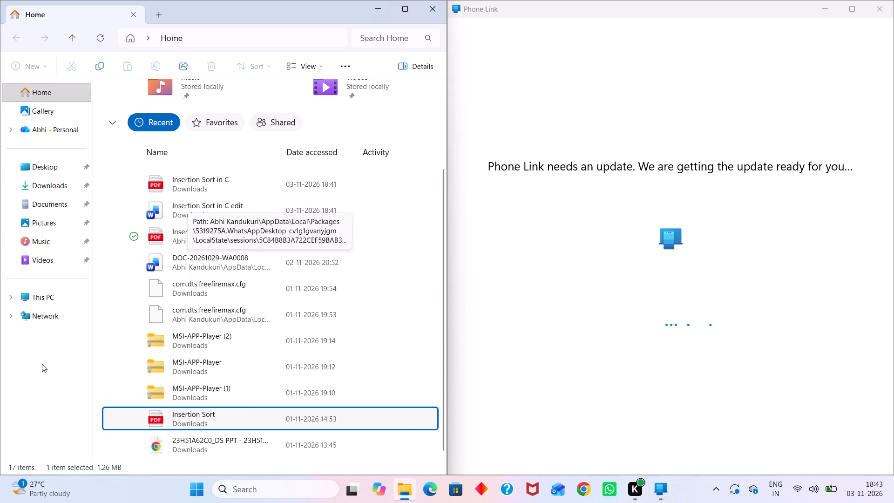
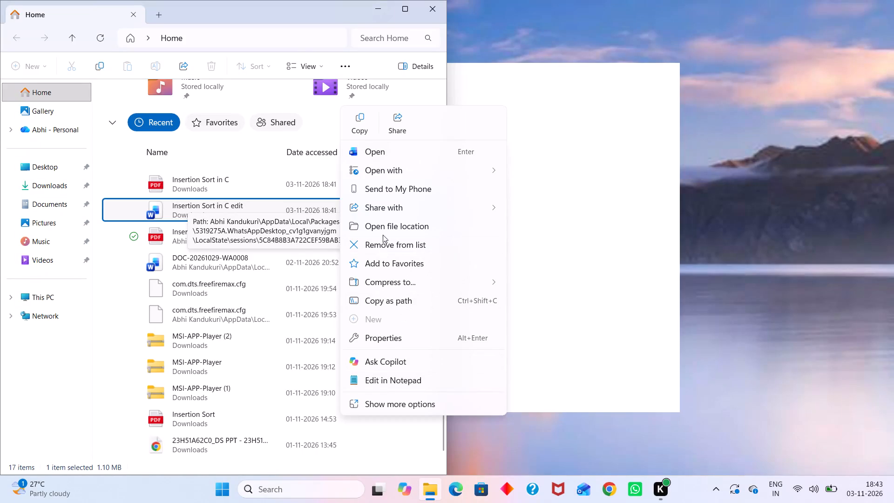
Share the "Insertion Sort in C edit" Word document from the Recent files list through WhatsApp.
left_click(396, 116)
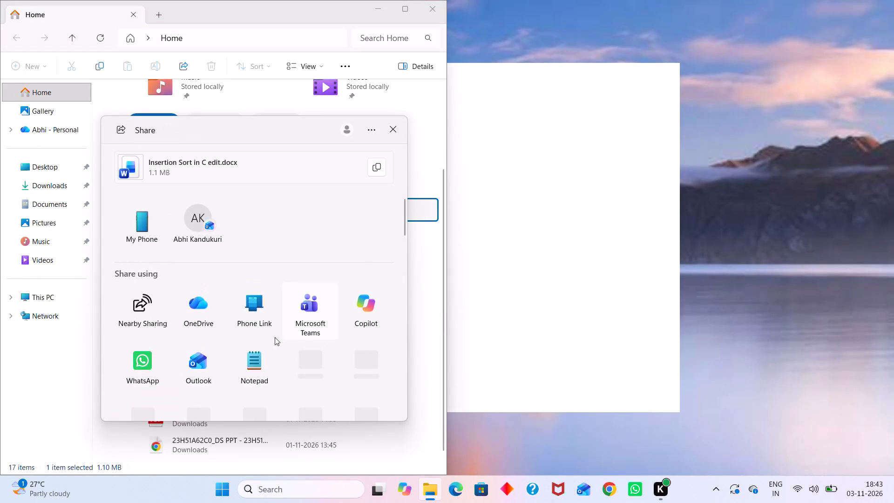
left_click(155, 360)
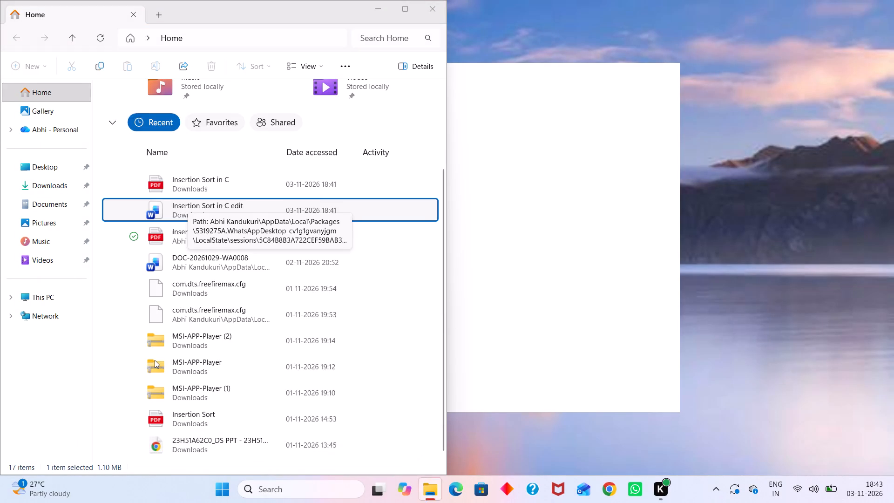
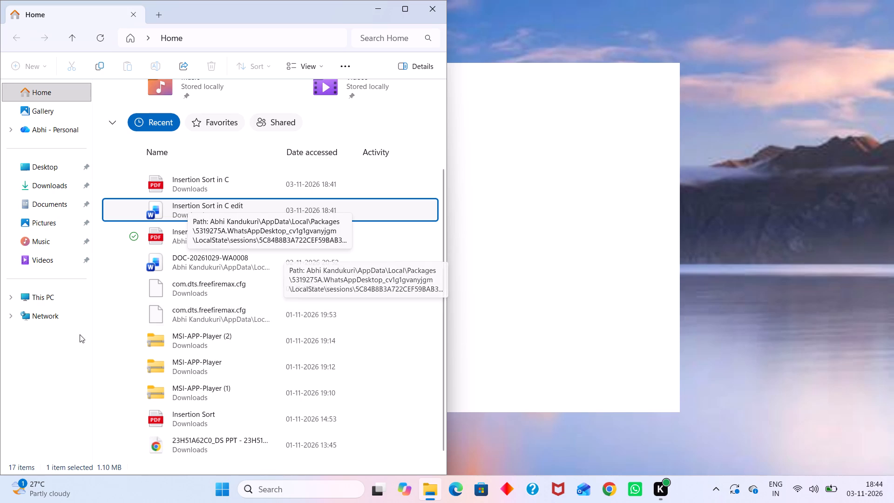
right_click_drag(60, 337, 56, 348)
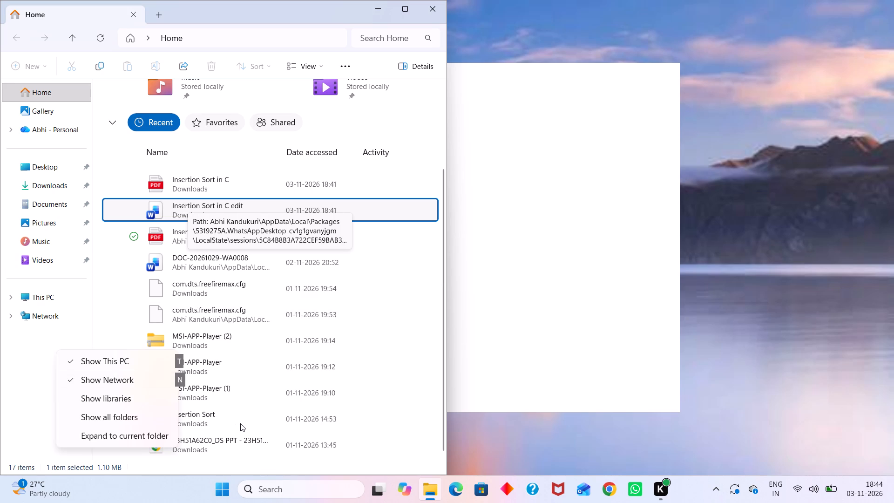
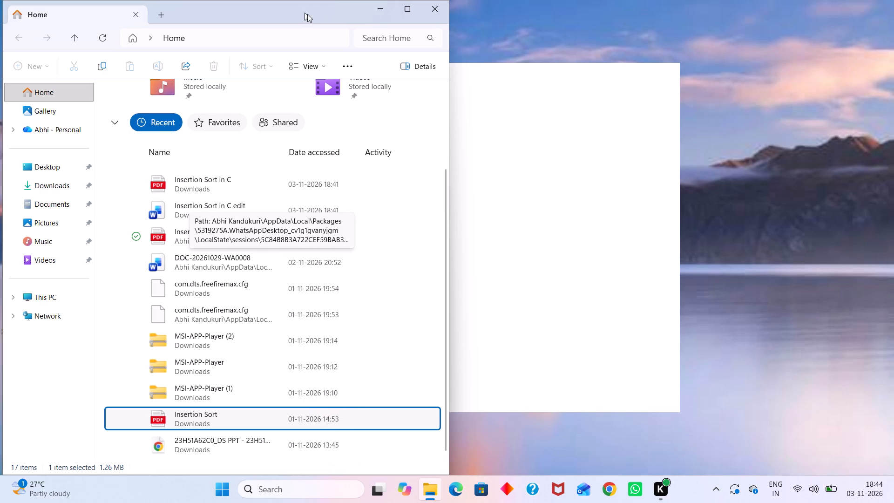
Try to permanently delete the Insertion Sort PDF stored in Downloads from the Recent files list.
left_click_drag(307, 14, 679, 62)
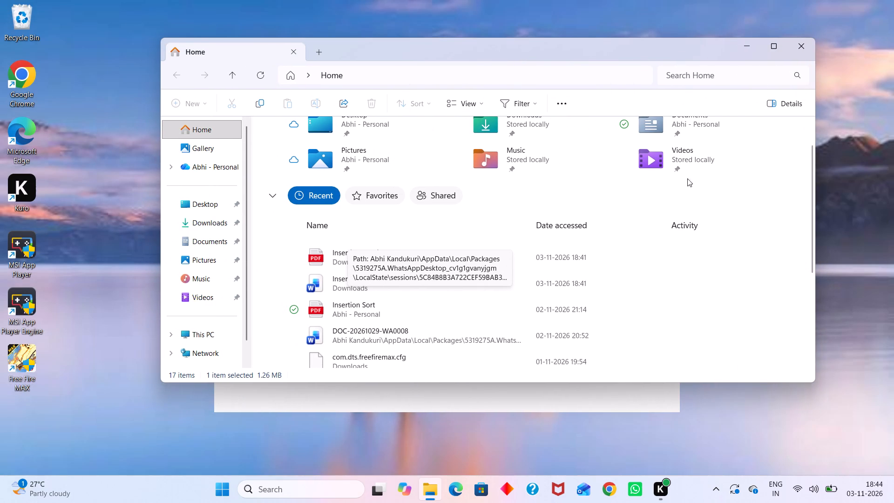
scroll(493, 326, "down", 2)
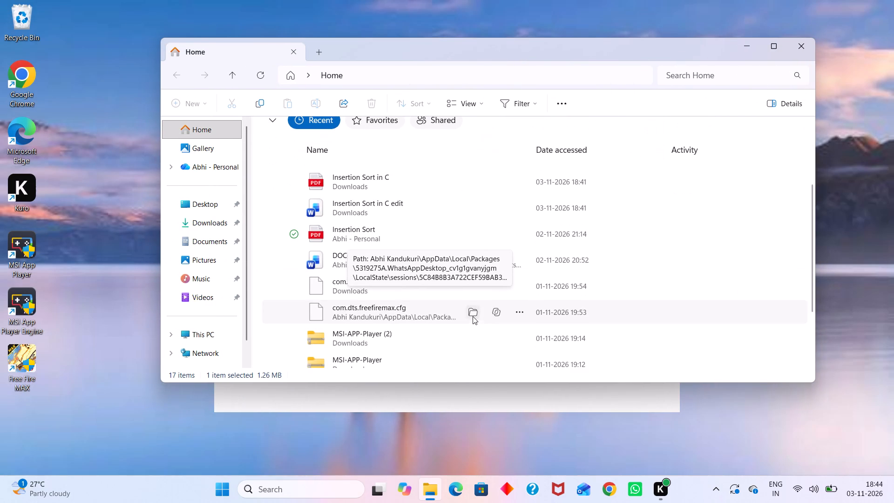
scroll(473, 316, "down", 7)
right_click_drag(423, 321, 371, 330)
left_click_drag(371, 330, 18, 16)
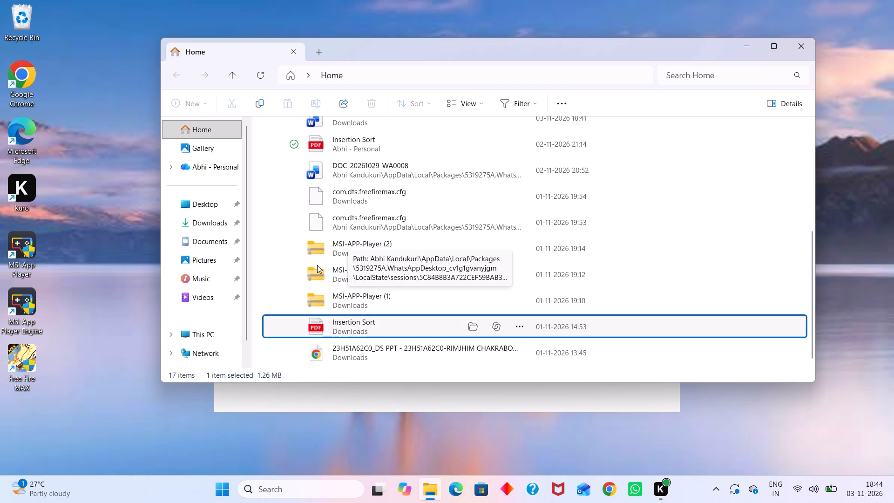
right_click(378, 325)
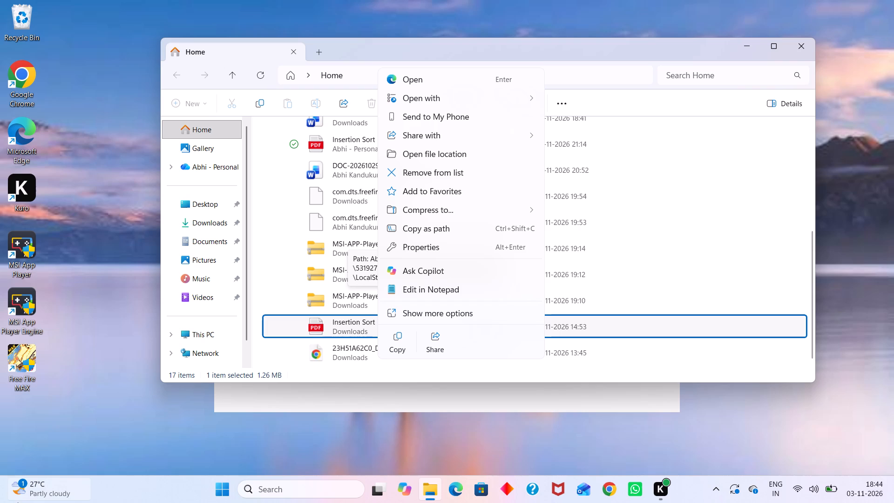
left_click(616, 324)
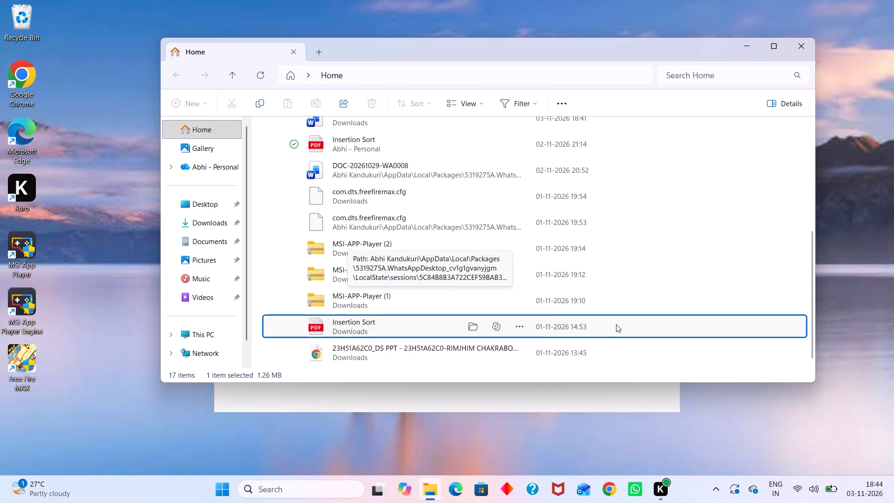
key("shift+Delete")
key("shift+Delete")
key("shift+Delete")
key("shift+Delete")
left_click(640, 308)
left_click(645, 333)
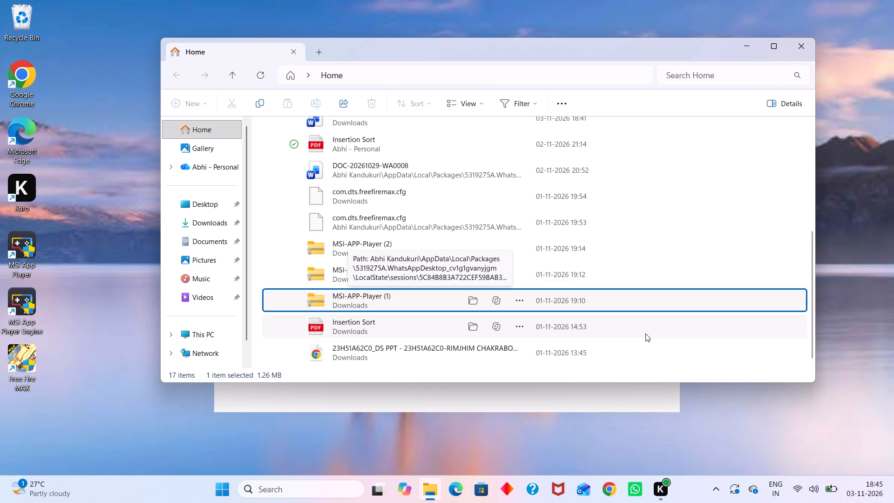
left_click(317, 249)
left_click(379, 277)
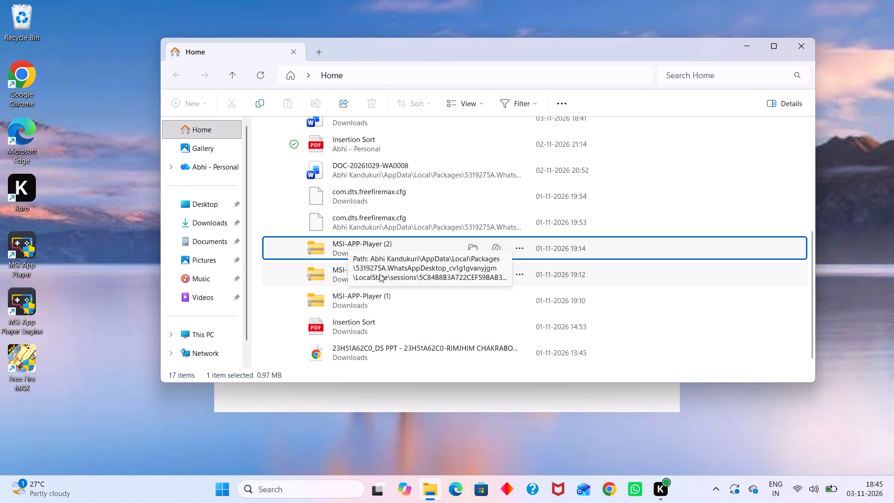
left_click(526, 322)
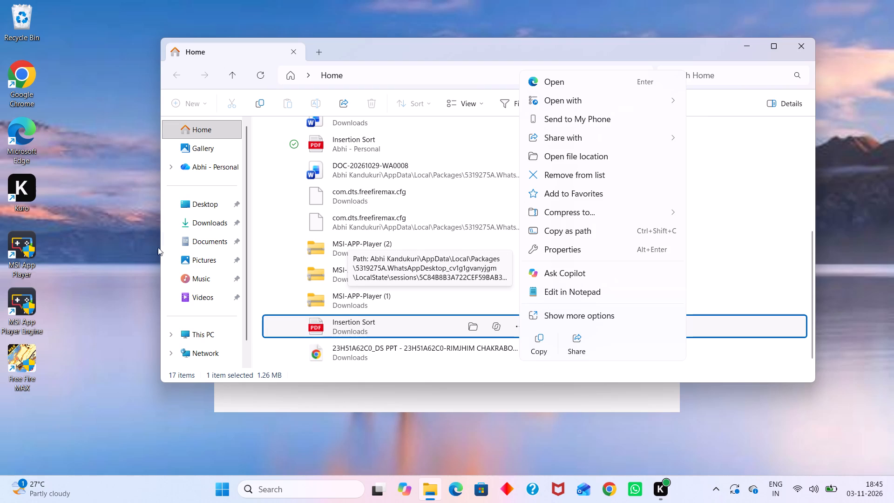
Permanently delete the Insertion Sort PDF from the Downloads folder.
left_click(205, 219)
scroll(311, 239, "down", 4)
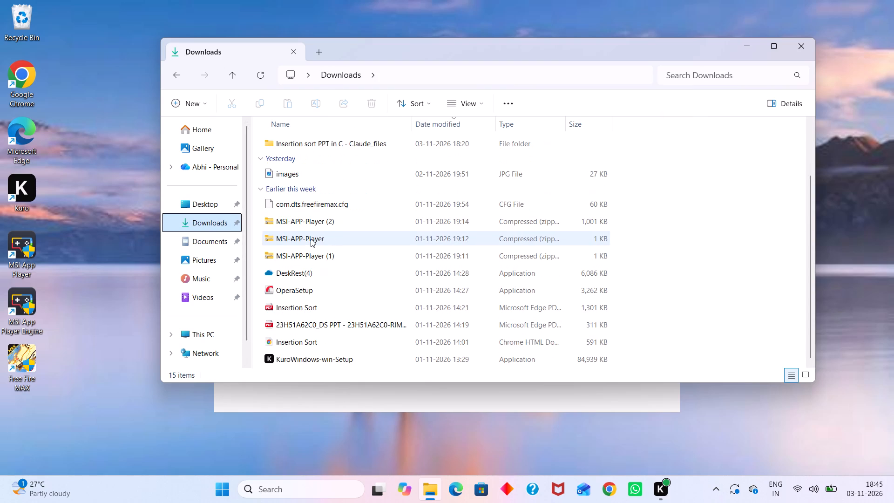
scroll(311, 229, "down", 4)
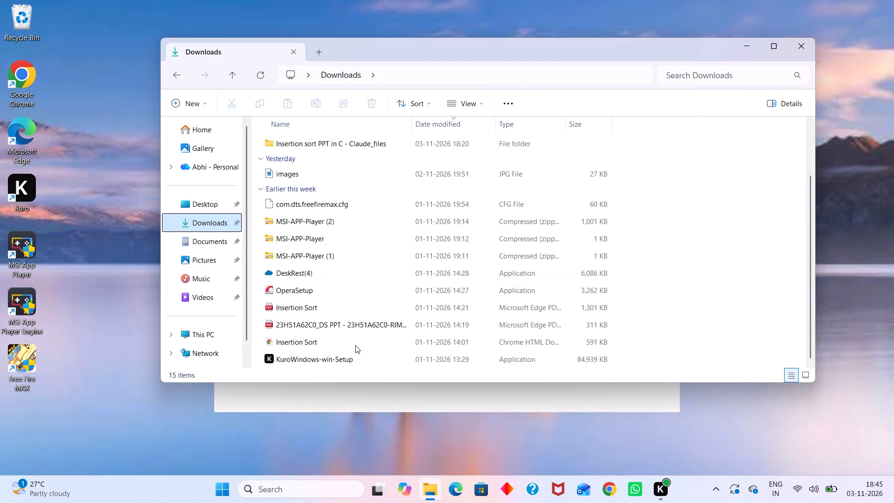
right_click(355, 345)
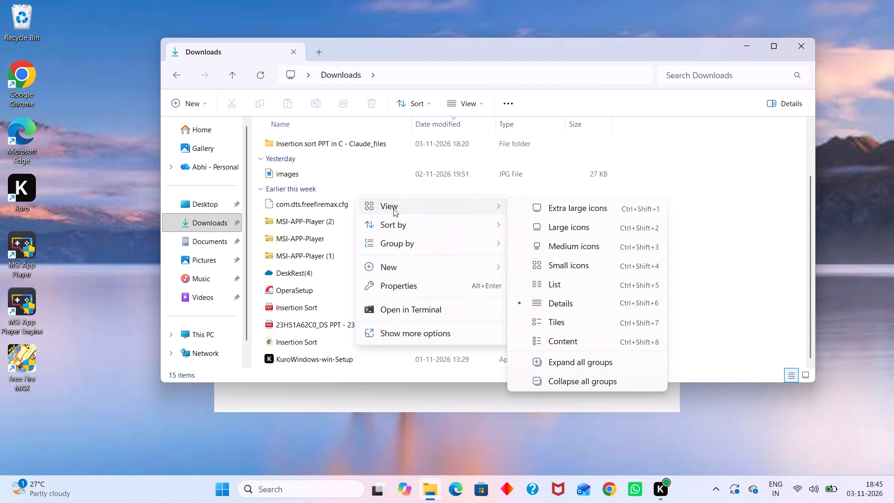
left_click(321, 310)
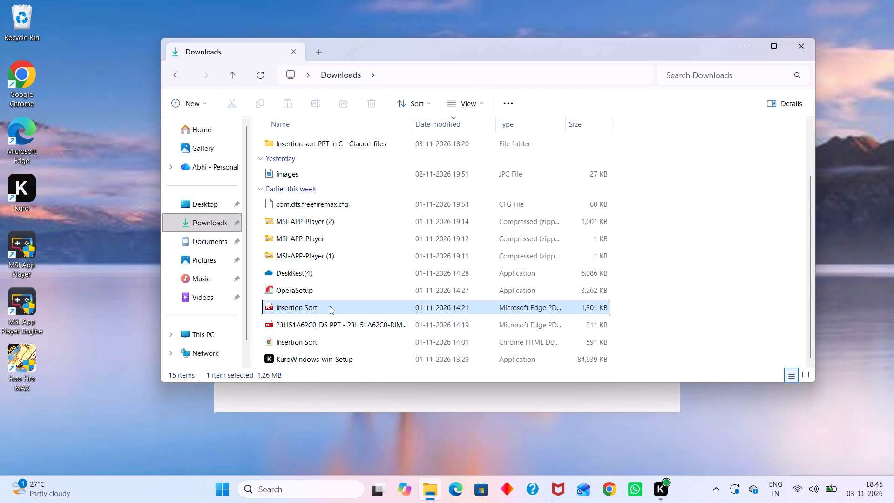
key("shift+Delete")
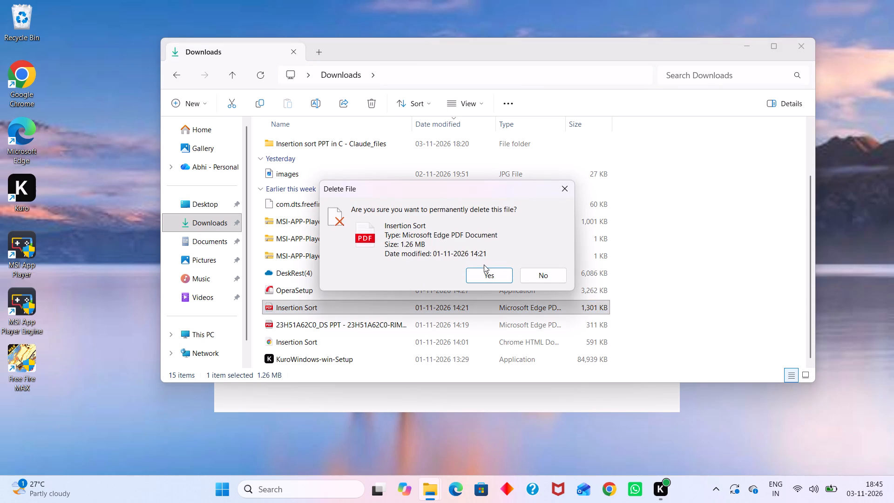
left_click(493, 277)
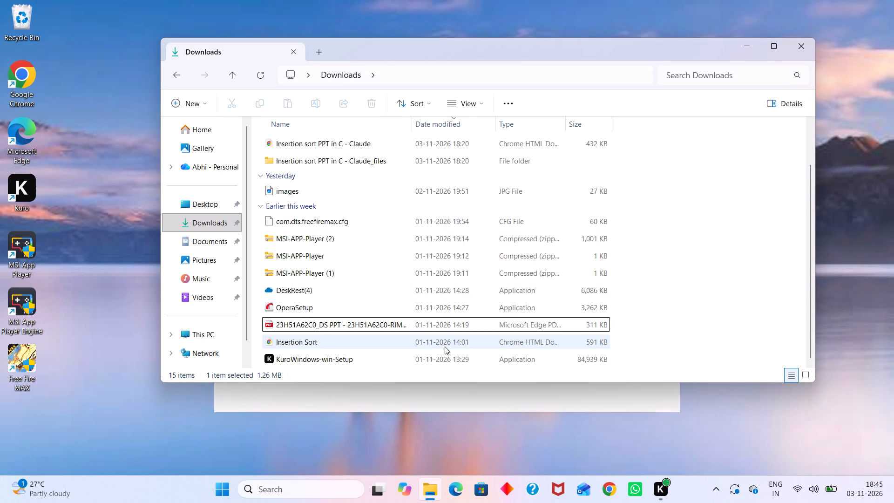
Permanently delete the Insertion Sort Chrome HTML document from Downloads.
left_click(423, 338)
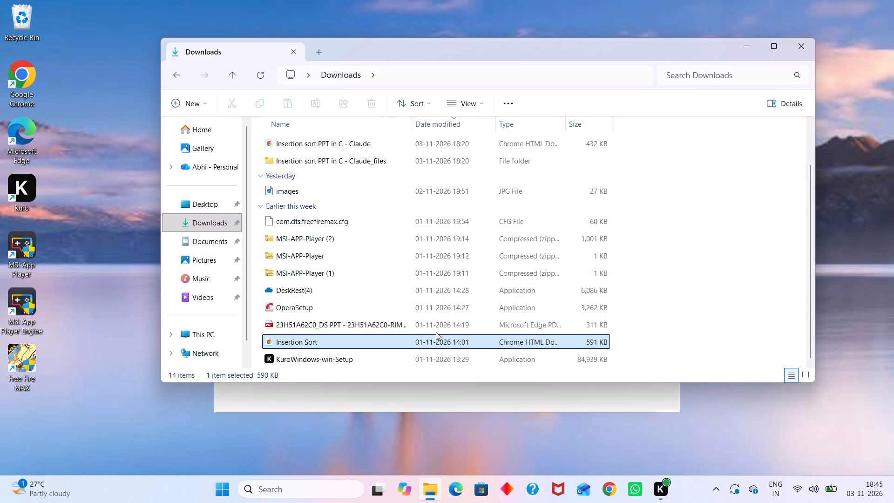
key("shift+Delete")
left_click(490, 272)
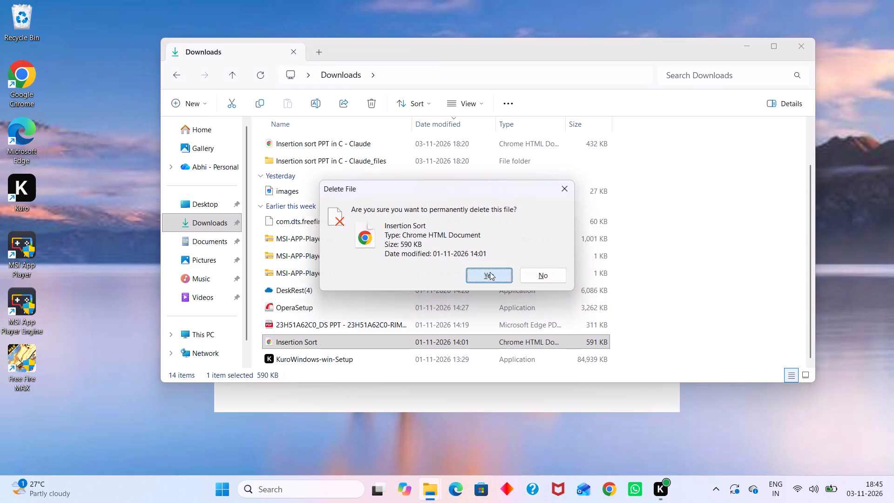
Permanently delete the images JPG file from Downloads.
left_click(411, 214)
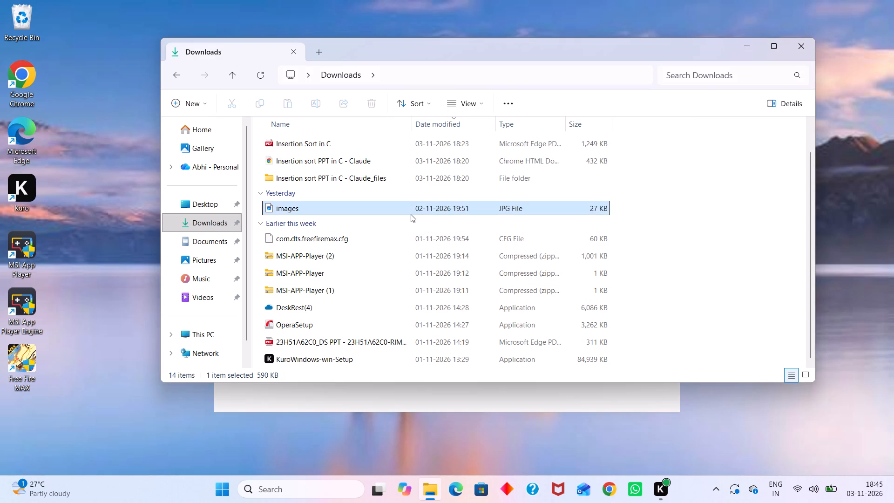
key("shift+Delete")
left_click(484, 272)
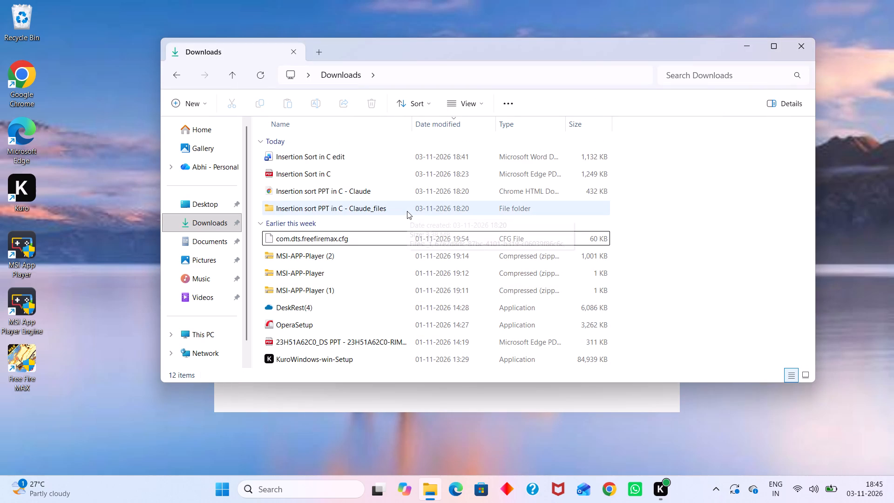
Permanently delete the "Insertion sort PPT in C - Claude_files" folder from Downloads.
key("shift+Delete")
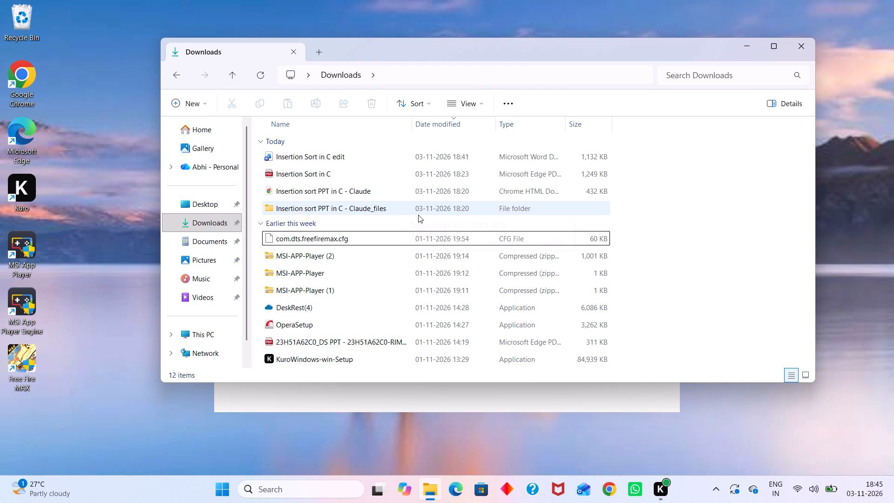
key("shift+Delete")
left_click(418, 215)
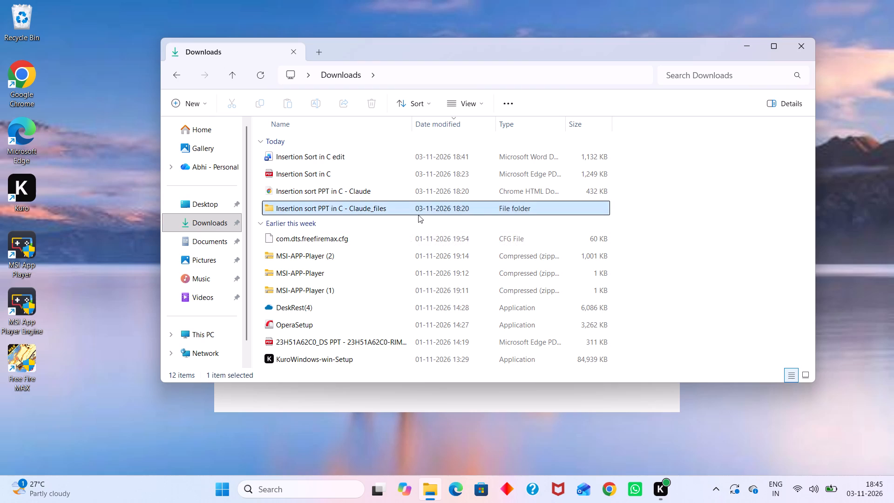
key("shift+Delete")
left_click(486, 270)
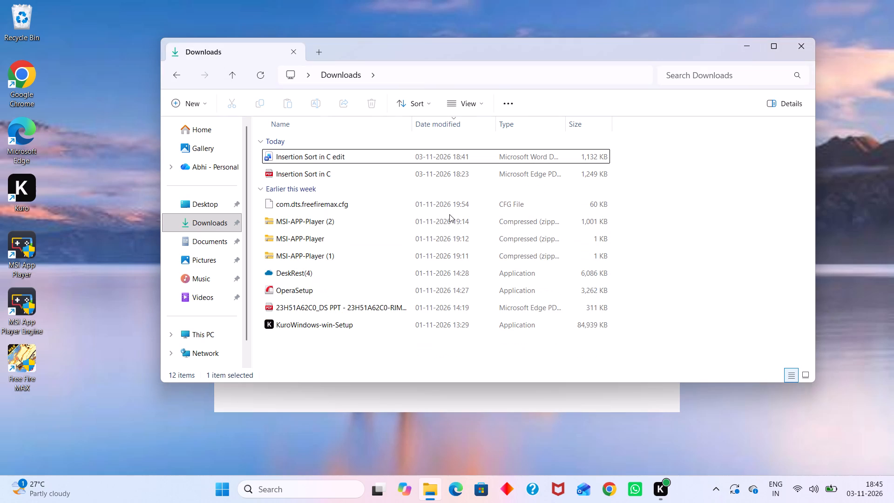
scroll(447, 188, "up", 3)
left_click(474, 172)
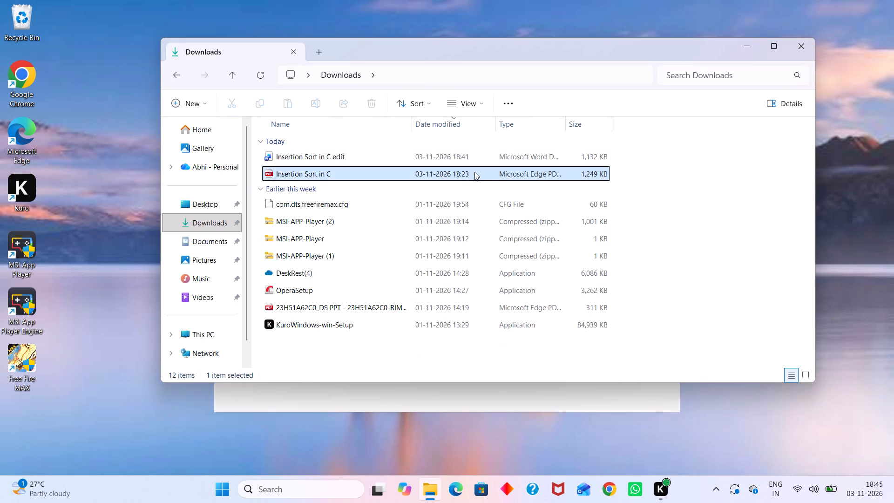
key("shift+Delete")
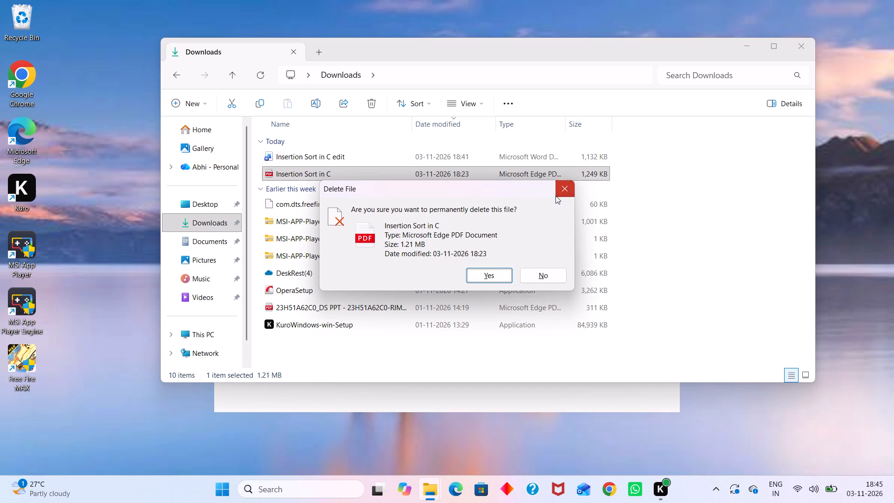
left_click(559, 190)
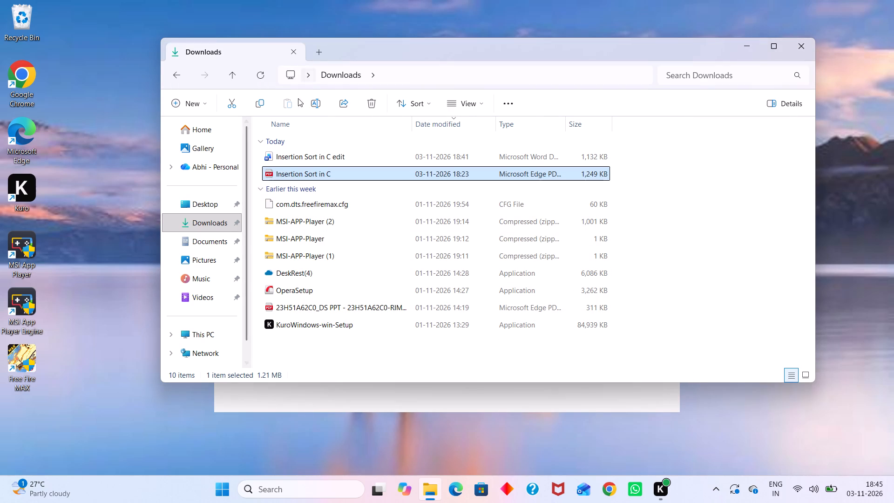
Open the DS PPT PDF from Downloads, examine its slides on queue operations, code and output, and close the browser window.
double_click(556, 304)
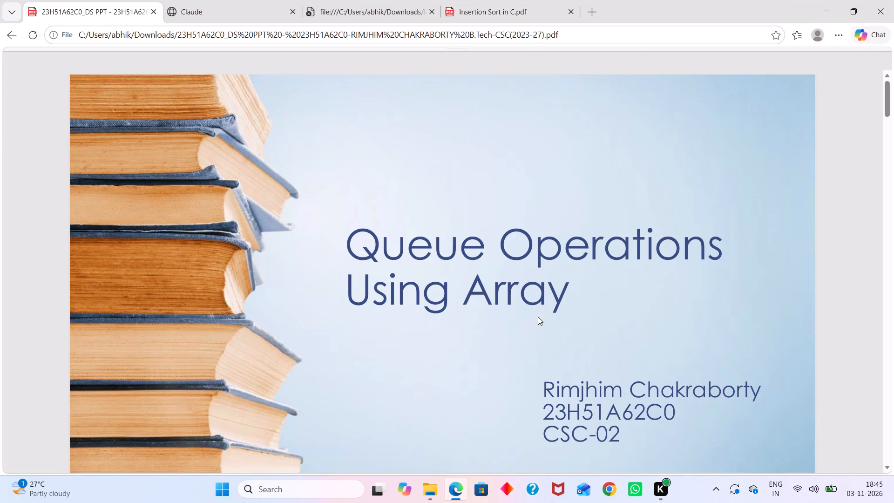
scroll(478, 311, "down", 19)
scroll(466, 346, "up", 1)
scroll(462, 335, "down", 15)
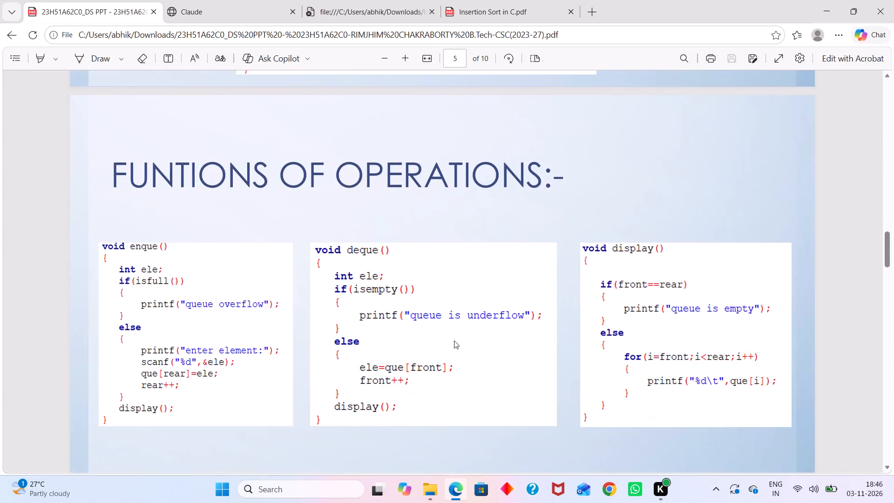
scroll(454, 340, "down", 8)
scroll(454, 340, "up", 9)
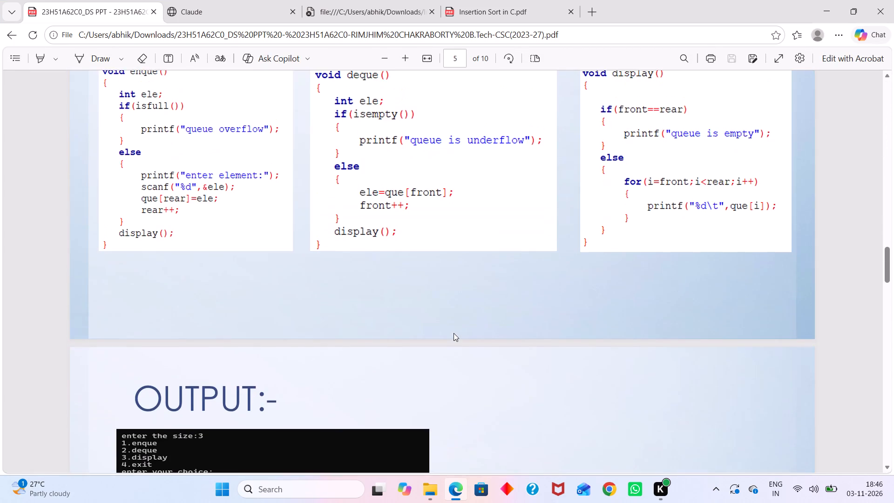
scroll(454, 333, "down", 6)
scroll(454, 333, "up", 6)
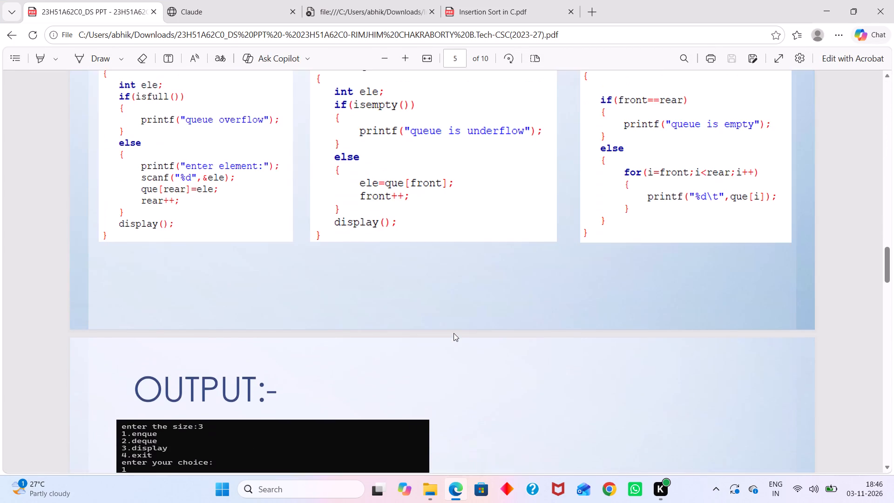
scroll(454, 333, "up", 6)
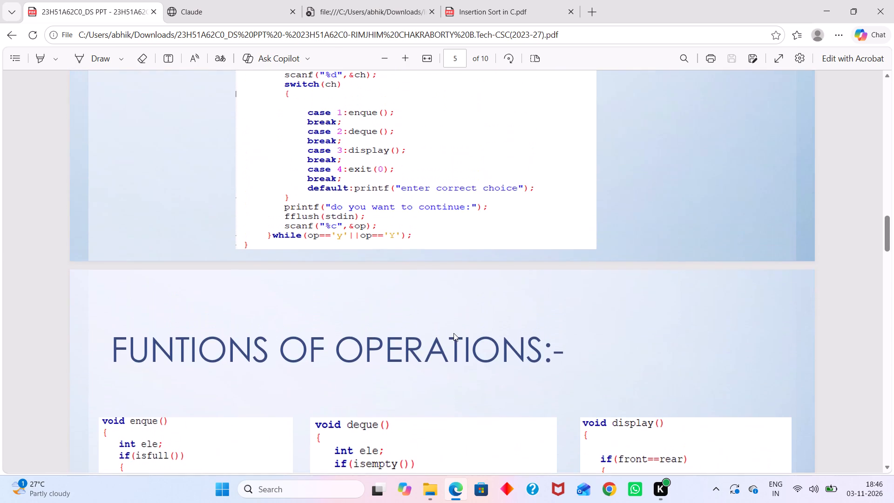
scroll(454, 333, "up", 10)
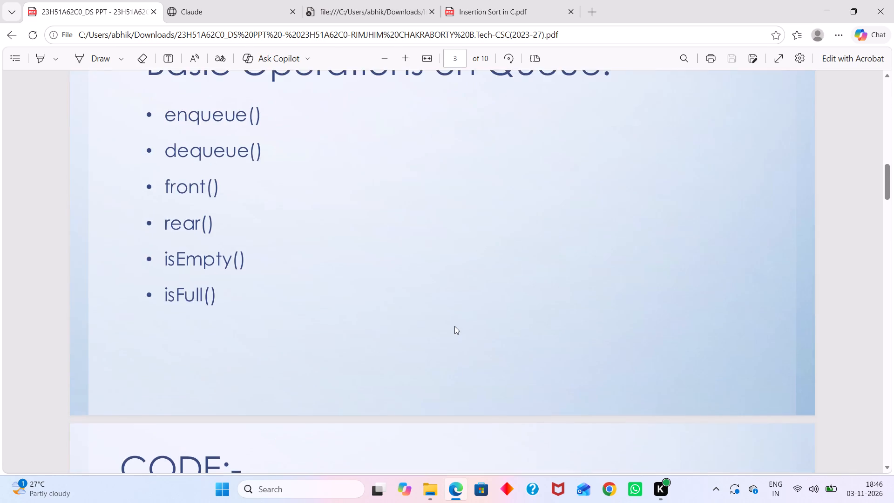
scroll(454, 326, "up", 5)
left_click(893, 0)
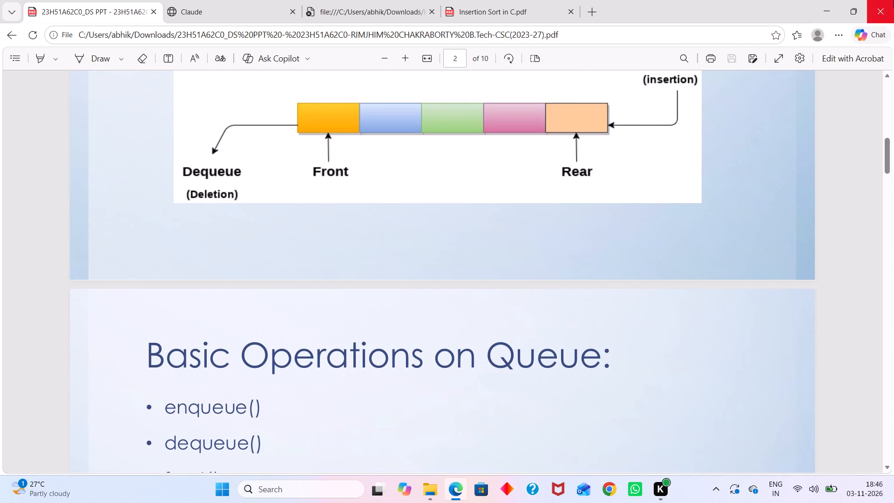
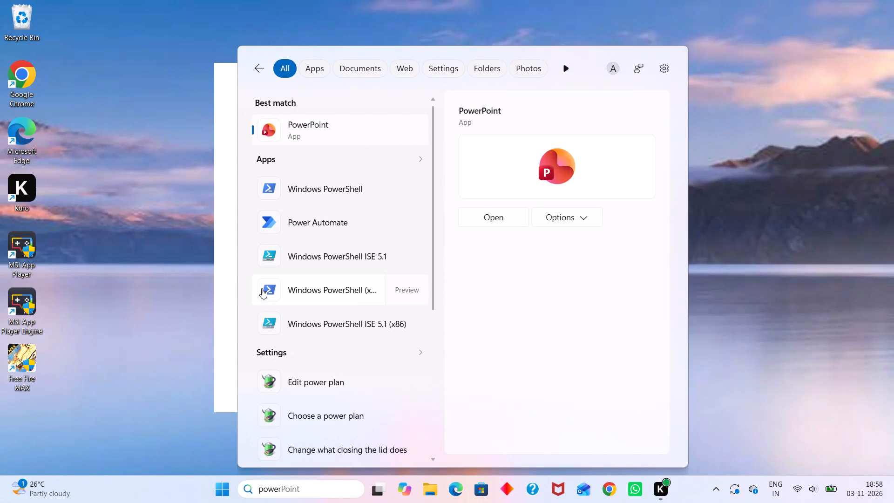
Launch PowerPoint from the search results.
left_click(315, 132)
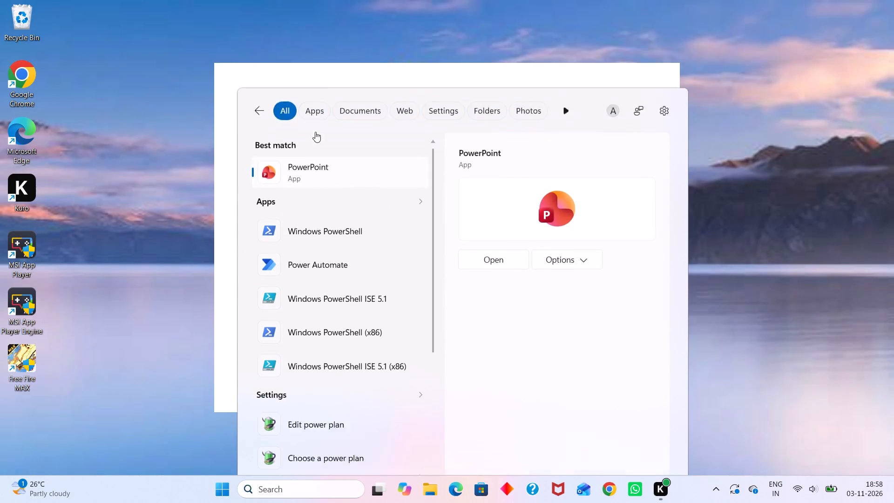
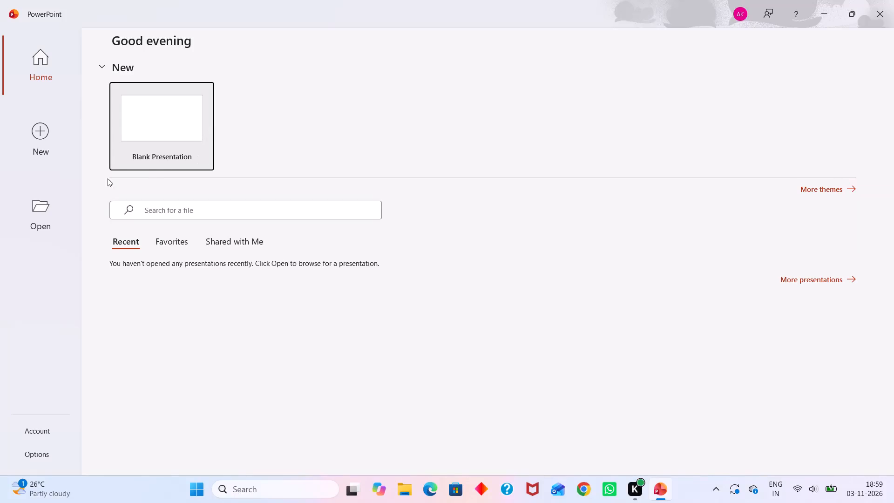
Bring up the file-opening dialog for the Documents folder on this PC.
left_click(41, 133)
left_click(35, 208)
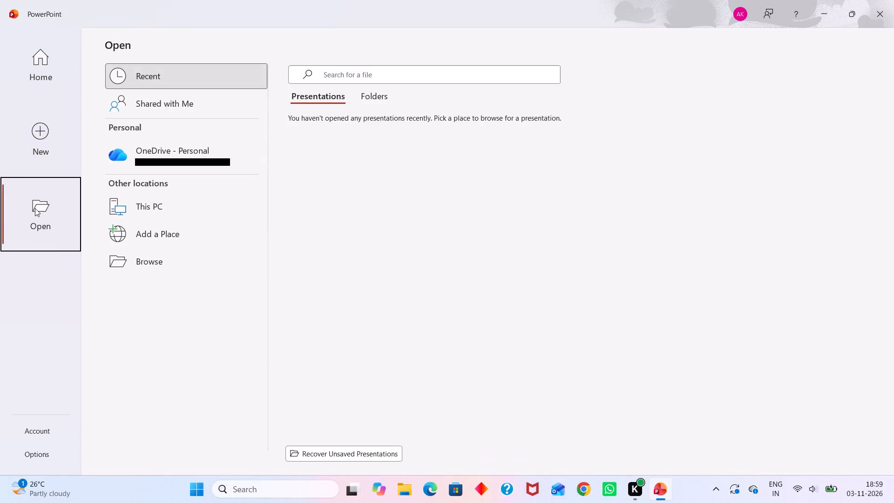
left_click(175, 216)
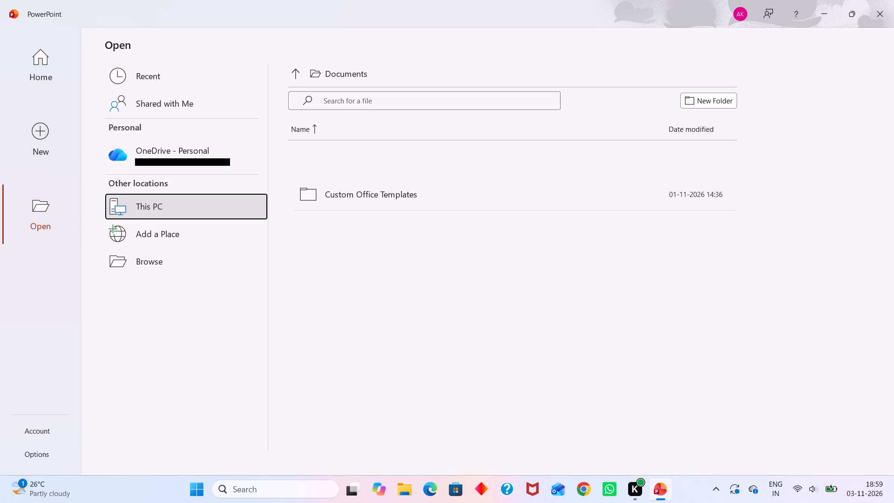
left_click(359, 79)
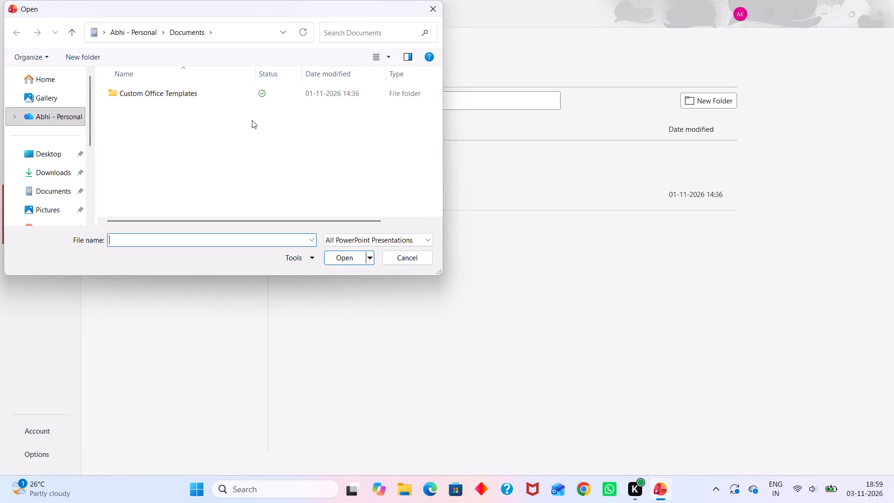
Look through Desktop, Downloads, Documents, Gallery, Home and This PC for the saved presentation file.
left_click(65, 148)
left_click(63, 180)
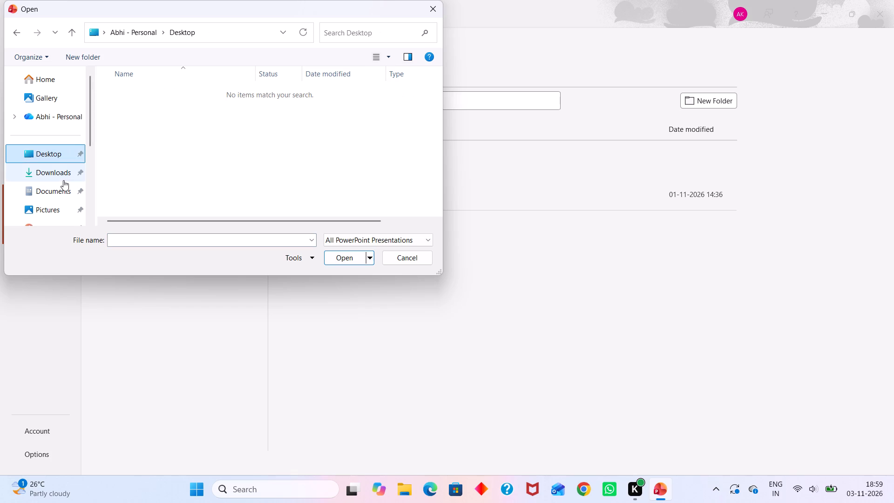
left_click(61, 191)
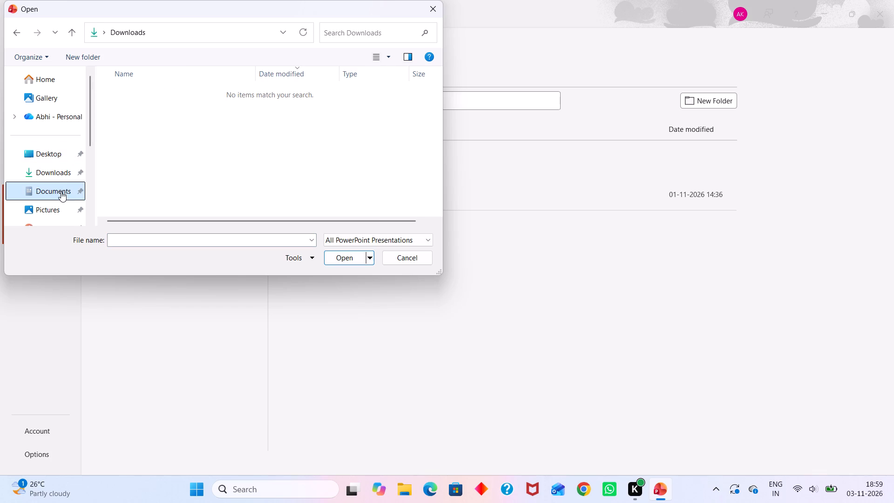
left_click(47, 90)
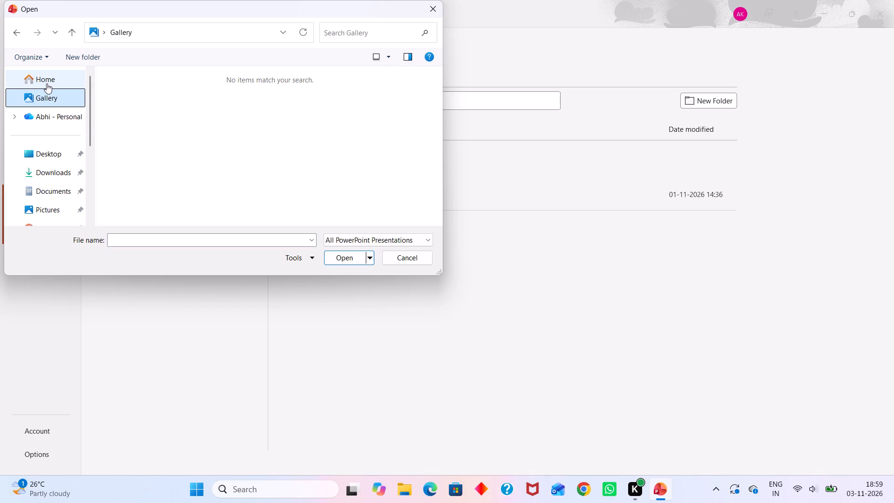
left_click(47, 83)
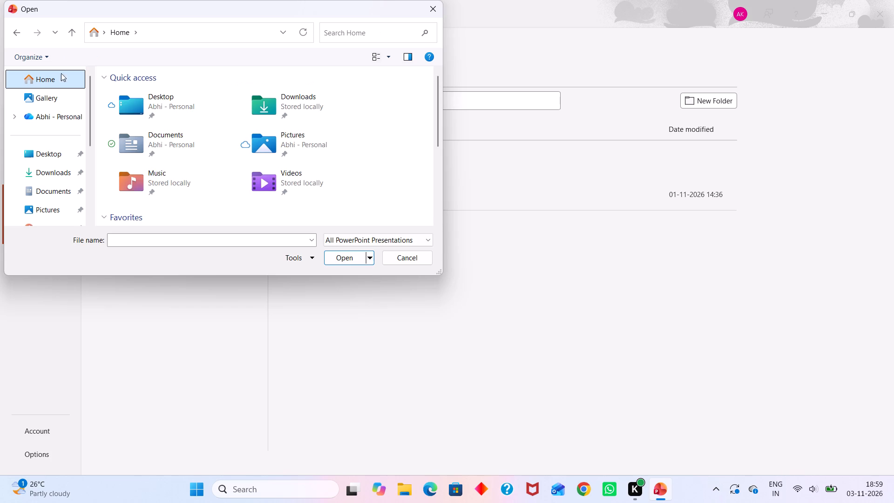
scroll(141, 132, "down", 2)
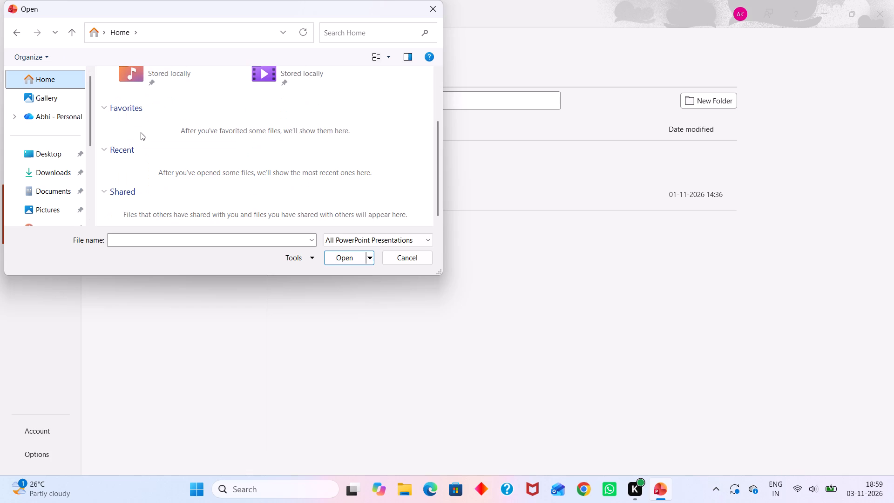
scroll(141, 132, "up", 1)
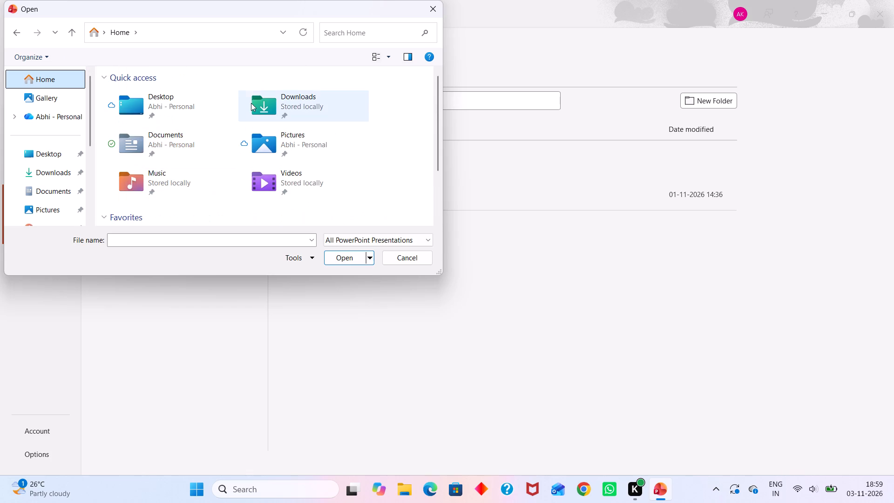
left_click(68, 196)
scroll(68, 196, "down", 1)
left_click(67, 173)
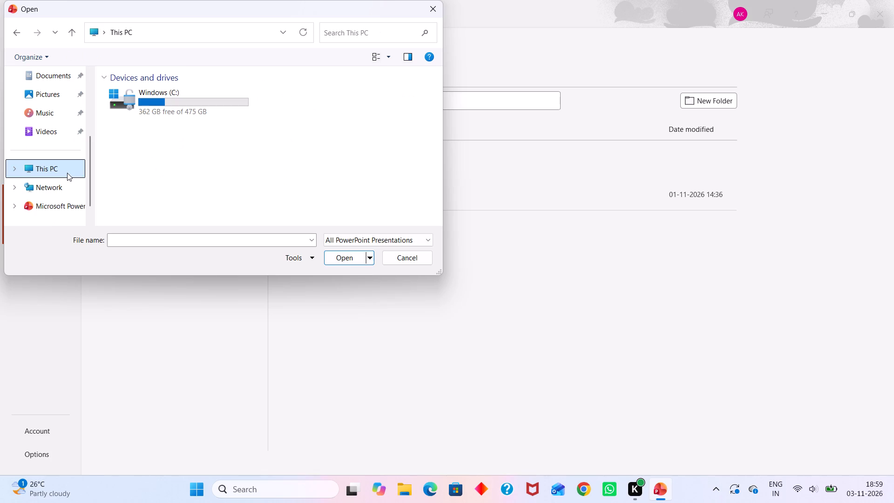
Look through the top-level folders of the Windows (C:) drive for the saved presentation file.
double_click(158, 111)
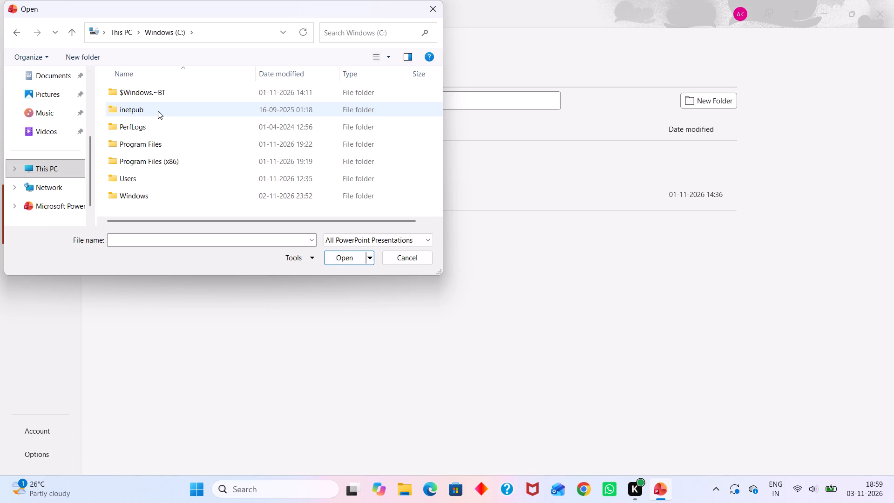
scroll(155, 123, "down", 1)
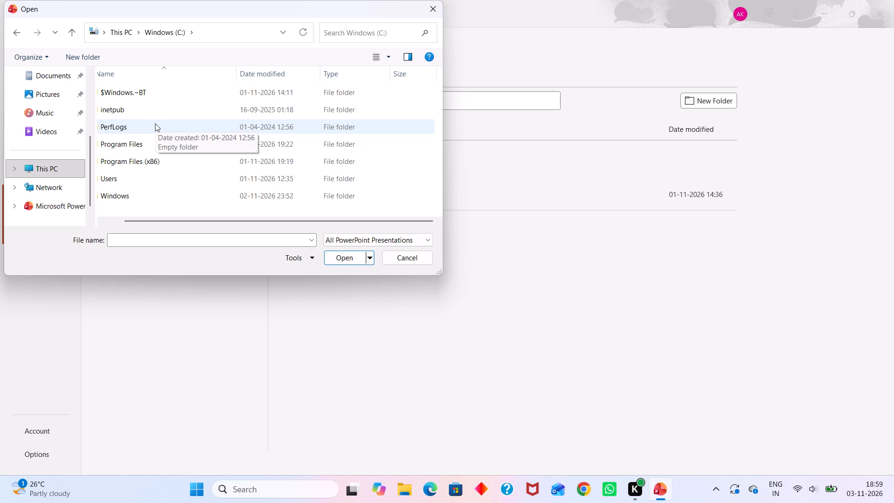
scroll(52, 158, "left", 1)
scroll(52, 158, "right", 1)
scroll(52, 158, "up", 1)
scroll(52, 158, "right", 1)
scroll(52, 158, "up", 1)
scroll(52, 158, "right", 1)
scroll(52, 158, "up", 1)
scroll(52, 158, "right", 1)
scroll(52, 158, "up", 1)
scroll(52, 158, "right", 1)
scroll(52, 158, "up", 1)
scroll(52, 158, "right", 1)
scroll(52, 158, "up", 1)
scroll(52, 158, "right", 1)
scroll(52, 158, "up", 1)
scroll(52, 158, "right", 1)
scroll(52, 158, "up", 1)
scroll(52, 158, "right", 1)
scroll(52, 158, "up", 1)
scroll(52, 158, "right", 1)
scroll(52, 158, "up", 1)
scroll(52, 158, "right", 1)
scroll(52, 158, "up", 1)
scroll(52, 158, "right", 1)
scroll(52, 158, "up", 1)
scroll(52, 158, "right", 1)
scroll(52, 158, "up", 3)
scroll(52, 158, "down", 1)
scroll(52, 158, "up", 1)
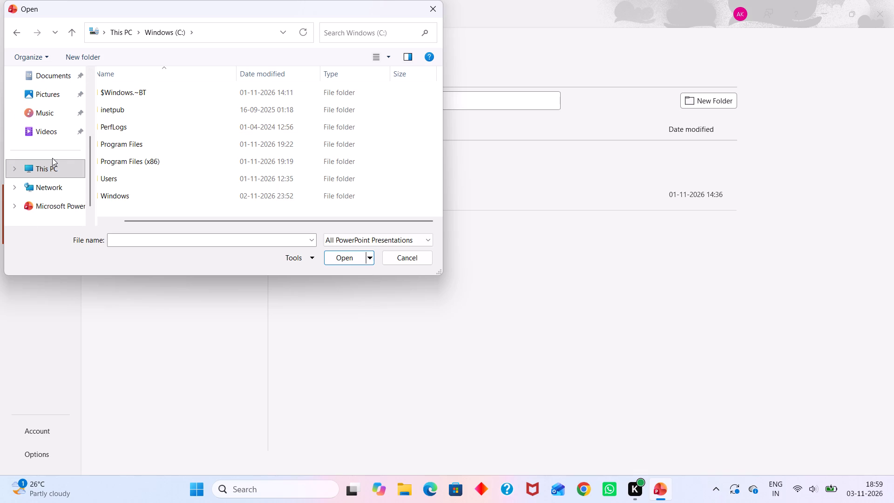
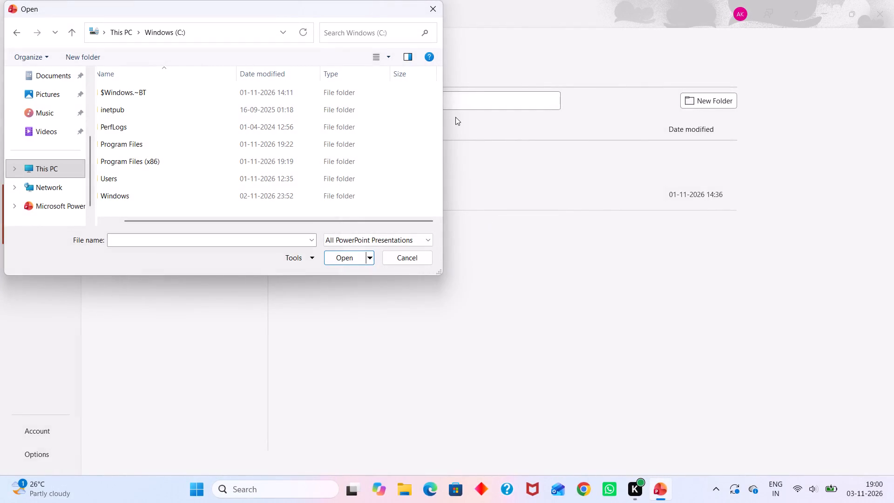
left_click(428, 14)
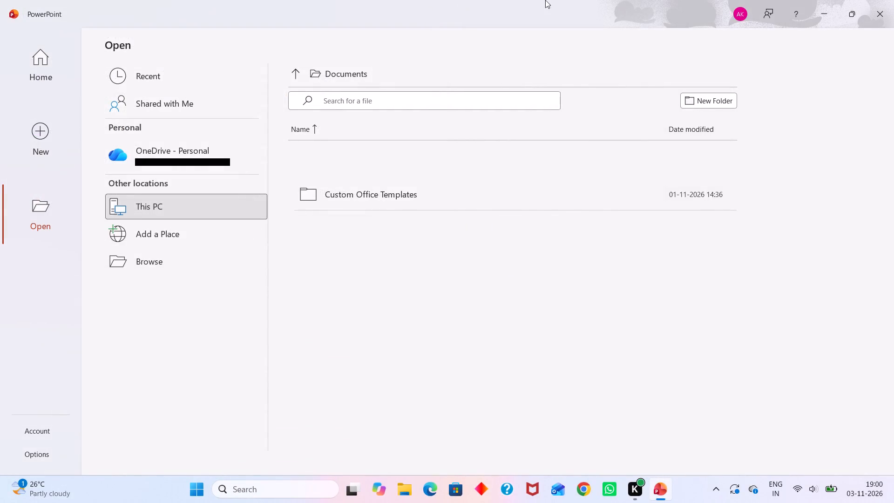
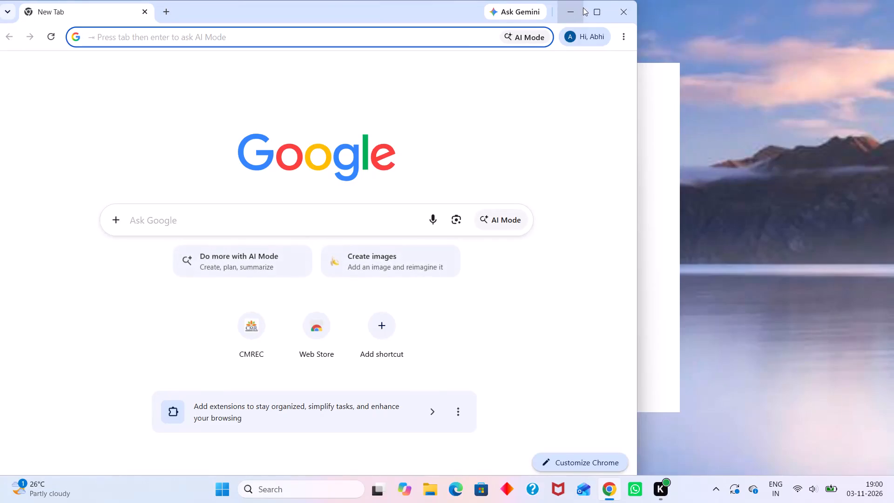
Open Insertion Sort in C.pdf from the browser's download history in a maximized window.
left_click(599, 9)
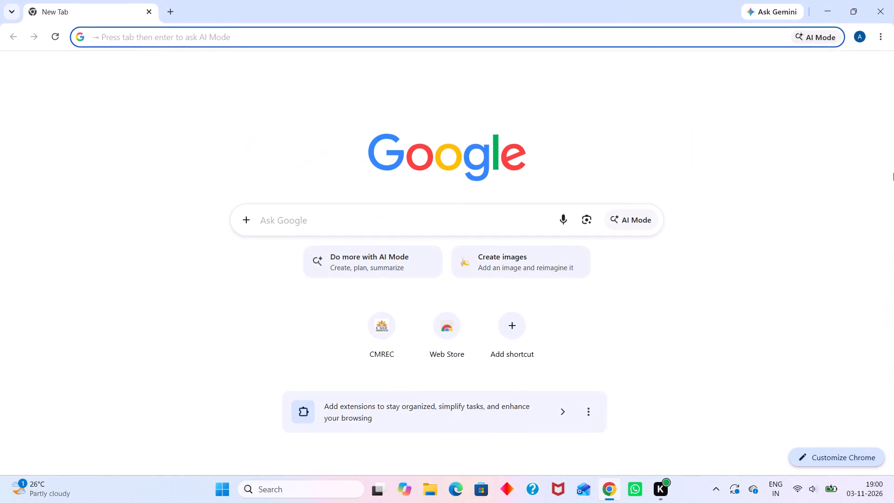
left_click(878, 38)
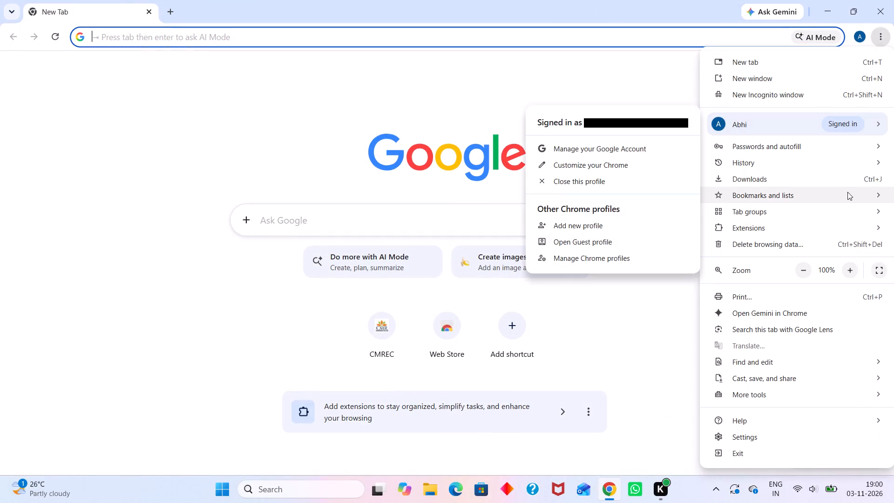
left_click(850, 174)
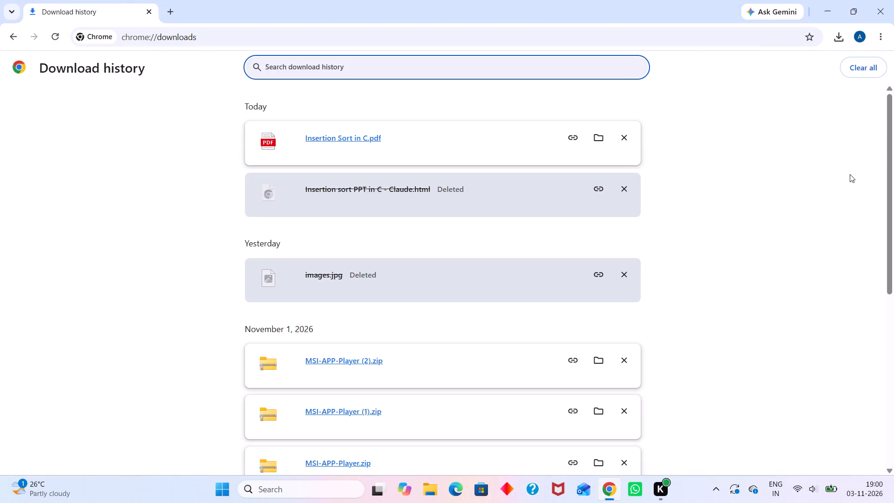
left_click(368, 138)
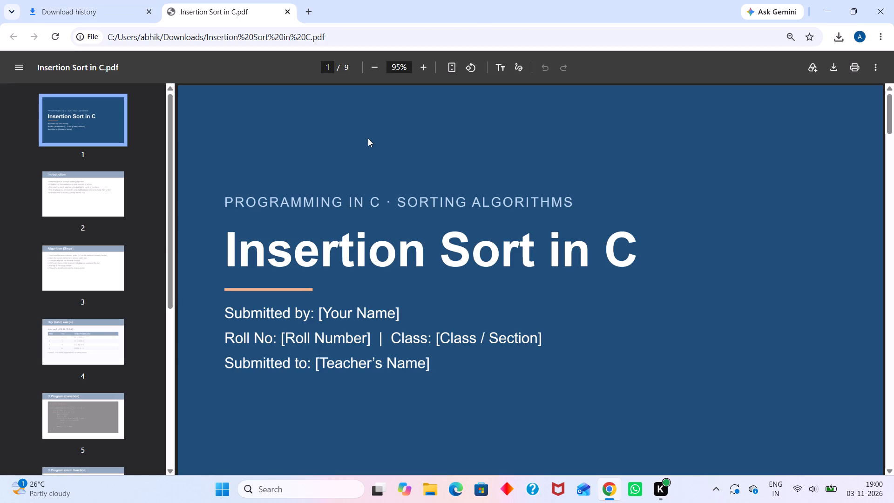
Look through the slides of the Insertion Sort in C PDF and return to the title page.
scroll(368, 138, "down", 13)
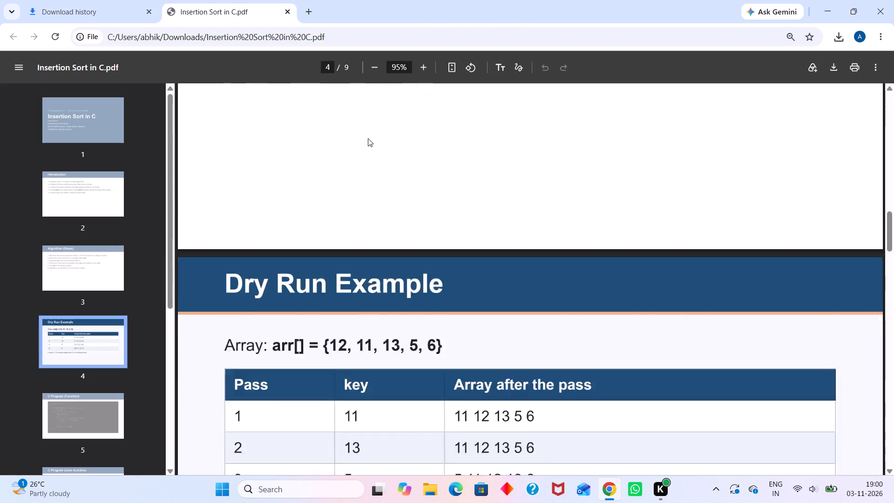
scroll(368, 138, "down", 8)
scroll(368, 138, "up", 12)
scroll(368, 138, "up", 10)
scroll(368, 138, "down", 8)
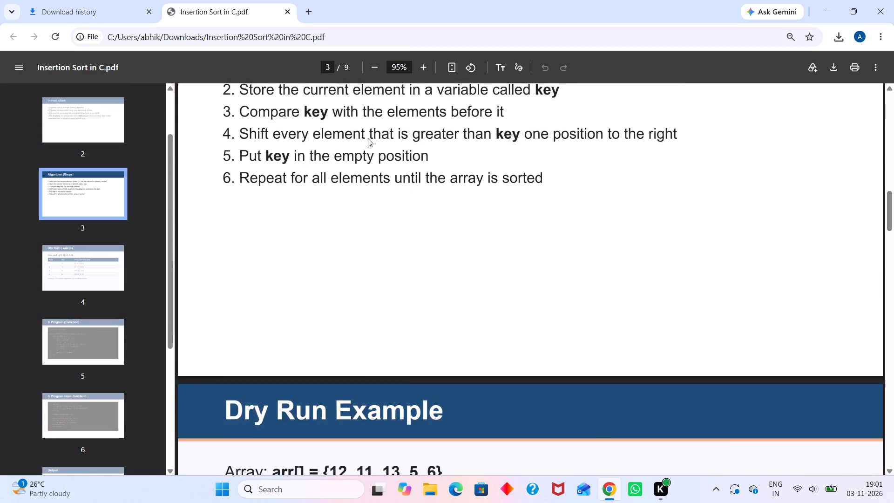
scroll(368, 138, "down", 14)
scroll(368, 138, "down", 10)
scroll(368, 138, "up", 20)
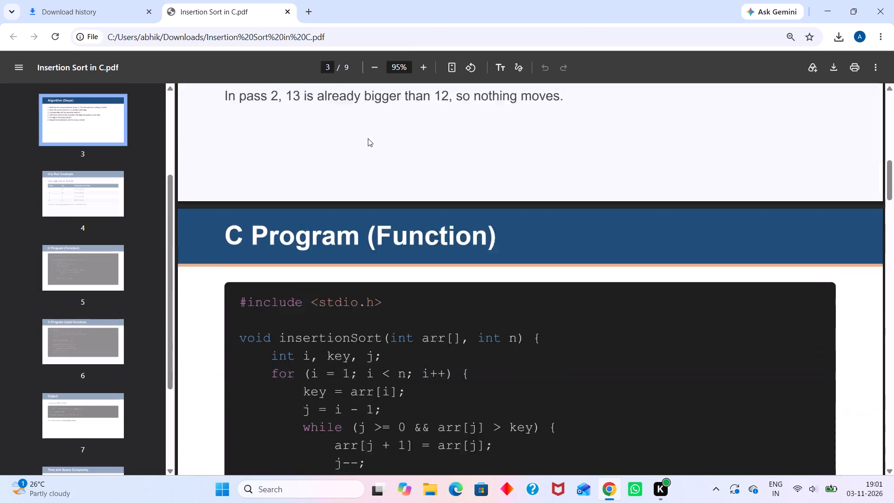
scroll(368, 138, "up", 12)
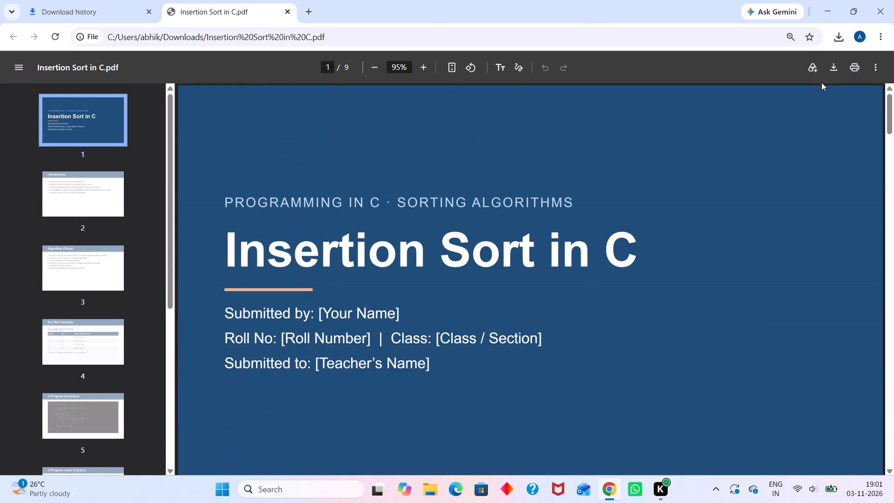
Print all pages to PDF and save as Insertion Sort in C in Downloads, replacing the existing file.
left_click(846, 68)
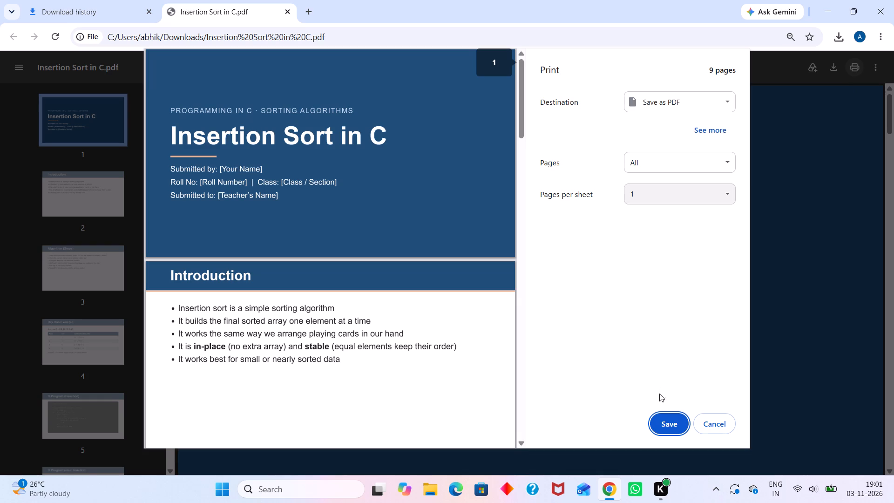
left_click(664, 431)
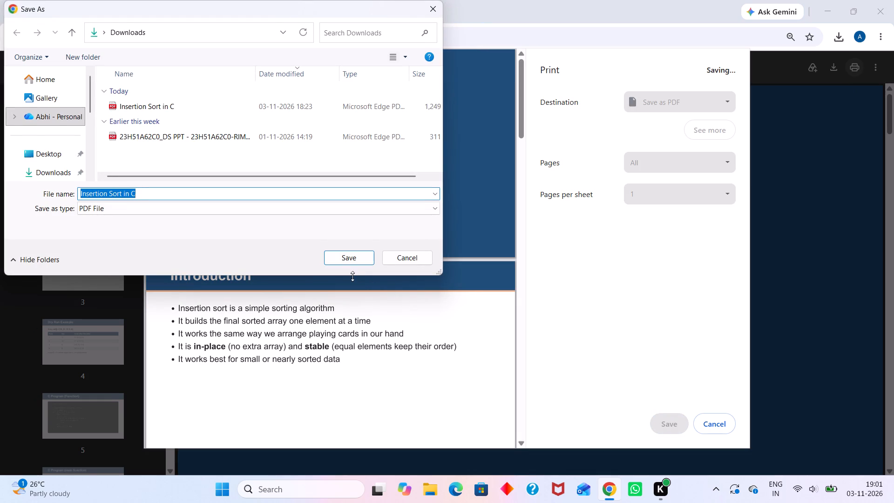
left_click(351, 258)
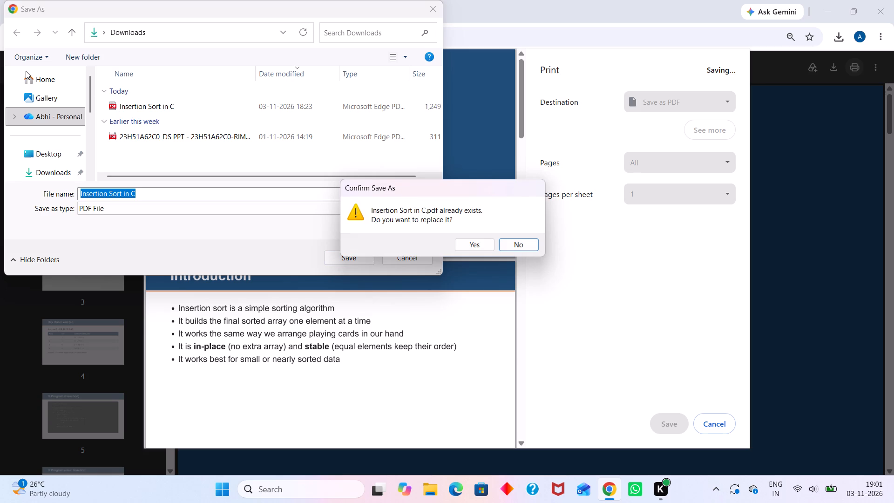
left_click(51, 81)
left_click(51, 81)
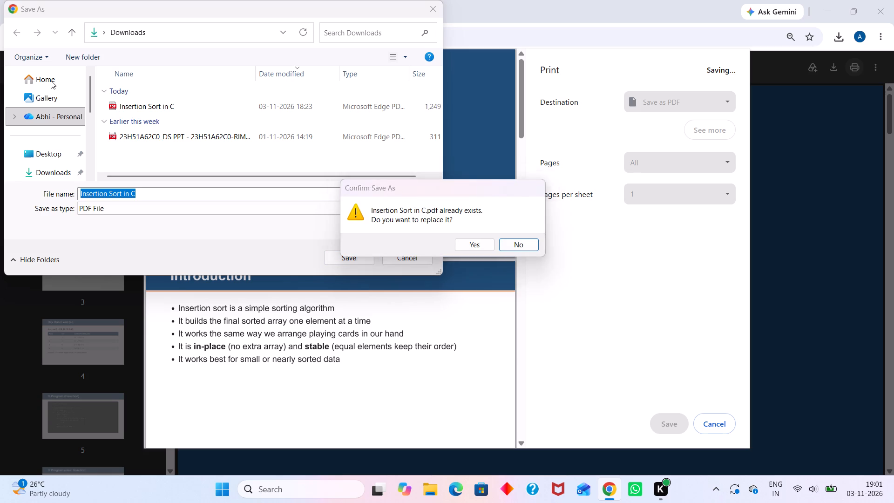
left_click_drag(51, 81, 508, 243)
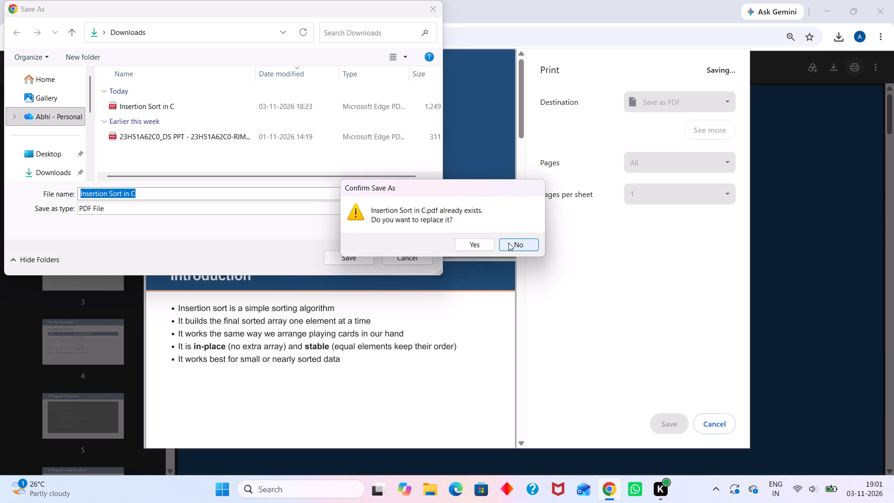
left_click(508, 243)
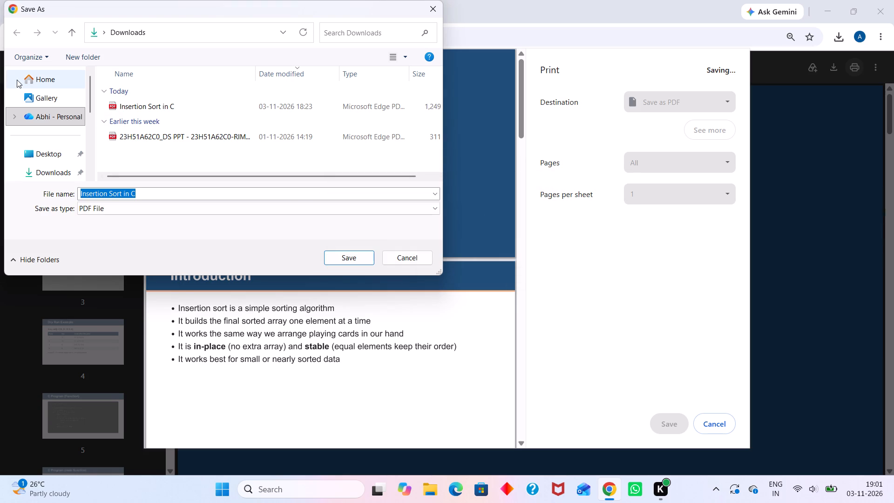
left_click(12, 80)
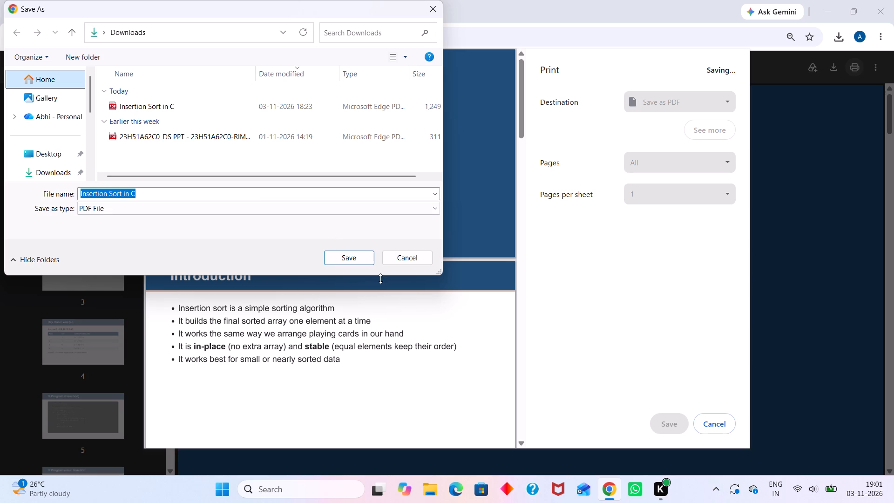
left_click(354, 260)
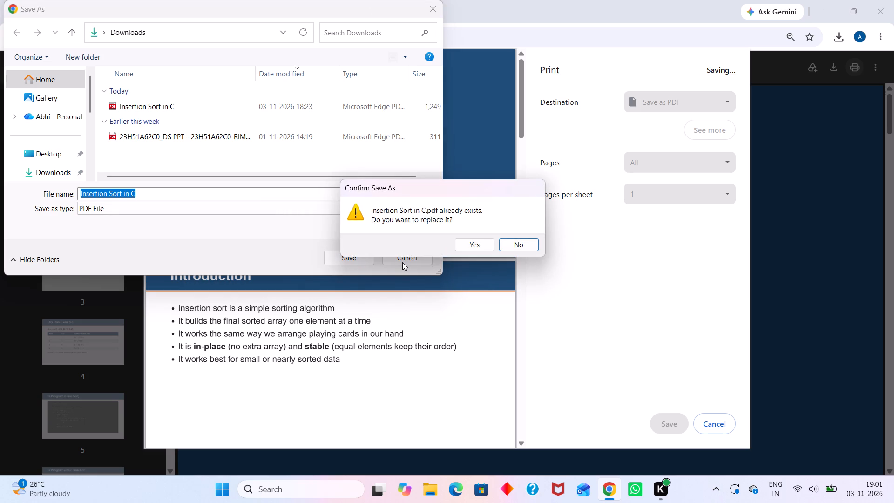
left_click(474, 244)
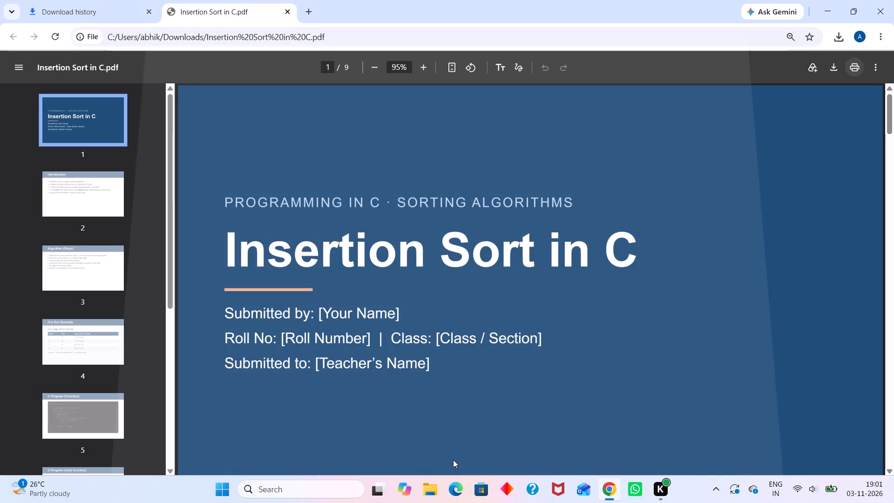
Bring up a File Explorer window and launch PowerPoint from the recent searches.
left_click(430, 488)
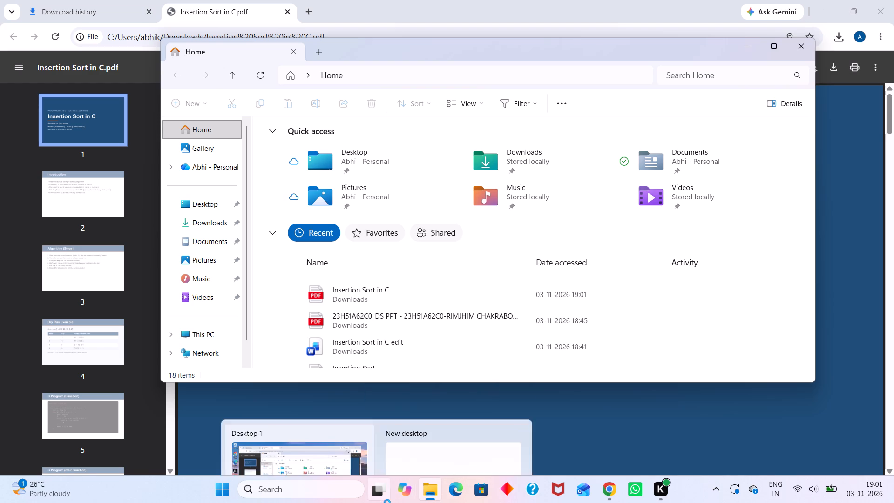
left_click(319, 484)
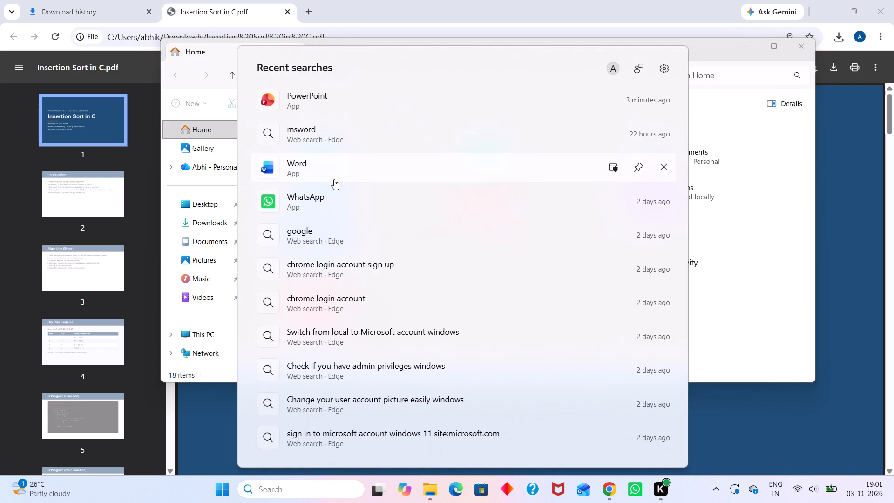
left_click(354, 101)
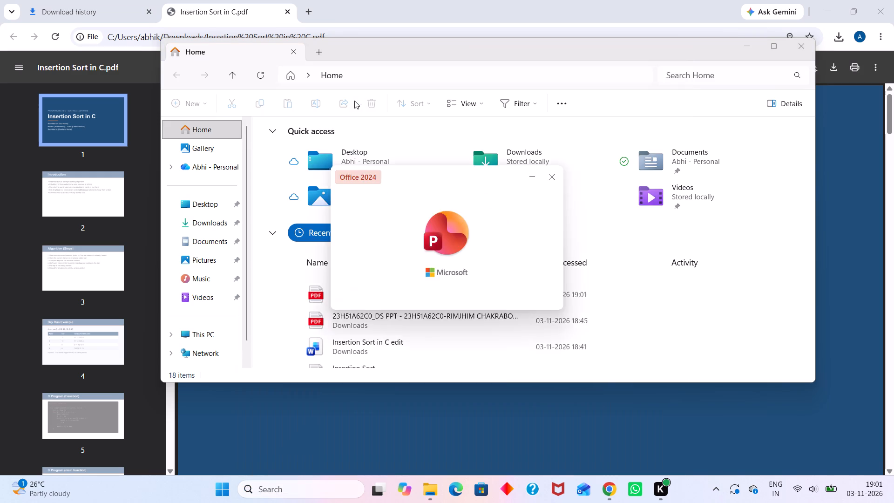
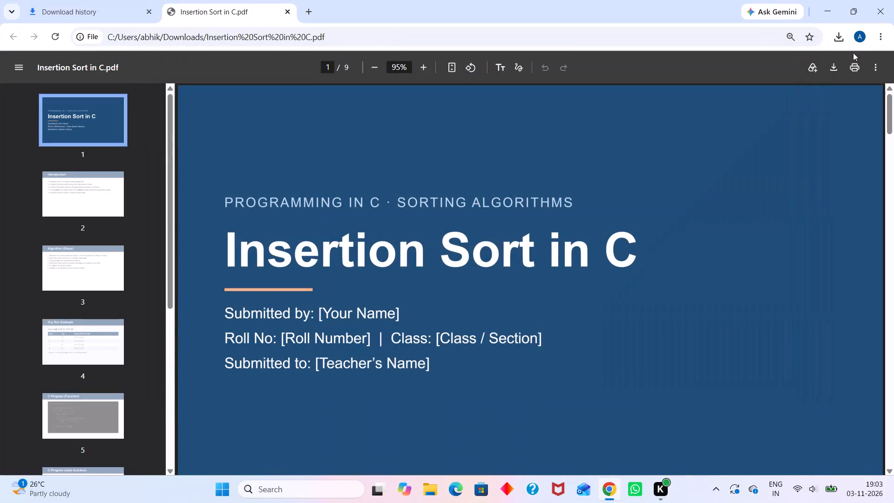
Close the browser window showing Insertion Sort in C.pdf.
left_click(868, 0)
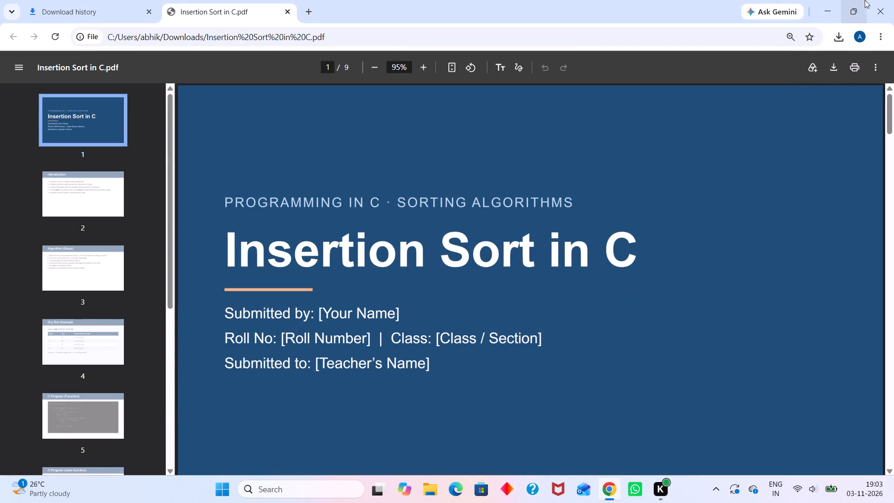
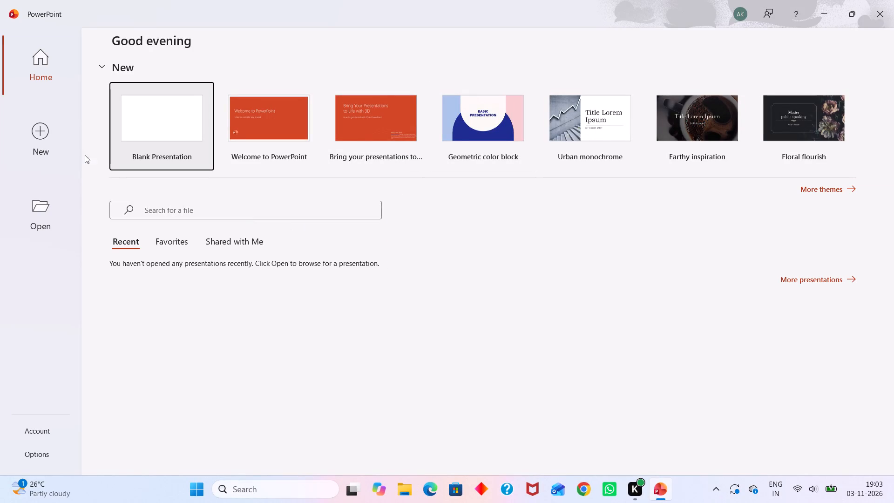
Browse this PC for a presentation to open, going to the Home quick-access locations.
left_click_drag(34, 136, 40, 145)
left_click(34, 211)
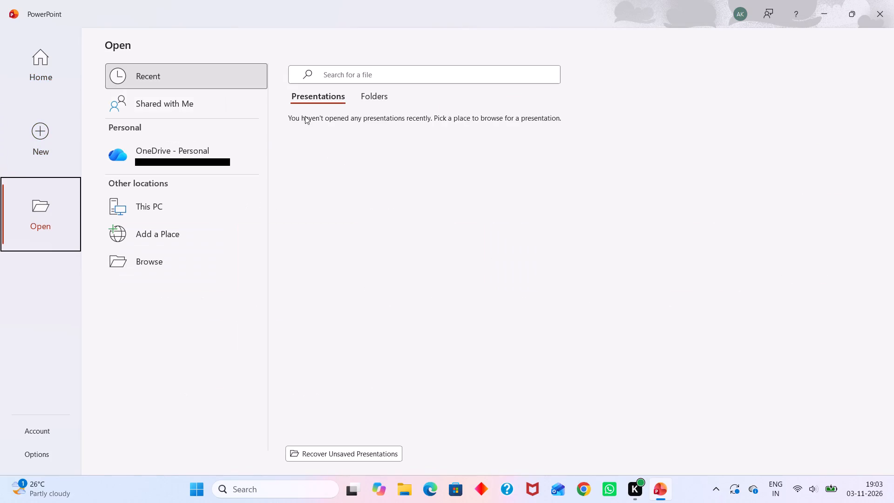
left_click(214, 245)
left_click(221, 200)
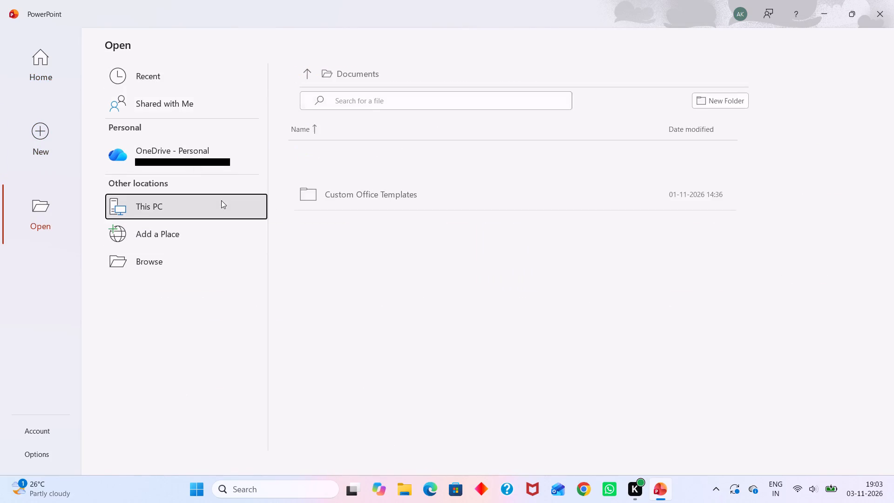
left_click(354, 70)
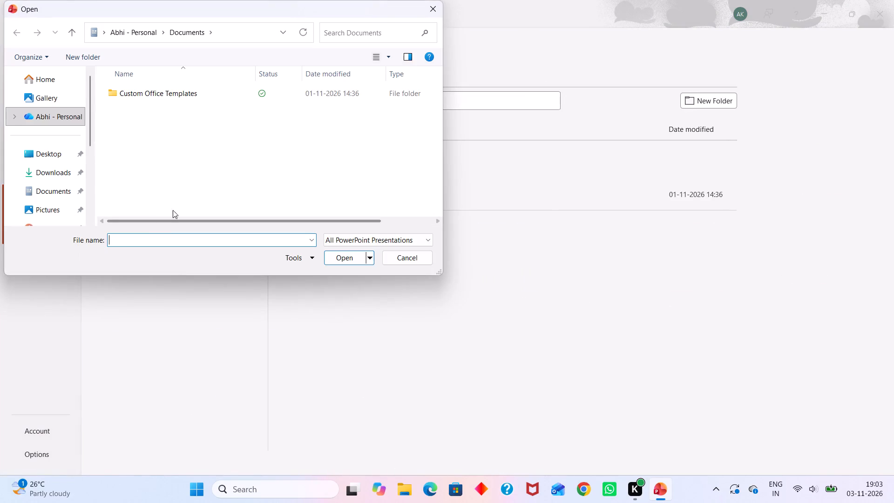
left_click(76, 73)
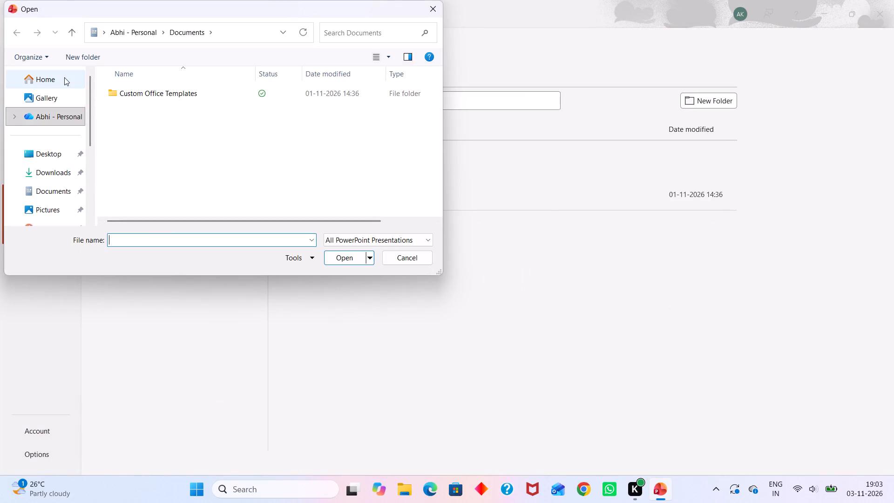
left_click(64, 77)
scroll(165, 155, "down", 3)
scroll(167, 155, "up", 3)
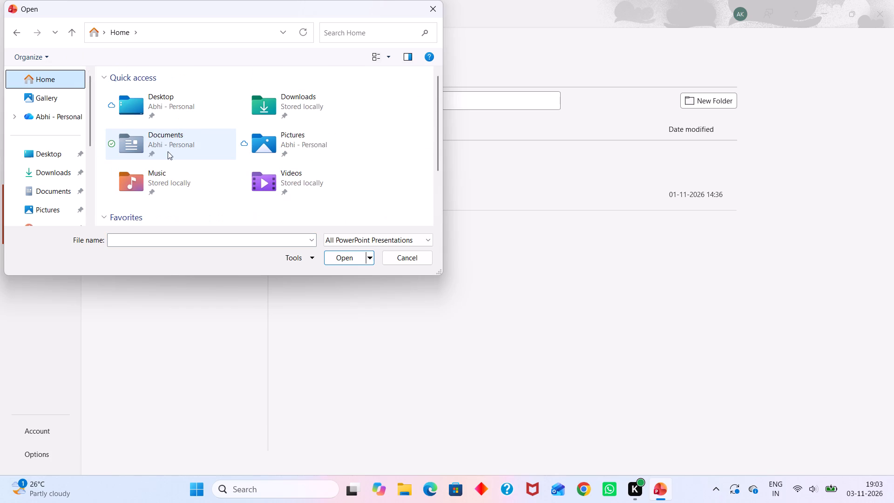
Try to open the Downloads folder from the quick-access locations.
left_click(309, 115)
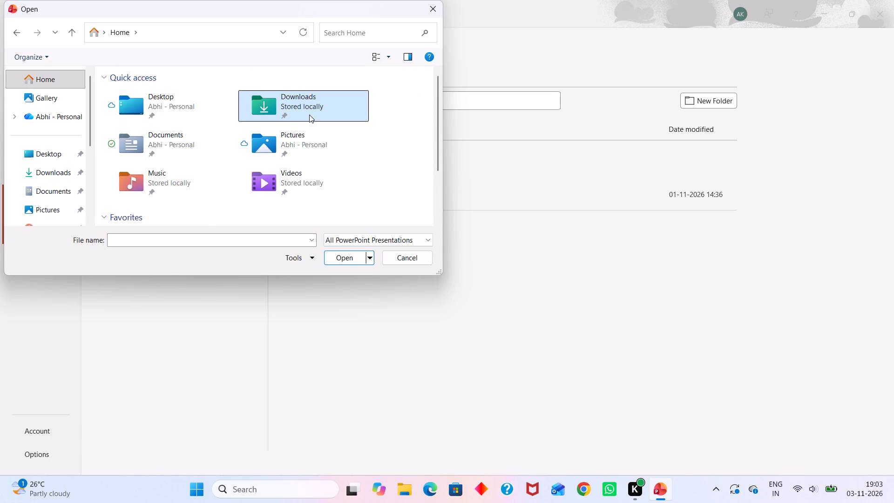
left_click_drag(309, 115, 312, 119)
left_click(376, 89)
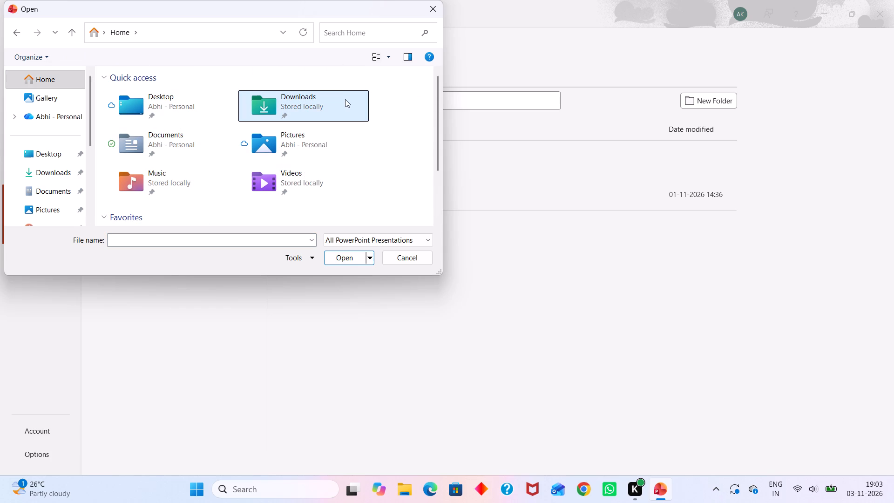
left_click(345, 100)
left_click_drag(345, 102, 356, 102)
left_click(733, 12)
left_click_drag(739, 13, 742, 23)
List all file types and open the recent PDF Insertion Sort in C from Downloads.
left_click(379, 235)
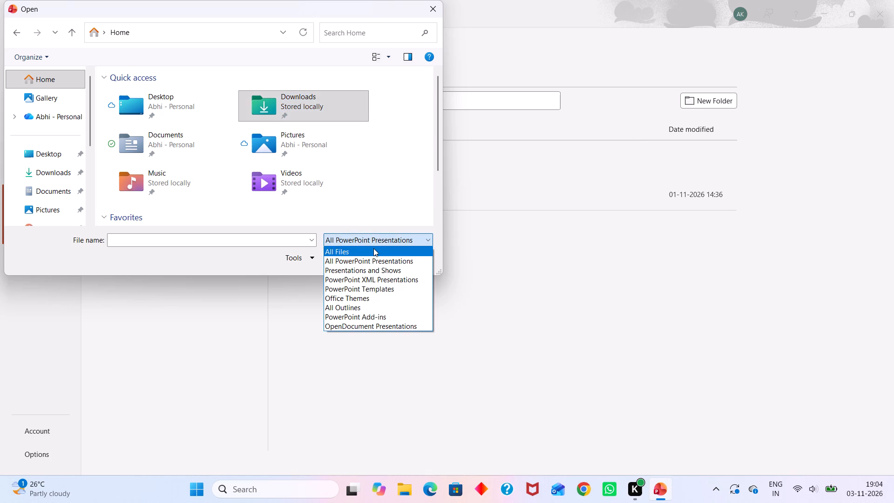
left_click(373, 248)
scroll(113, 158, "down", 3)
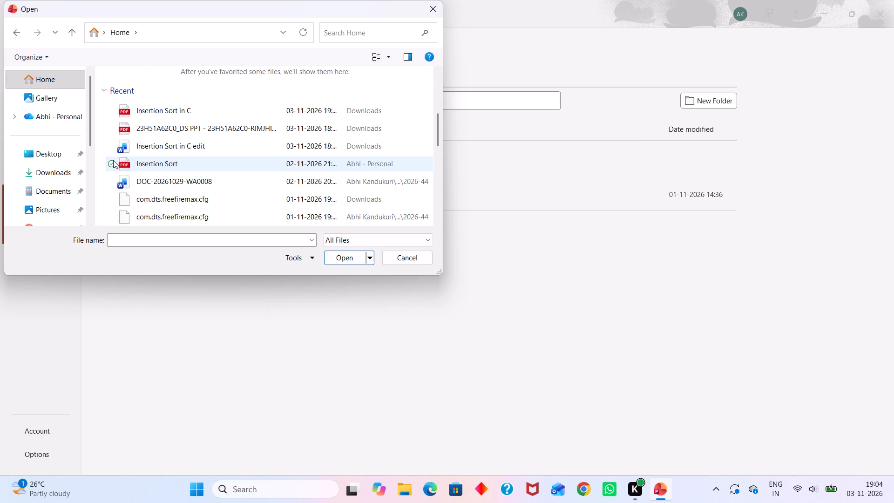
left_click(200, 109)
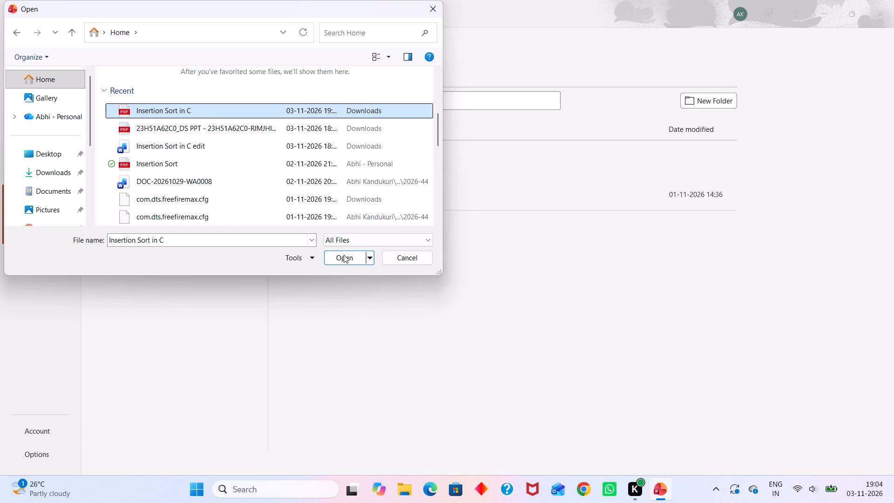
left_click(347, 258)
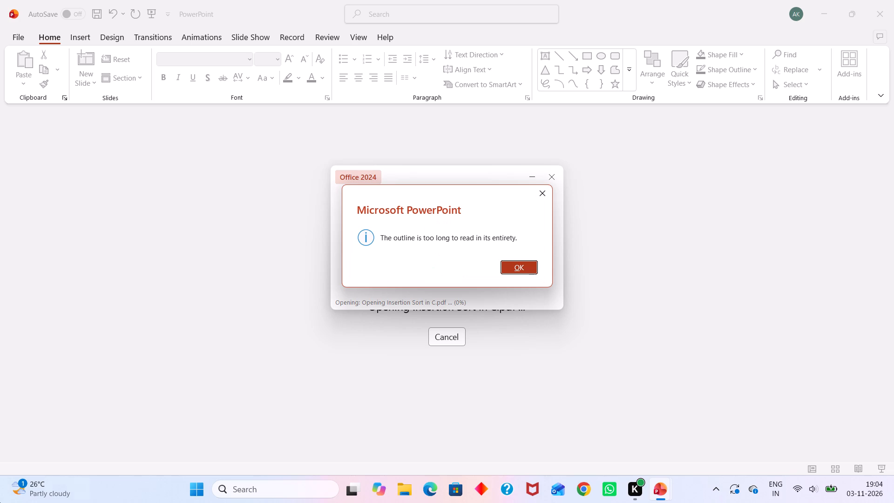
left_click(500, 265)
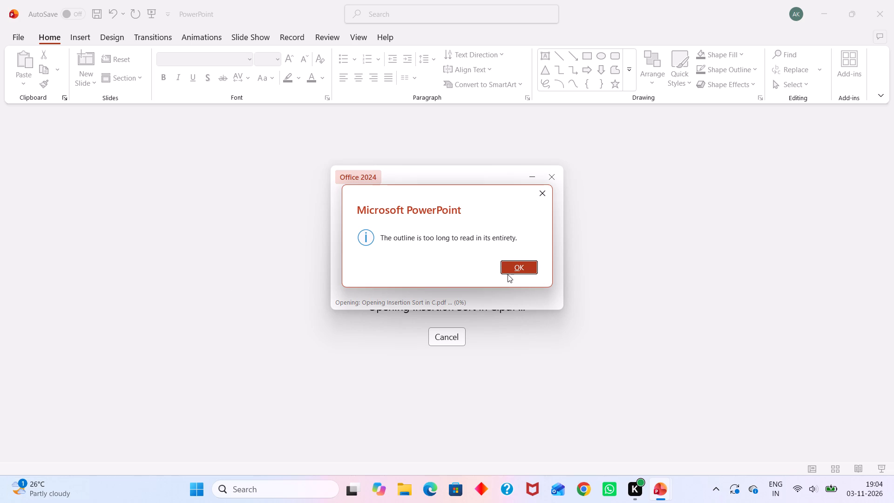
left_click(515, 270)
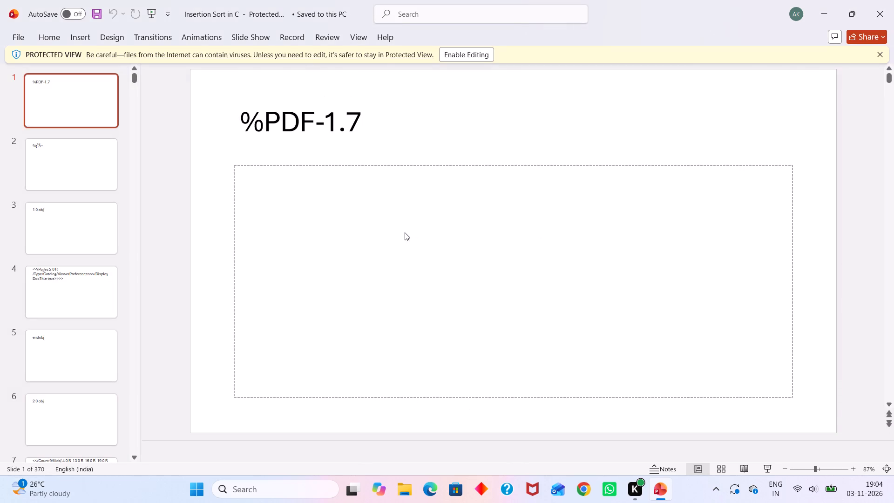
Look through the slides of the opened Insertion Sort in C file to check how its content was imported.
left_click(73, 179)
left_click(62, 238)
left_click(59, 273)
left_click(50, 349)
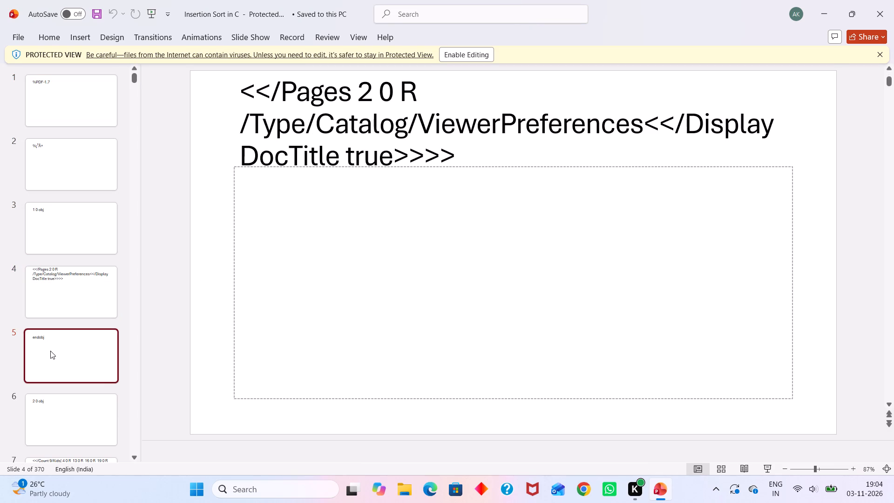
scroll(66, 347, "down", 5)
scroll(104, 320, "down", 19)
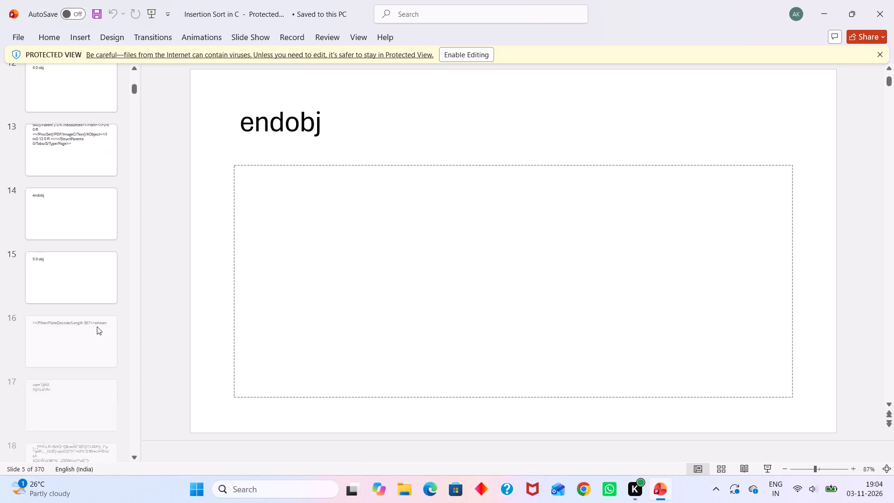
scroll(97, 322, "down", 7)
left_click(91, 254)
scroll(91, 254, "down", 6)
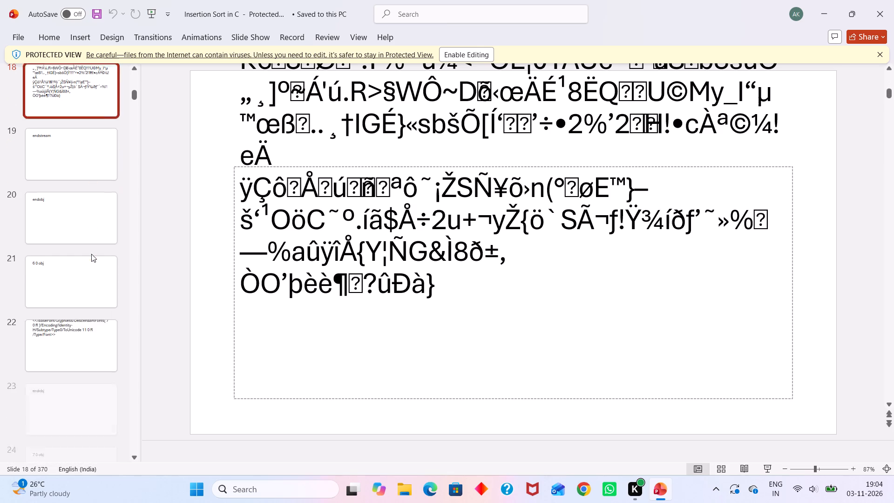
scroll(91, 252, "down", 18)
scroll(96, 246, "down", 6)
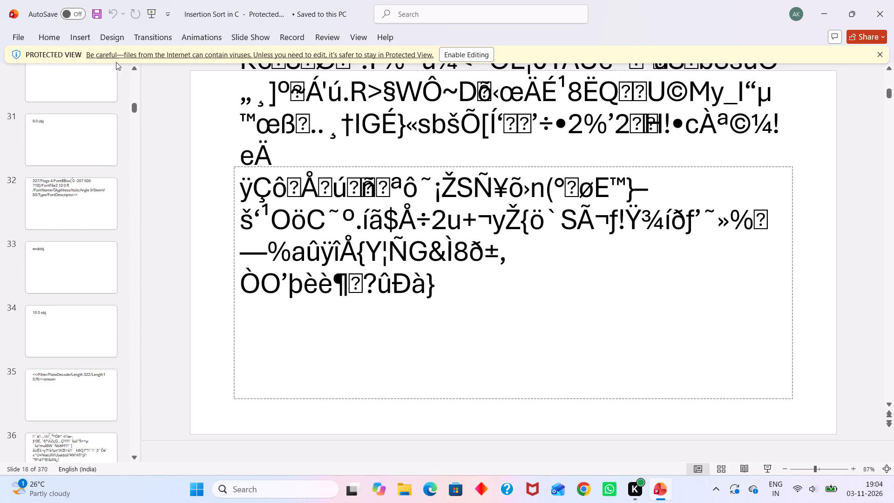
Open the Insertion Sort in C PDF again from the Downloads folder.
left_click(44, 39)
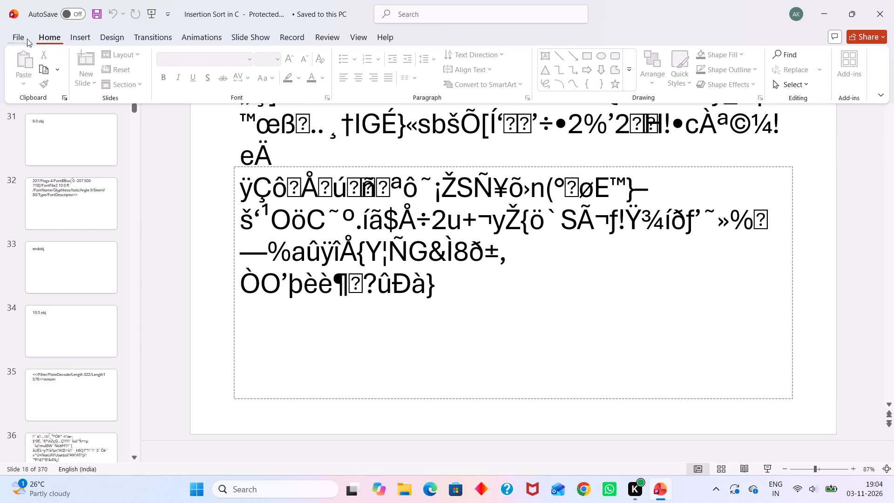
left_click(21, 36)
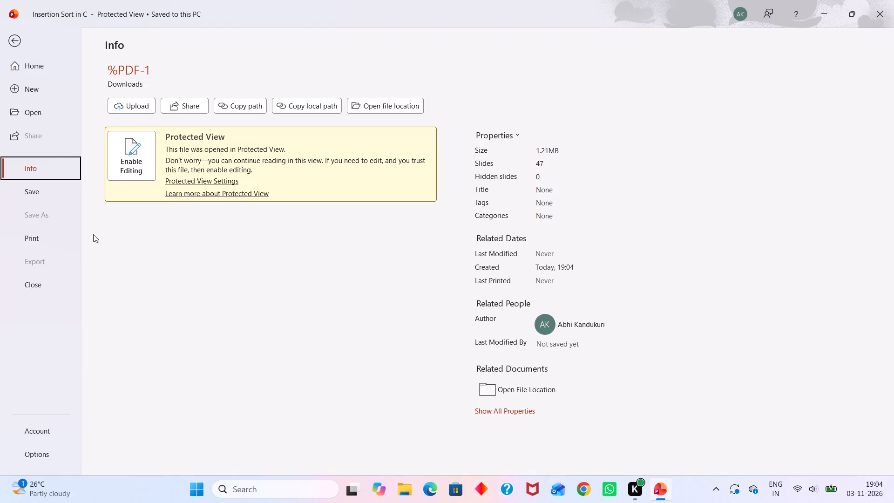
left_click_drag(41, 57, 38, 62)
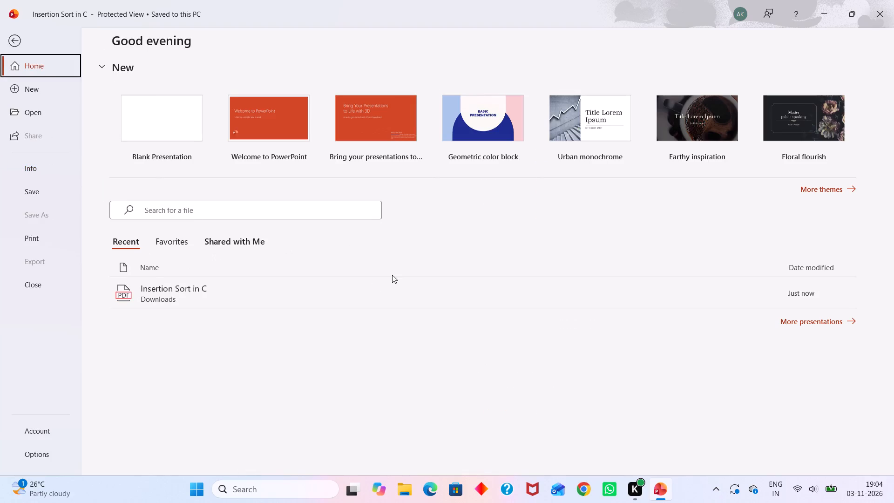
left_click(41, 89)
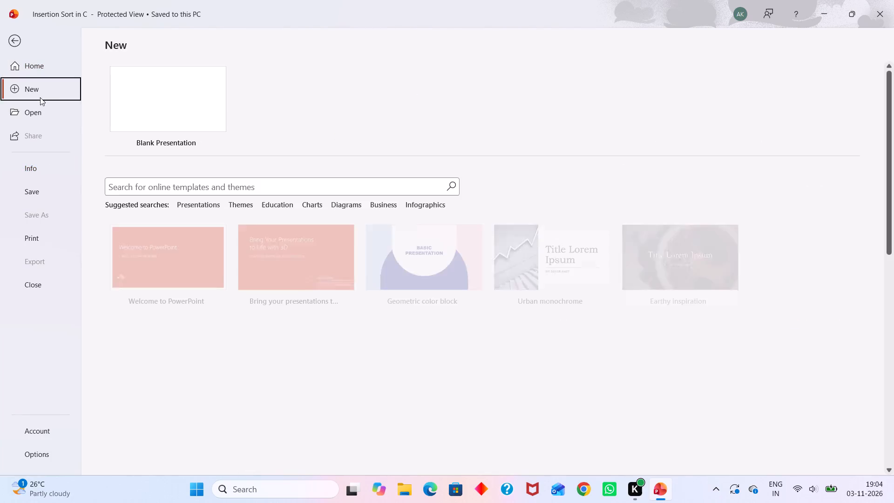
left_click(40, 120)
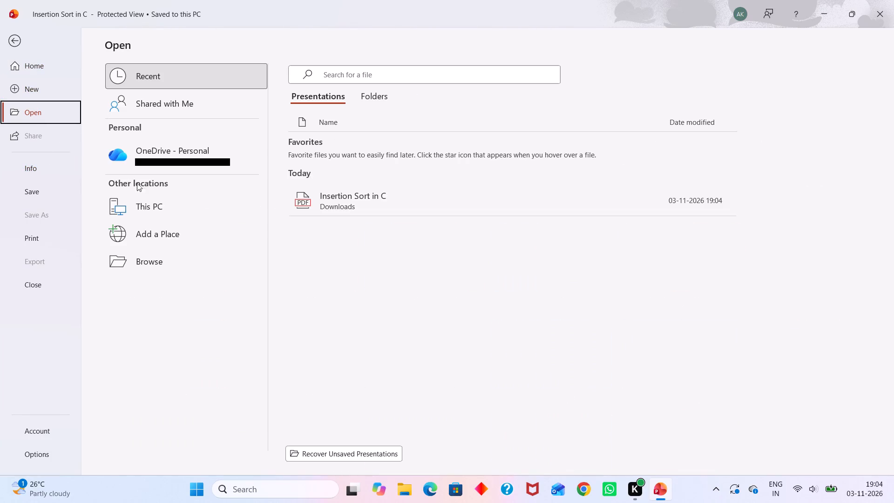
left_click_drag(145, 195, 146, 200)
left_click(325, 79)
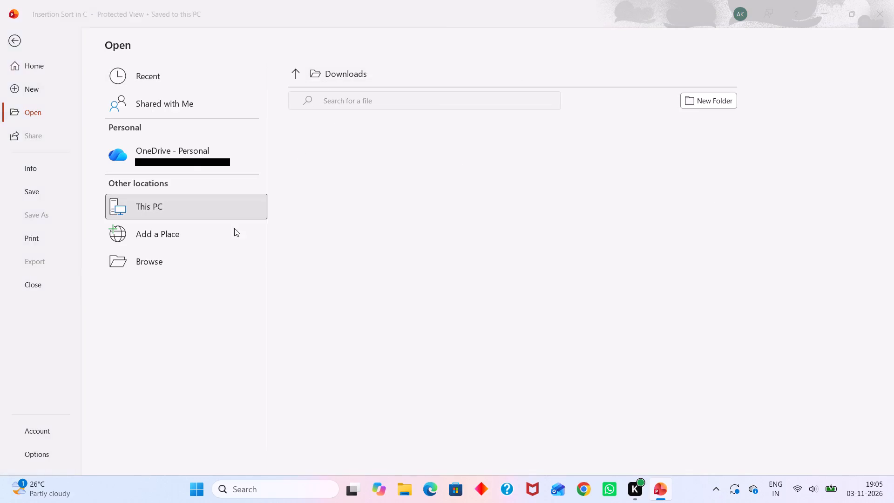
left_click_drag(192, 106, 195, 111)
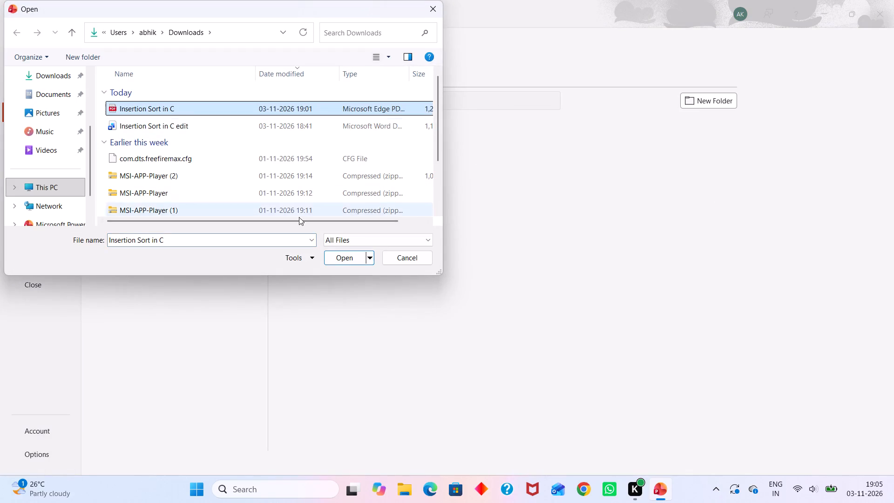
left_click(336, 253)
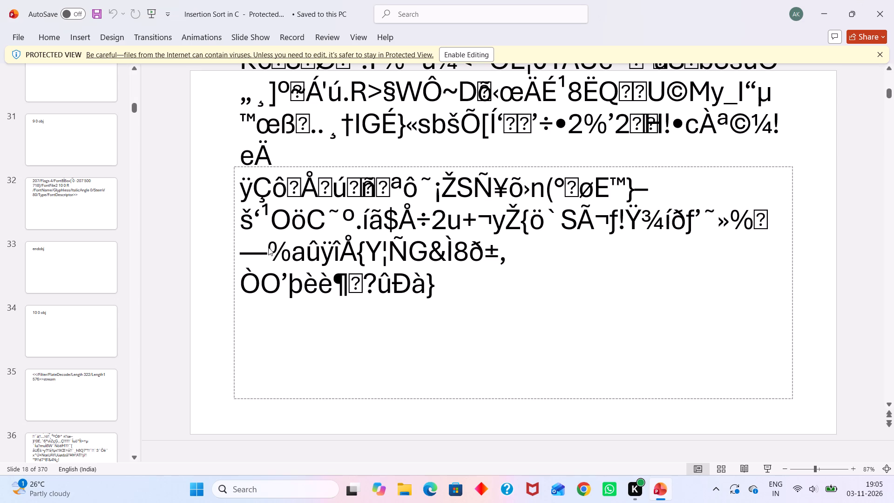
Enable editing for the protected Insertion Sort in C file.
scroll(106, 176, "down", 4)
scroll(106, 180, "up", 8)
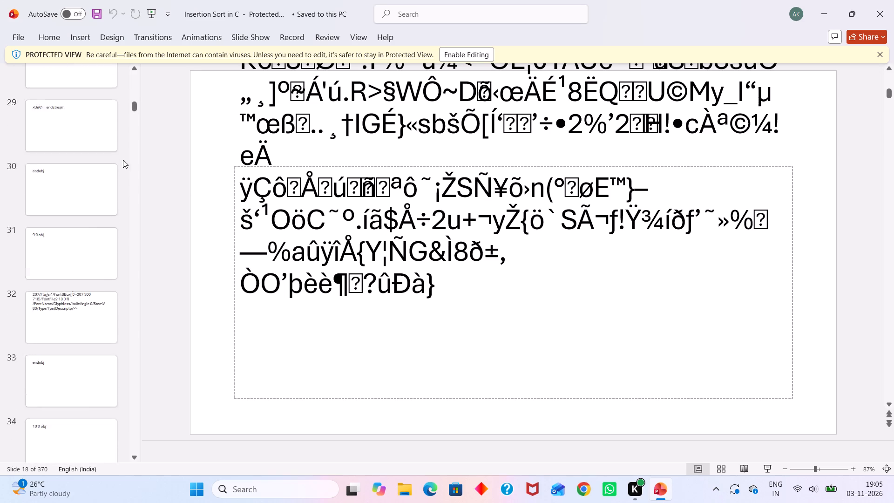
scroll(123, 160, "up", 18)
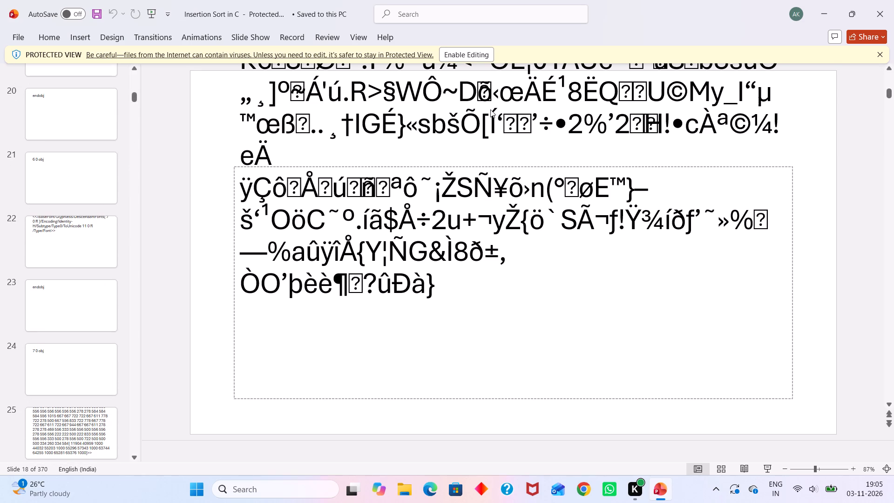
left_click(476, 57)
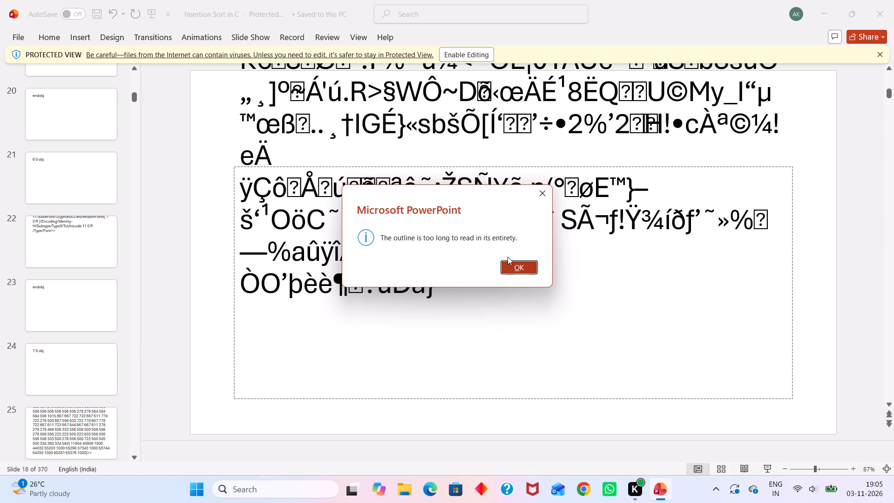
left_click(541, 191)
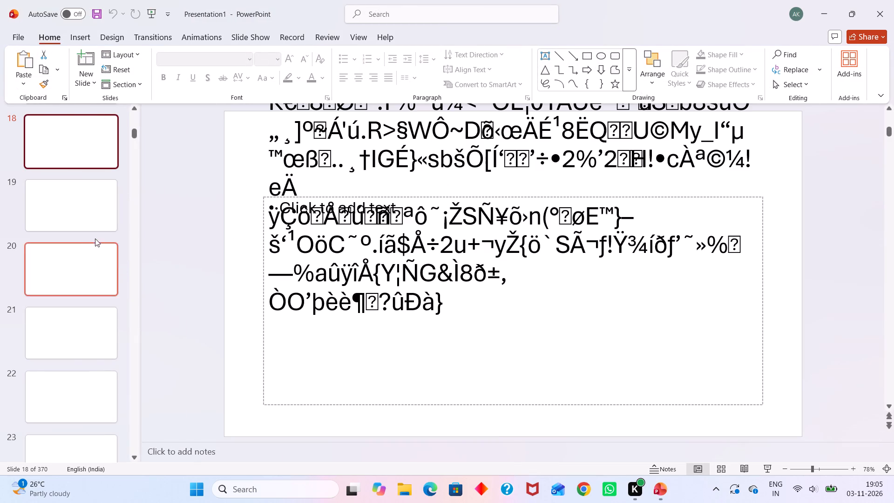
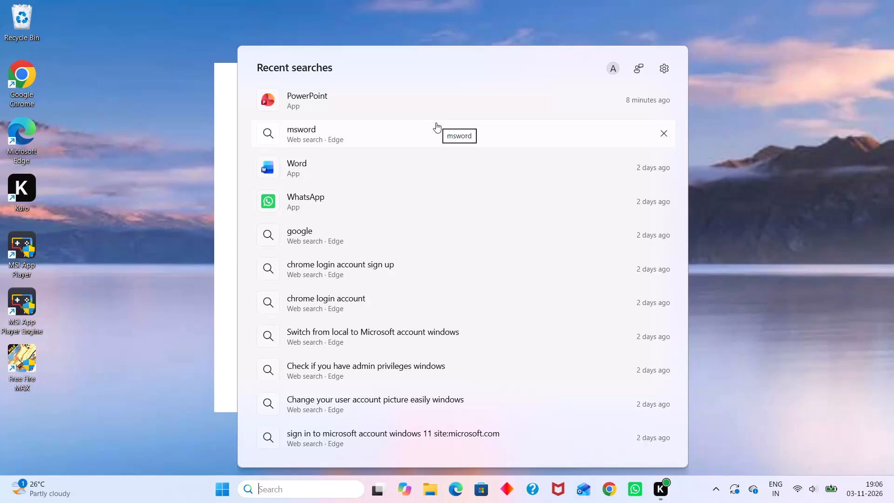
Switch to Word and open the recent PDF Insertion Sort in C from Downloads as an editable document.
left_click(425, 163)
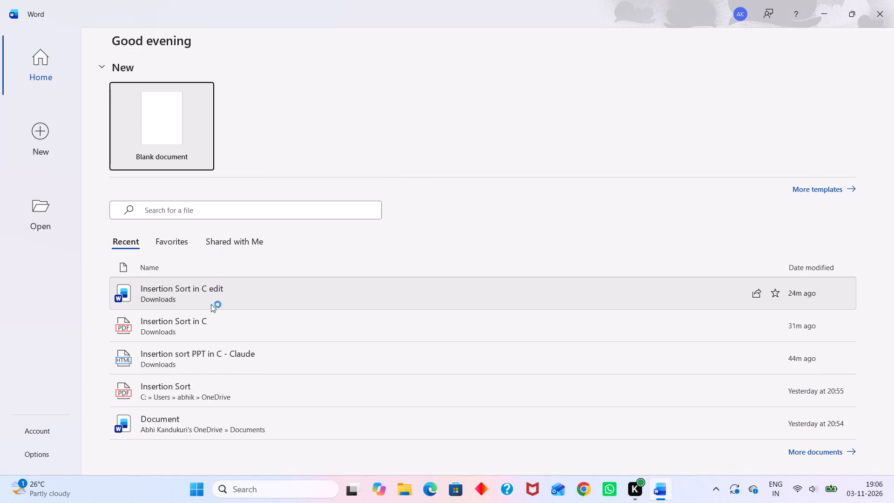
left_click(230, 315)
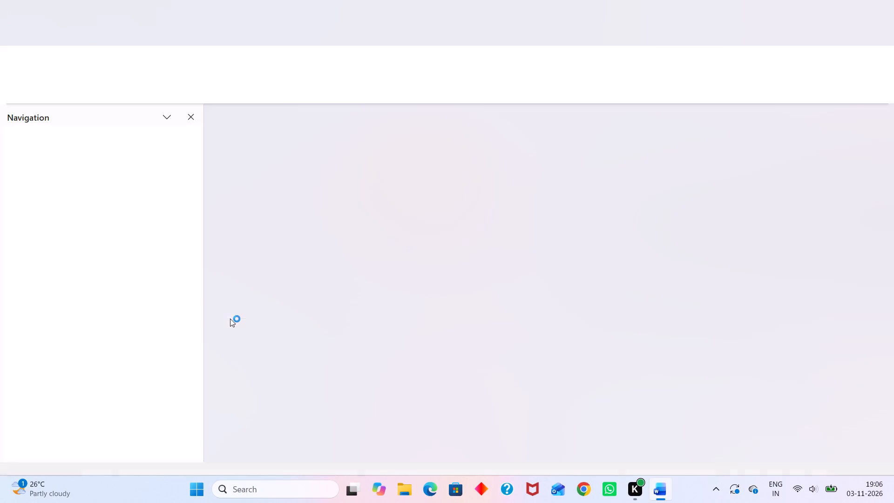
left_click(476, 289)
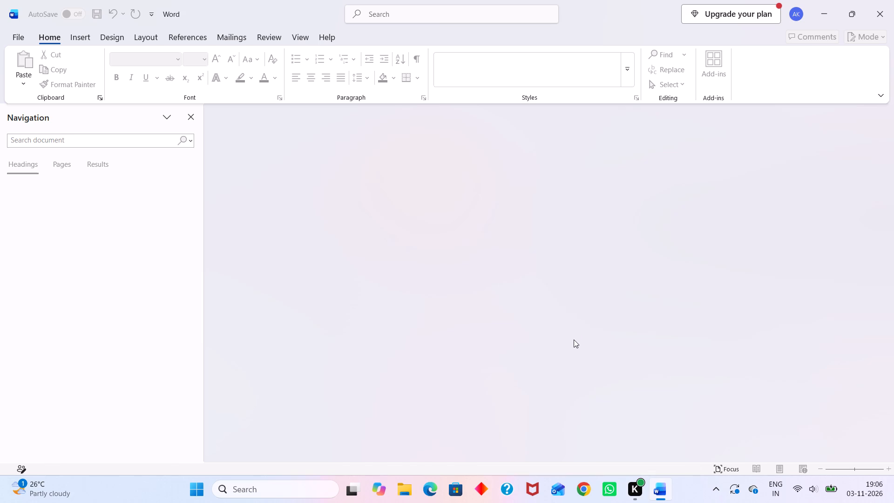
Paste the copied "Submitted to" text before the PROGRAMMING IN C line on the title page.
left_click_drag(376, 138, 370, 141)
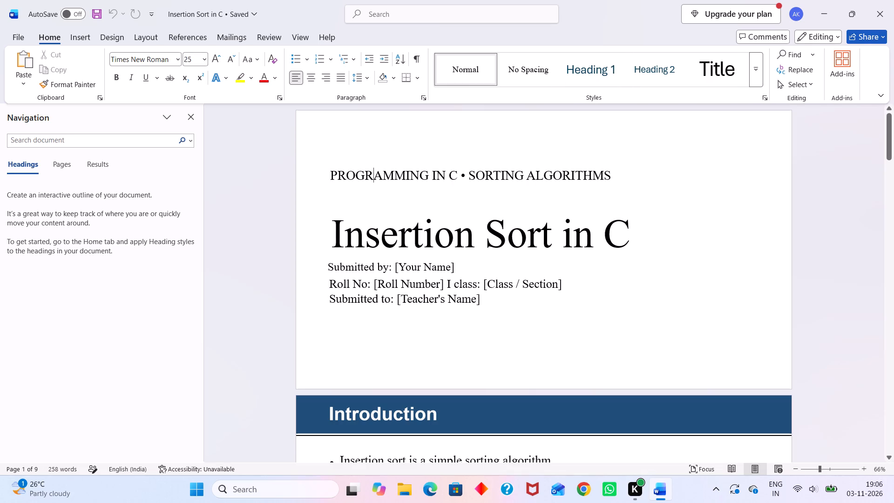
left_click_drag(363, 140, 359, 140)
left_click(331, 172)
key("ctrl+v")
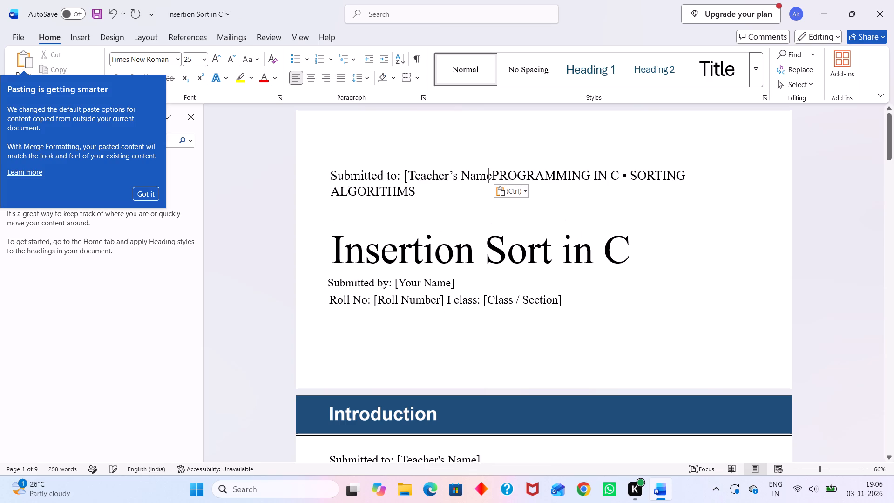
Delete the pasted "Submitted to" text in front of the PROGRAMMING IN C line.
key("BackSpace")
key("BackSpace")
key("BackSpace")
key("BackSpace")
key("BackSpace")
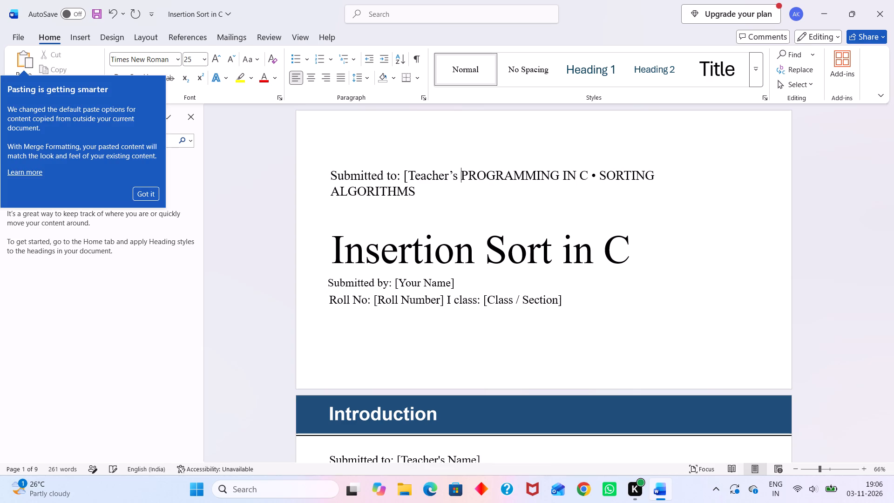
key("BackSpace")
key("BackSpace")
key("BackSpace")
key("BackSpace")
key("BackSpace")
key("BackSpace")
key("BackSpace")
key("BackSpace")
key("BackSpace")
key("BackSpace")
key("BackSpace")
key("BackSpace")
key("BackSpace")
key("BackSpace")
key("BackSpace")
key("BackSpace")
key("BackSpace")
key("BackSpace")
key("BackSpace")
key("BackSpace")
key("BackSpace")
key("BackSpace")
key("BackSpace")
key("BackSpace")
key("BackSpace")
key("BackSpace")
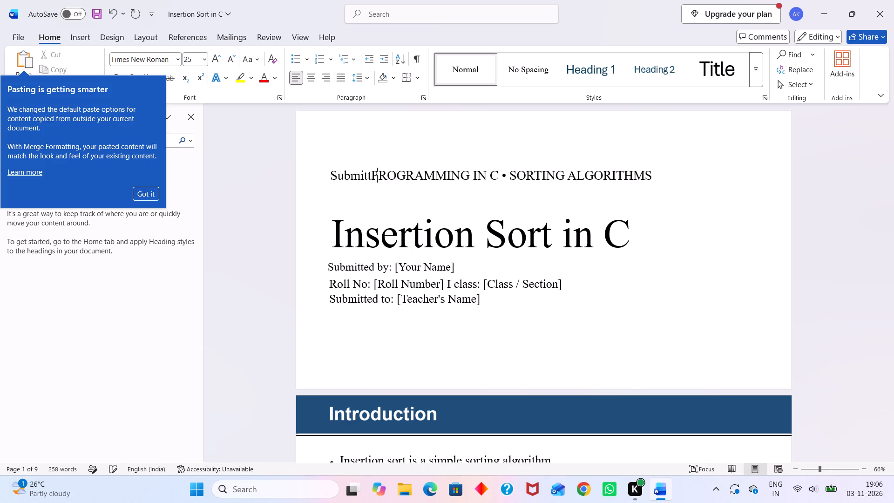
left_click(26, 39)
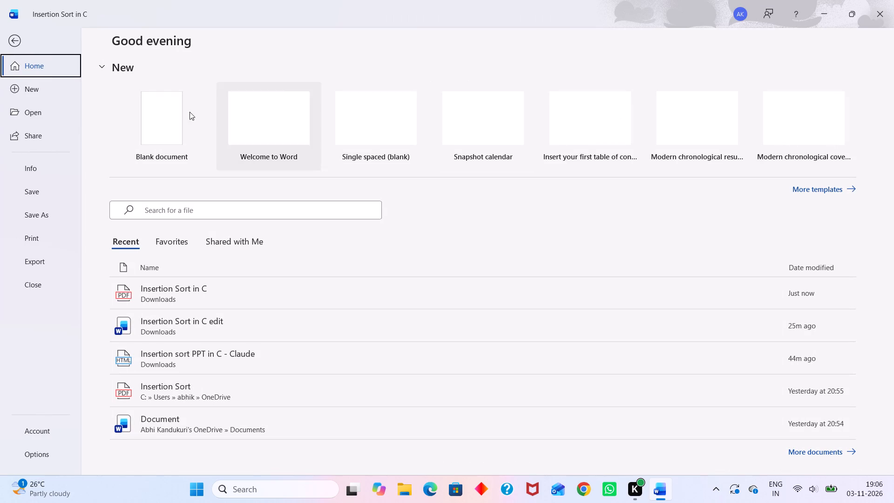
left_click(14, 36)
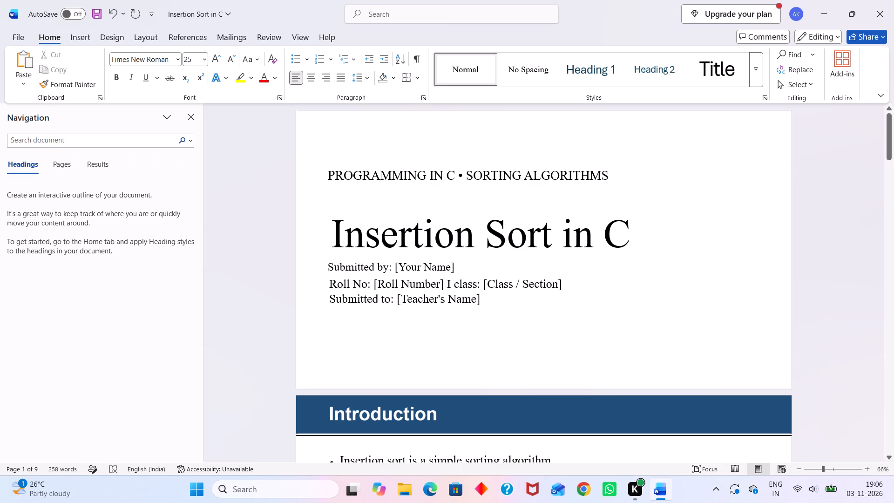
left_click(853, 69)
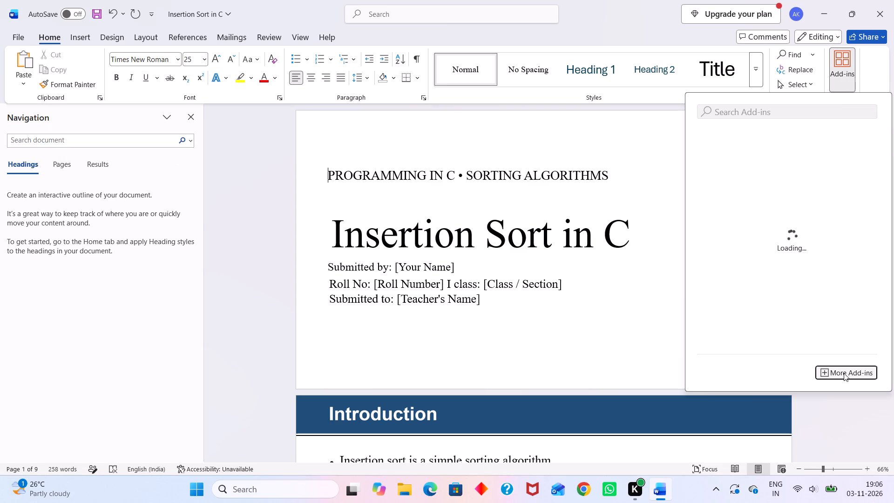
Look through the converted pages from the title to the C Program main function to check their layout.
scroll(393, 325, "down", 2)
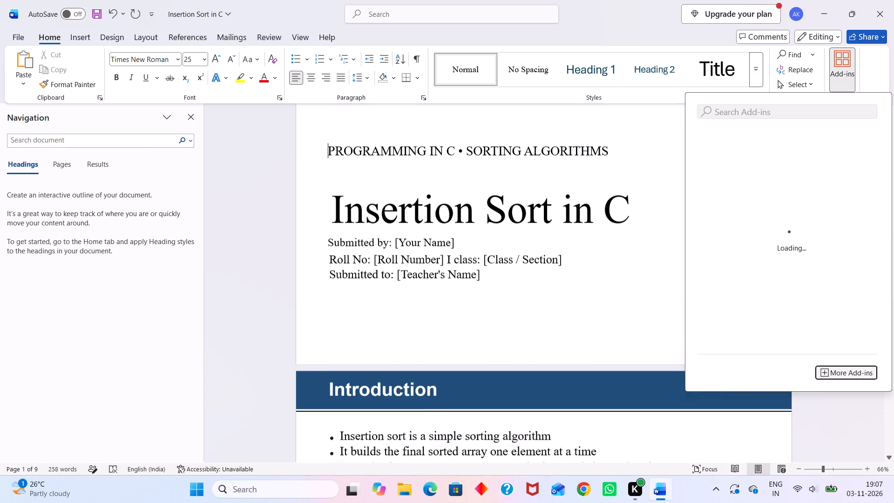
scroll(393, 328, "down", 11)
scroll(446, 197, "down", 6)
scroll(446, 65, "down", 7)
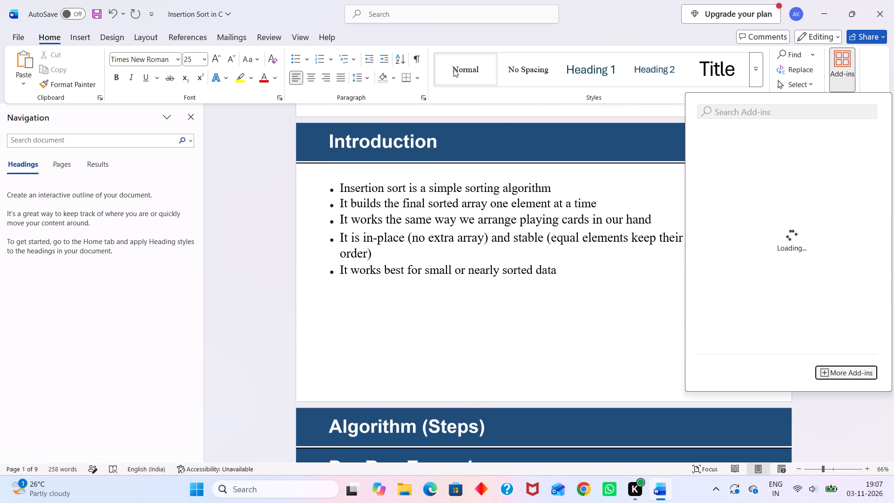
scroll(458, 70, "down", 1)
scroll(503, 165, "down", 6)
scroll(491, 178, "down", 15)
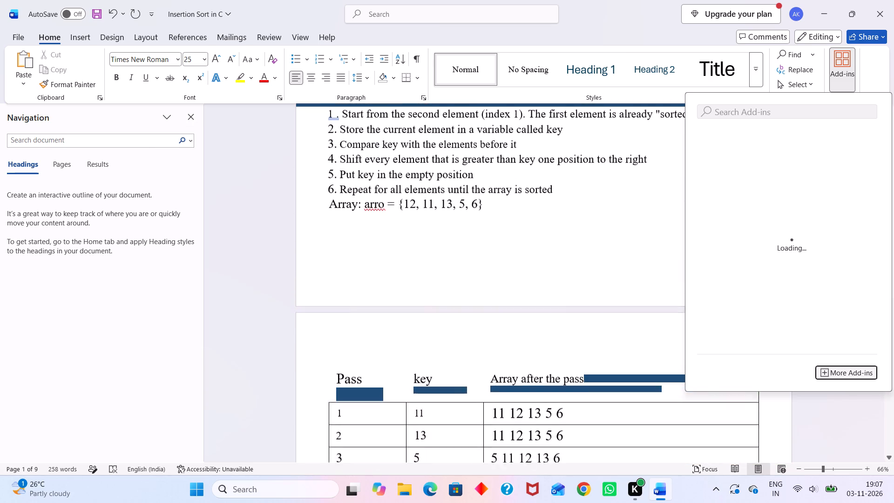
scroll(497, 165, "down", 15)
scroll(496, 154, "down", 16)
scroll(502, 143, "down", 8)
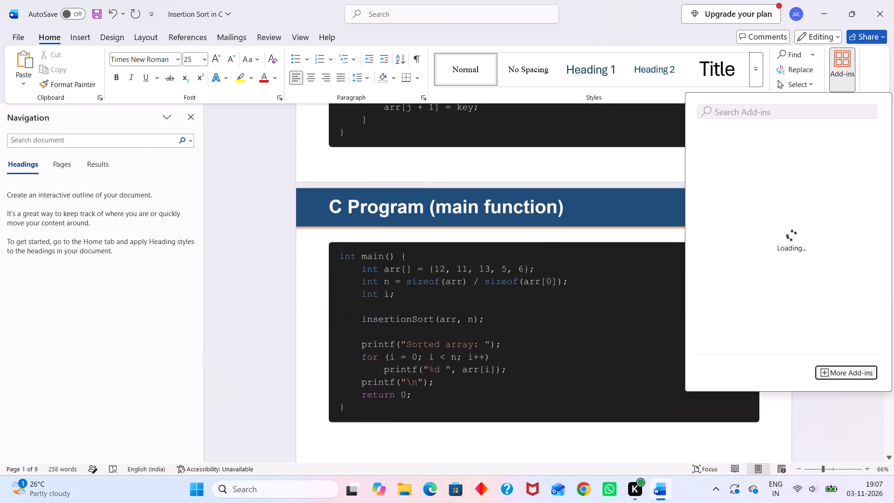
scroll(505, 138, "down", 6)
Insert two line breaks before the "Array: arro" line below the algorithm steps, moving it under the Dry Run Example heading.
scroll(504, 138, "up", 13)
scroll(508, 132, "up", 15)
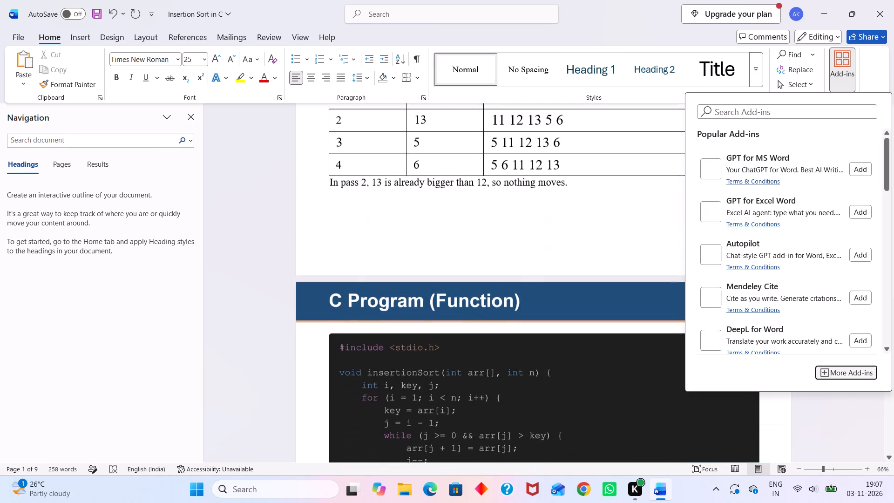
scroll(509, 132, "up", 17)
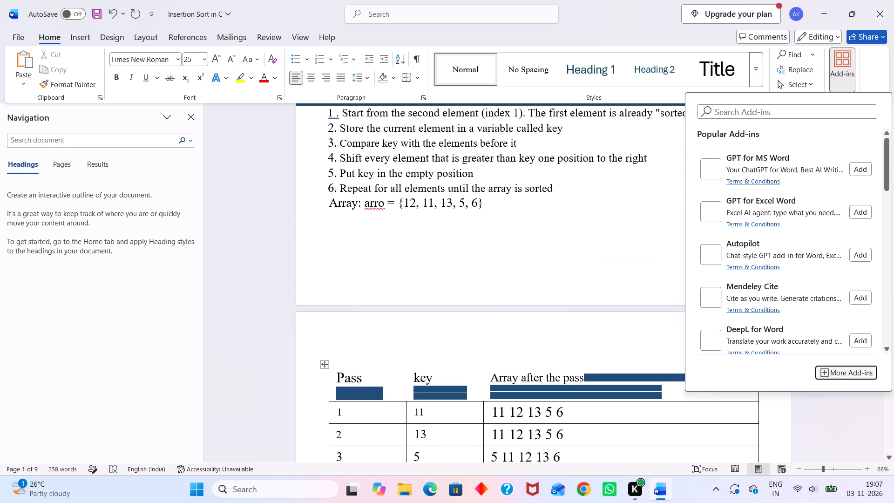
left_click(330, 204)
key("Return")
key("Return")
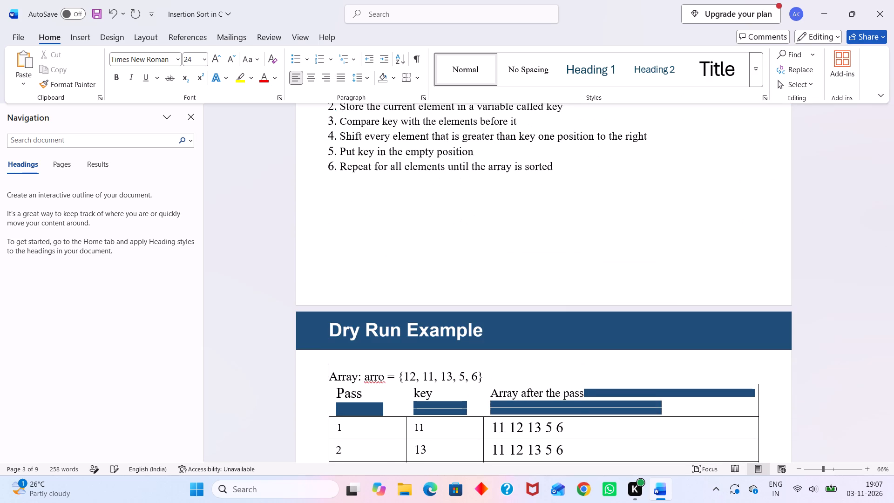
Look through the pages from Dry Run Example to Conclusion to check the remaining converted content.
scroll(413, 212, "down", 15)
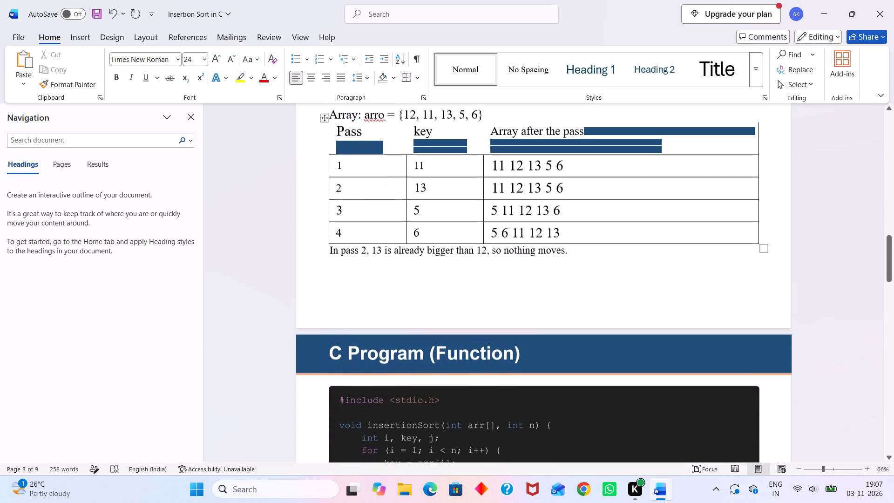
scroll(437, 196, "down", 15)
scroll(466, 177, "down", 16)
scroll(486, 169, "down", 8)
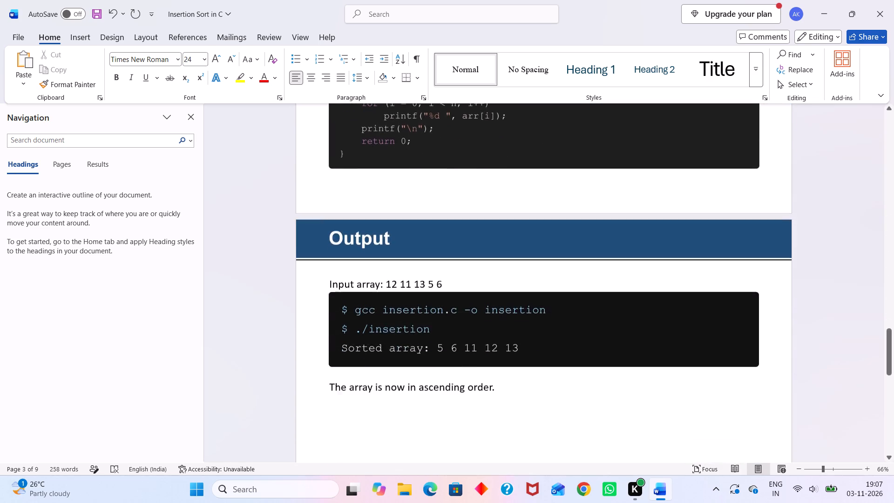
scroll(495, 163, "down", 15)
scroll(506, 163, "down", 14)
scroll(517, 156, "down", 8)
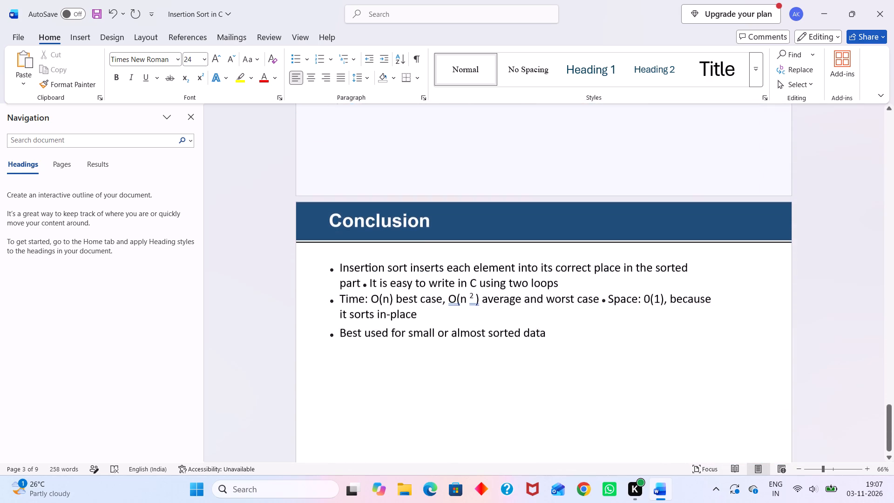
Cut the black terminal picture showing the sorted array from the Output page.
scroll(514, 160, "up", 7)
scroll(514, 160, "up", 19)
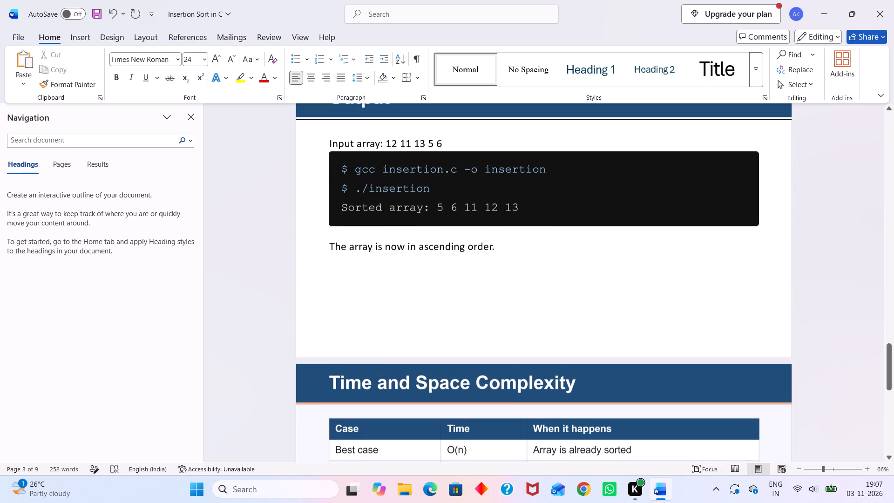
left_click(512, 182)
right_click_drag(550, 168, 549, 174)
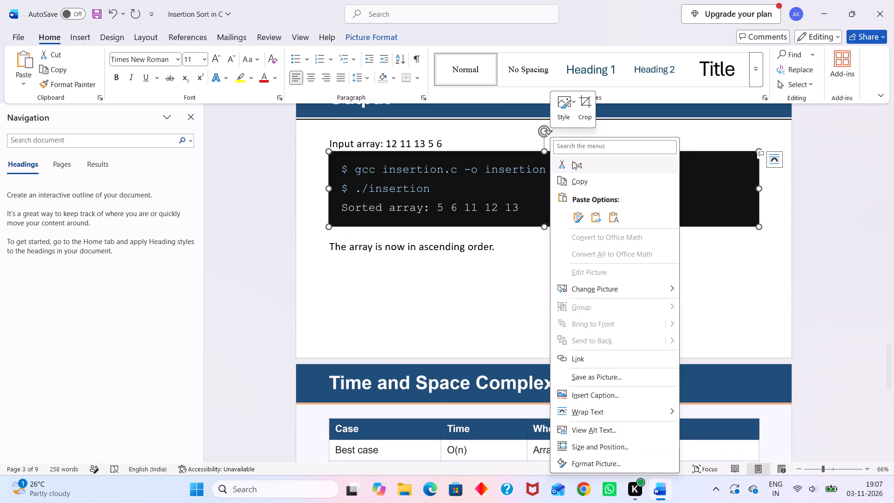
left_click(572, 159)
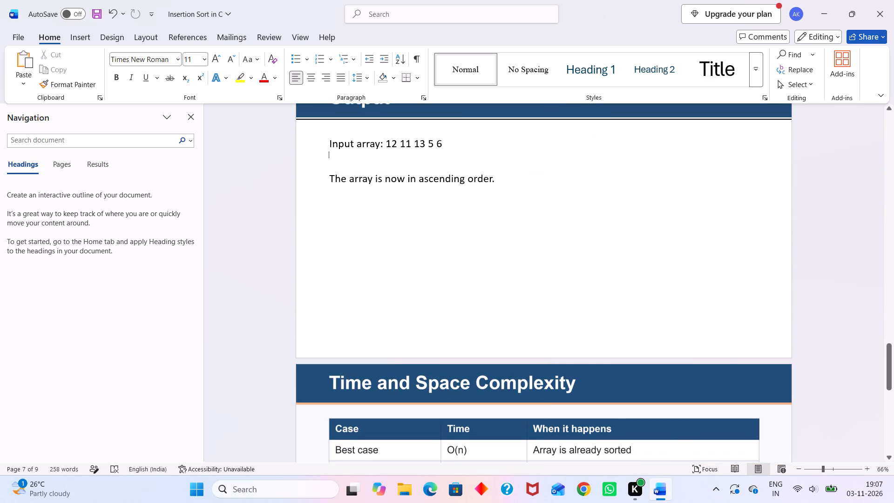
Add the line "Output: 5 6 11 12 13" in Title style below the input array on the Output page.
key("Return")
key("0")
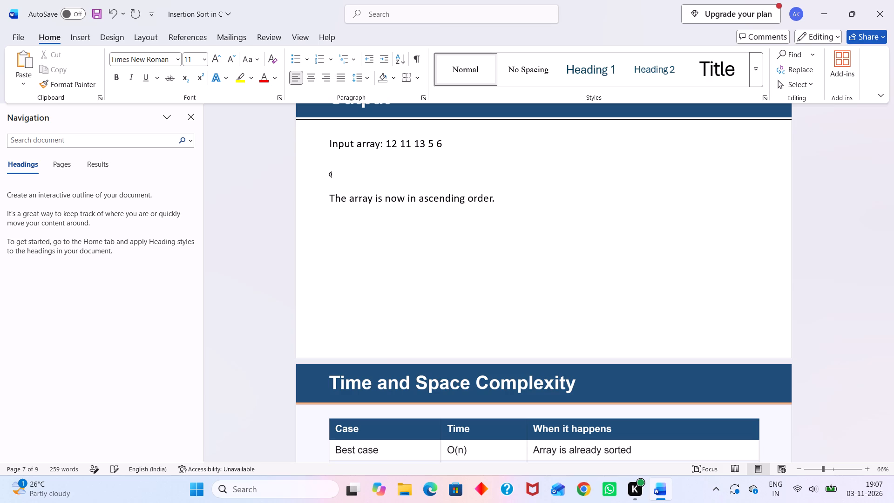
key("BackSpace")
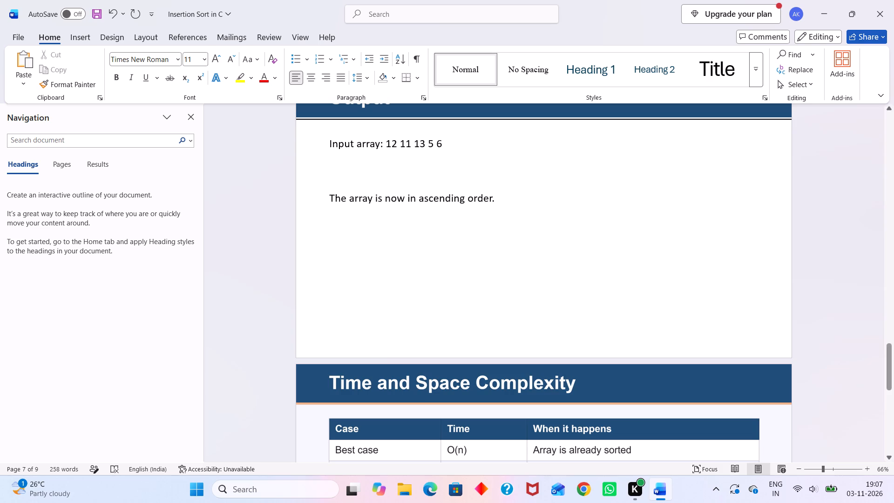
left_click(718, 83)
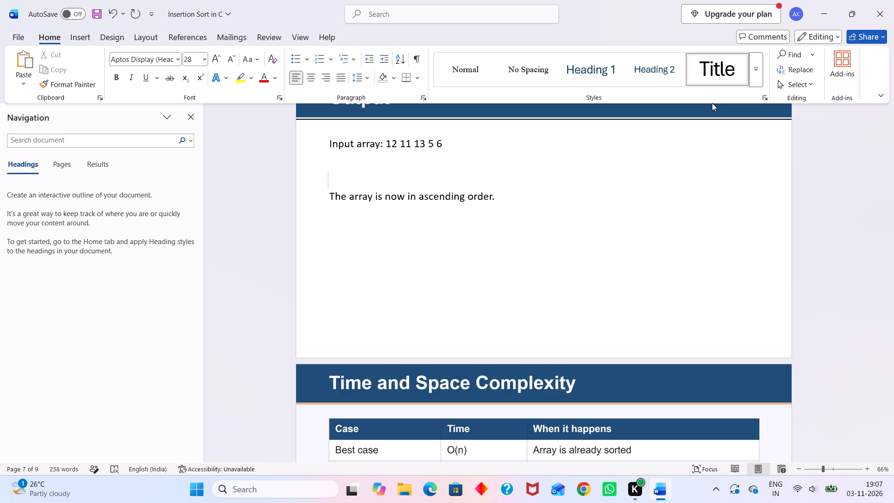
key("o")
type("utput")
key("shift+colon")
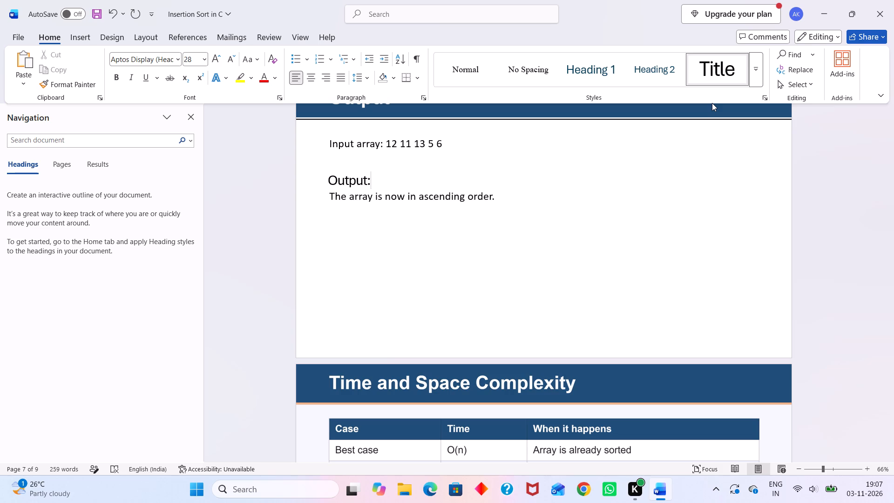
key("space")
type("5 6")
type("11 2")
key("BackSpace")
type("12 13")
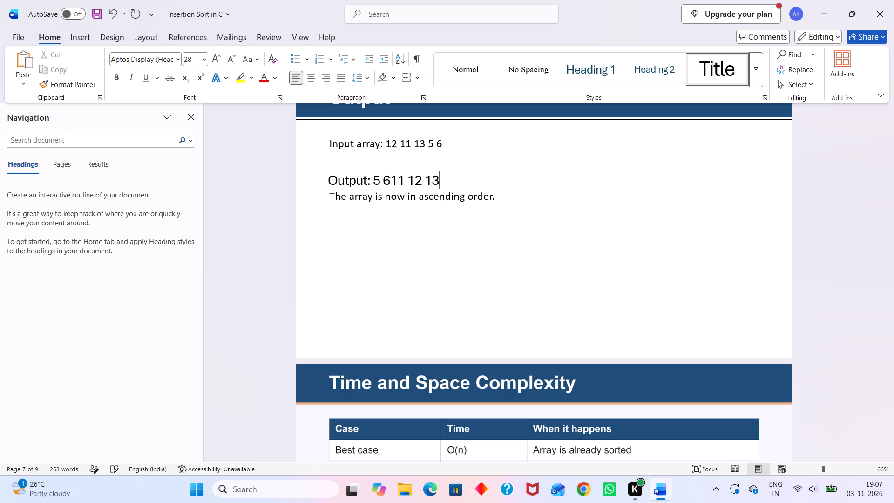
left_click(391, 181)
key("space")
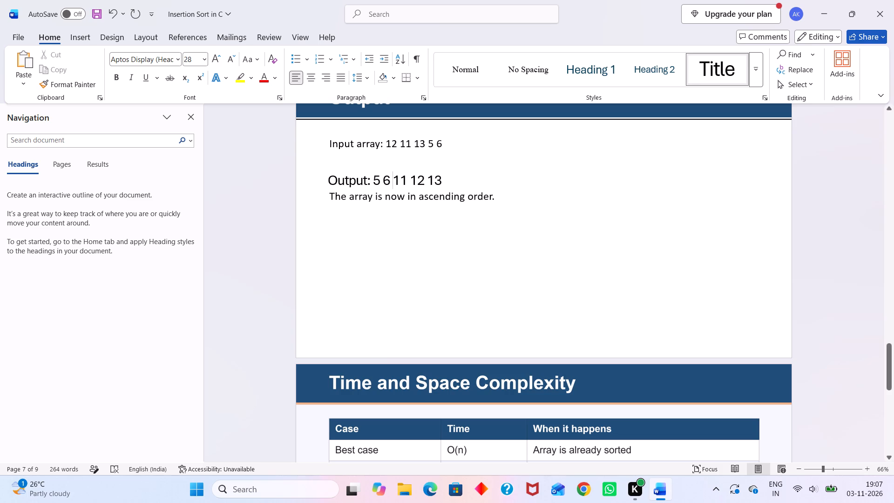
Insert a blank line before "The array is now in ascending order." on the Output page.
scroll(170, 502, "down", 3)
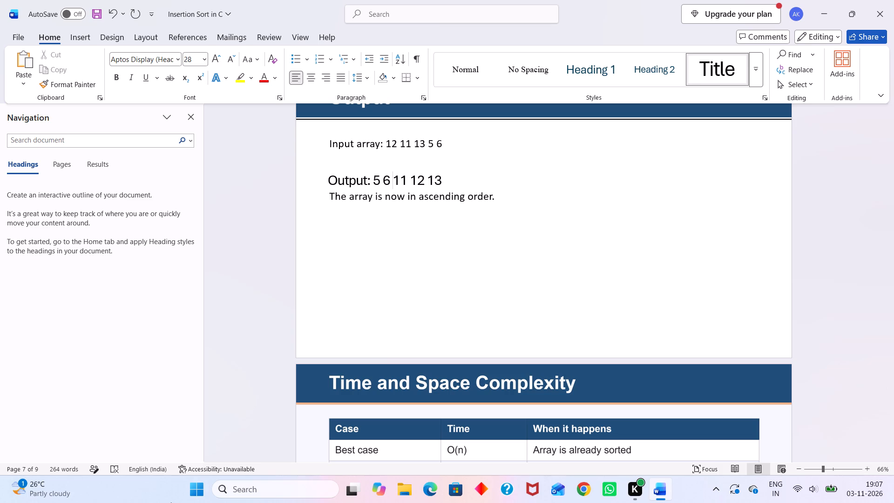
scroll(171, 502, "down", 2)
scroll(180, 502, "up", 3)
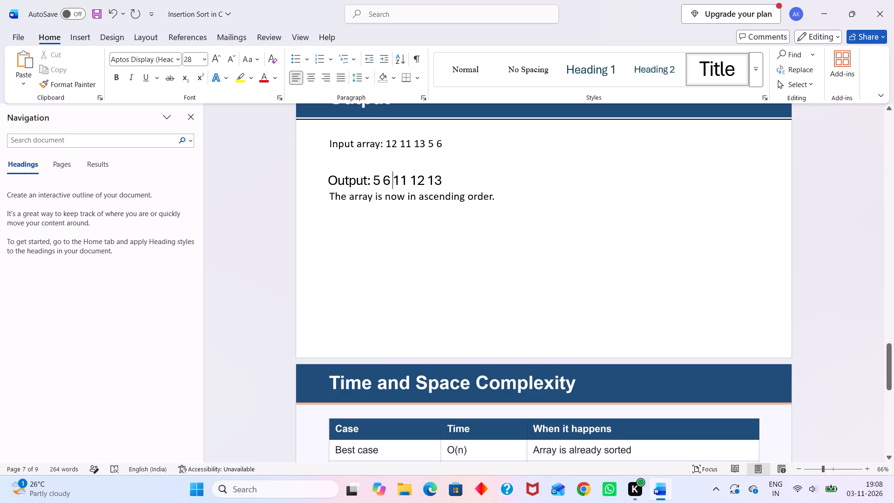
scroll(478, 234, "up", 8)
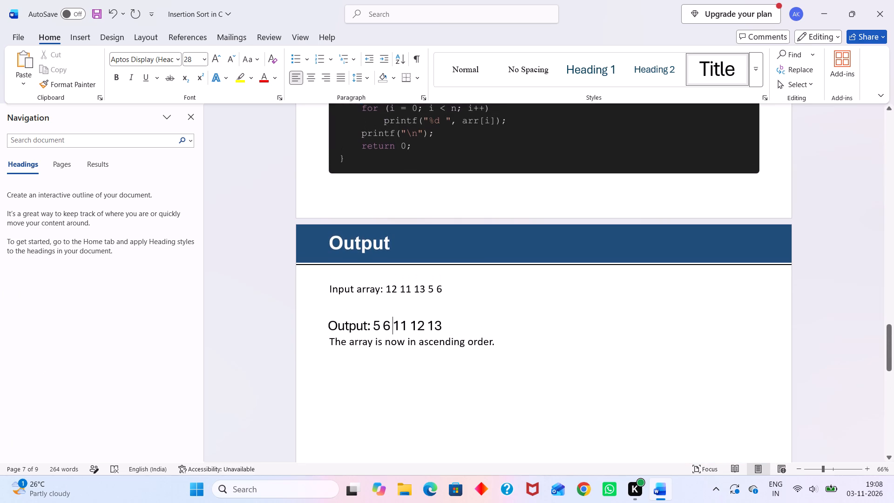
left_click(327, 341)
key("Return")
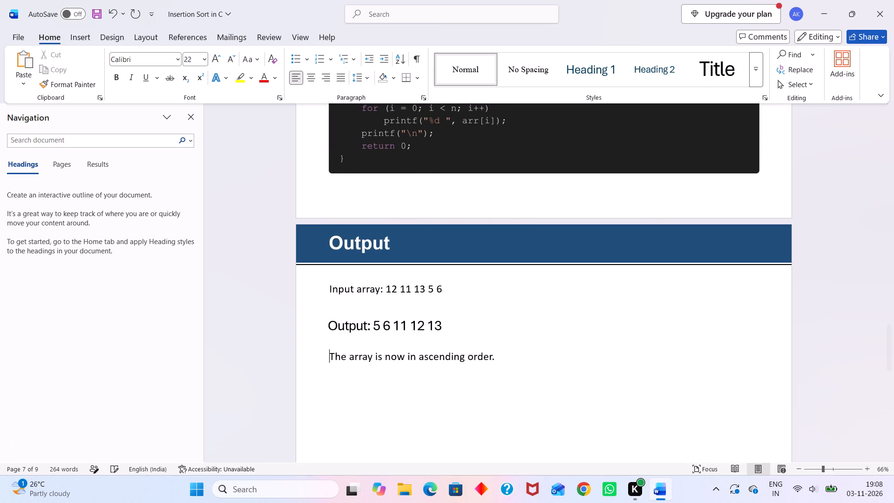
Insert another blank line before "The array is now in ascending order." on the Output page.
key("Return")
Cut the three blue bar pictures beside and below "Array after the pass" in the Dry Run Example table header.
scroll(769, 326, "up", 9)
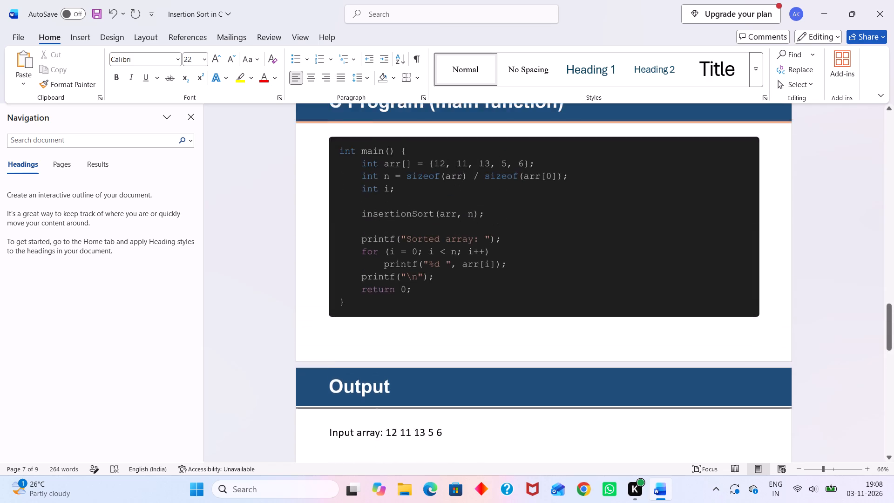
scroll(766, 326, "up", 15)
scroll(499, 282, "up", 10)
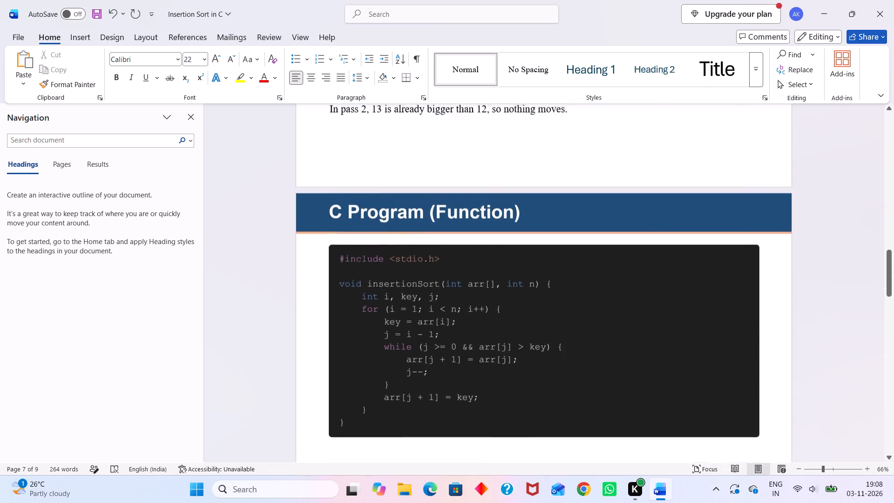
scroll(499, 282, "up", 10)
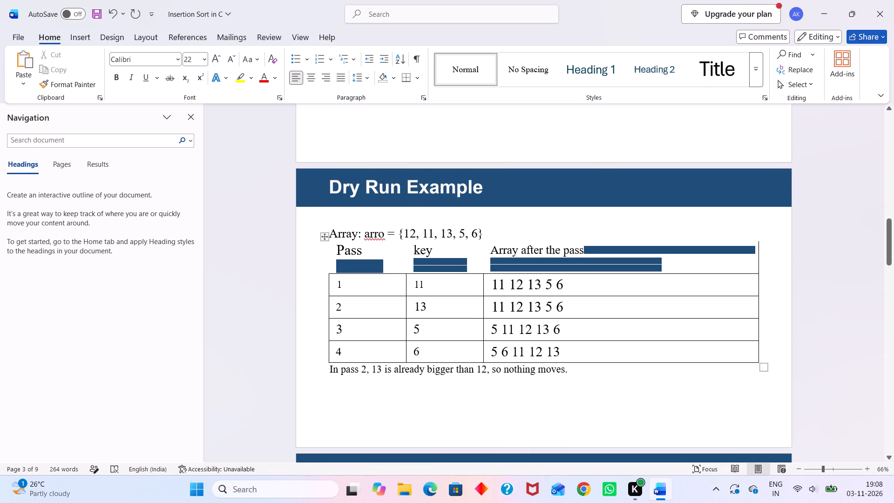
right_click(682, 249)
left_click(717, 169)
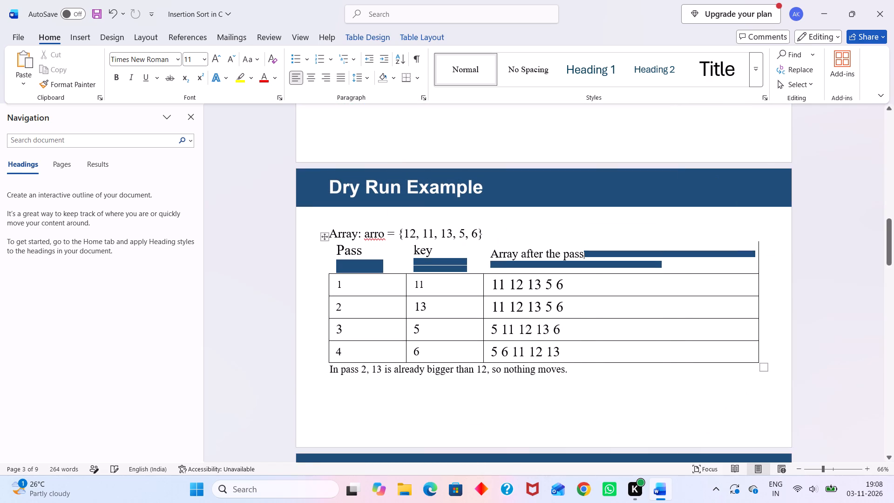
right_click(640, 254)
left_click(665, 162)
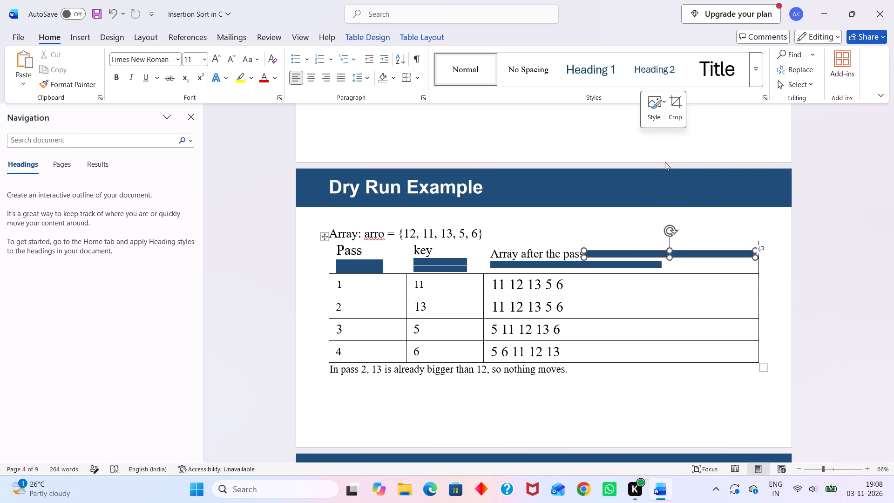
right_click(626, 255)
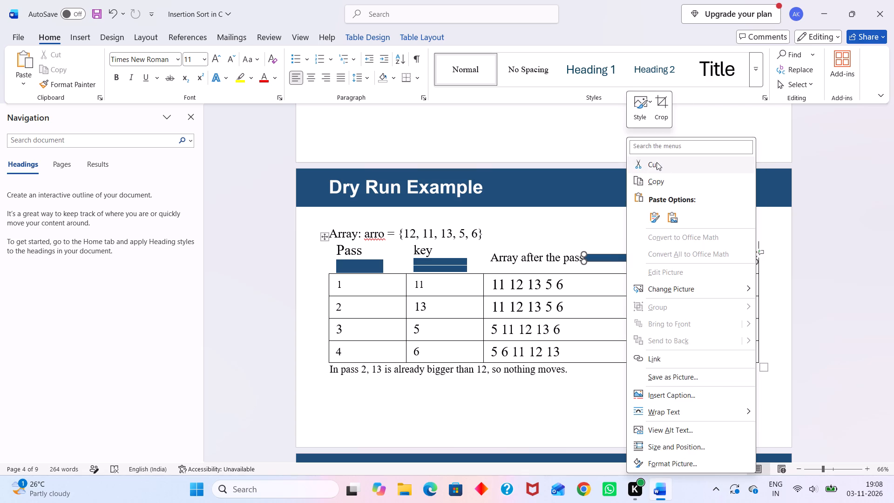
left_click(657, 162)
Cut the two blue bars under "key" and the one under "Pass" in the Dry Run Example table header.
right_click(459, 266)
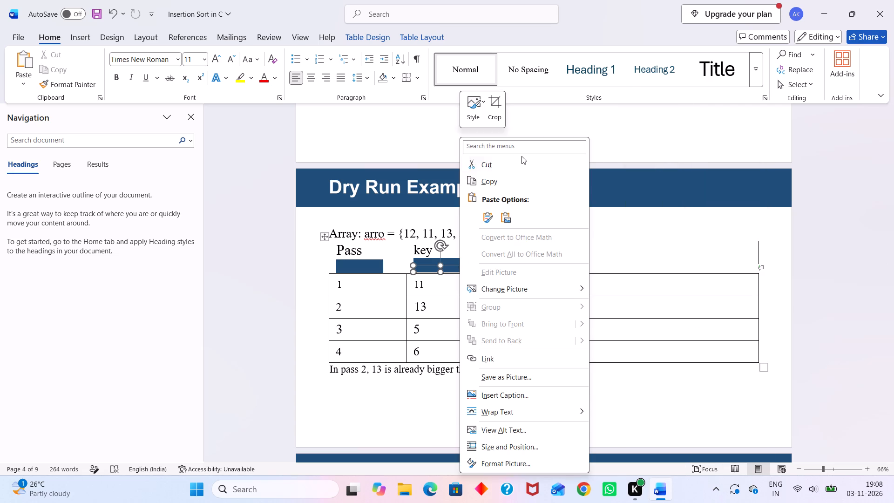
left_click(521, 156)
left_click(521, 164)
right_click(455, 261)
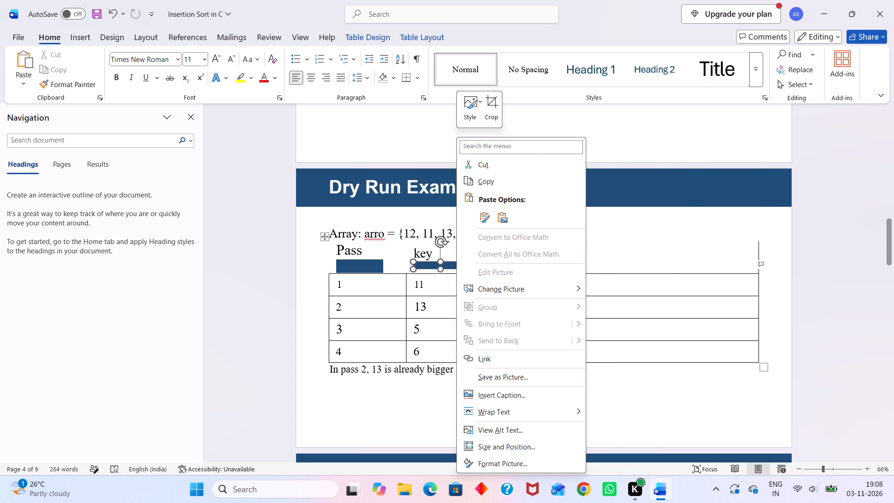
left_click(498, 165)
right_click(379, 270)
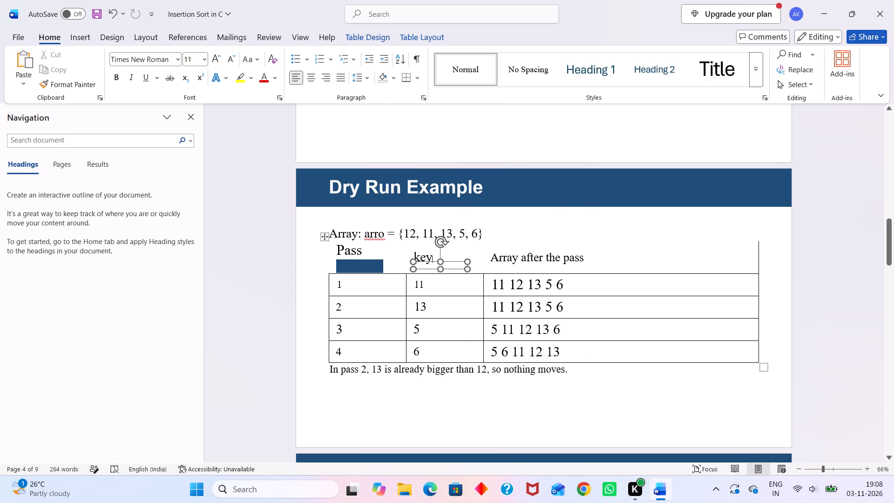
left_click(434, 158)
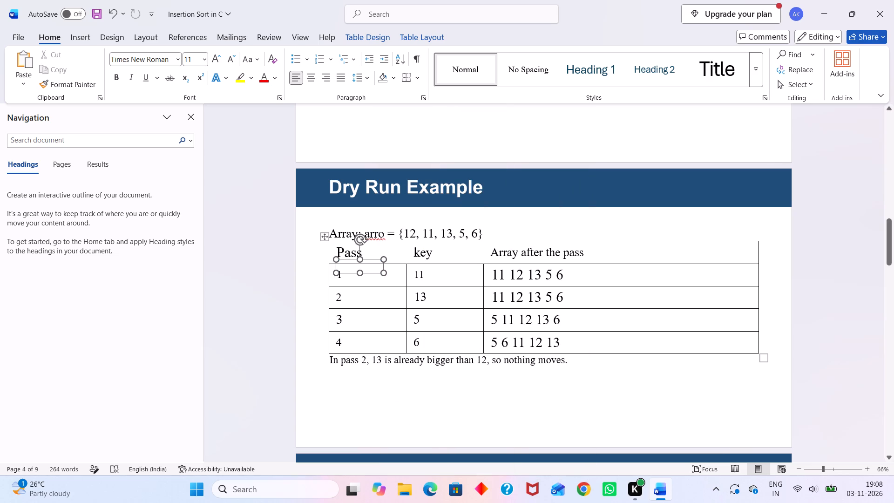
Look back through the pages from Dry Run Example to the title page to check the converted layout.
scroll(513, 218, "down", 5)
scroll(511, 219, "up", 14)
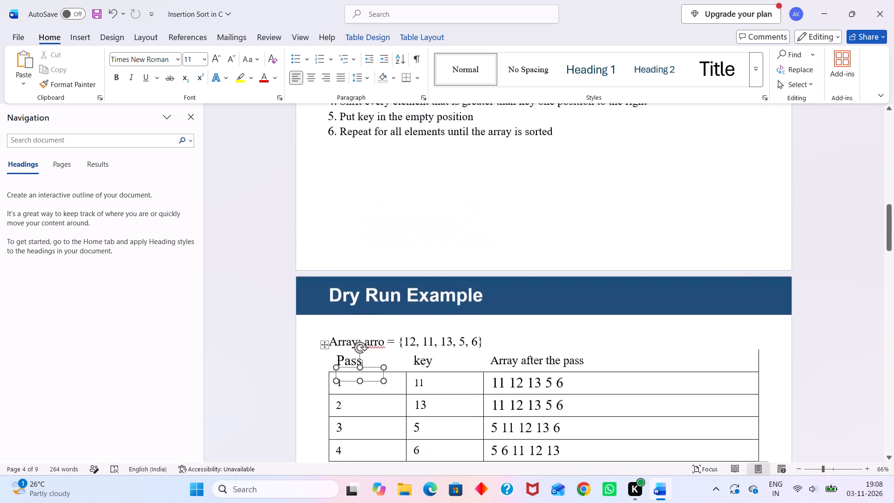
scroll(514, 217, "up", 12)
scroll(514, 217, "up", 15)
scroll(514, 217, "up", 8)
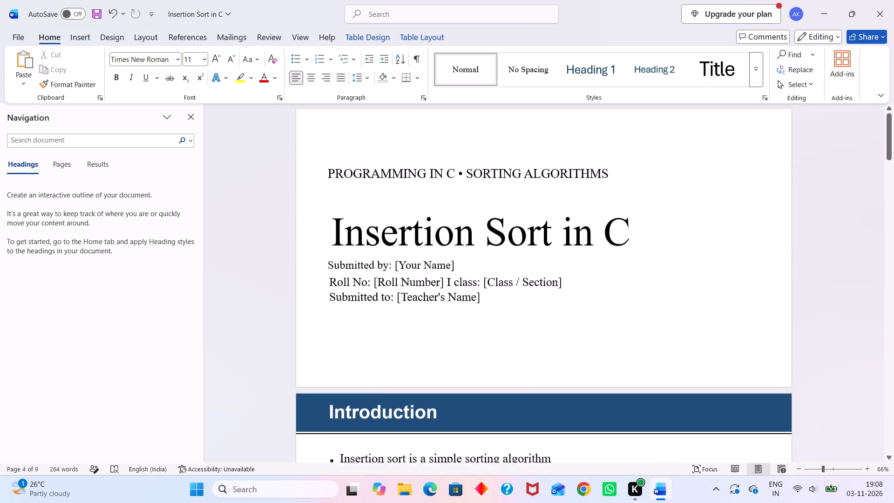
scroll(514, 217, "up", 9)
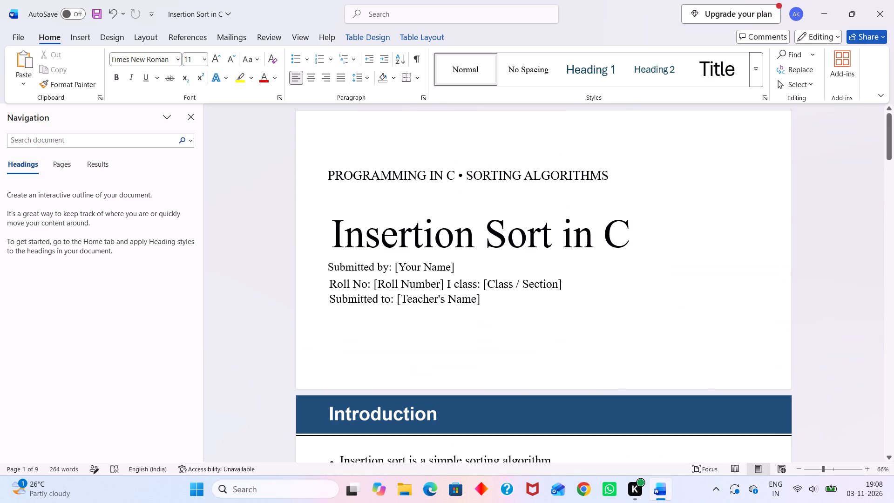
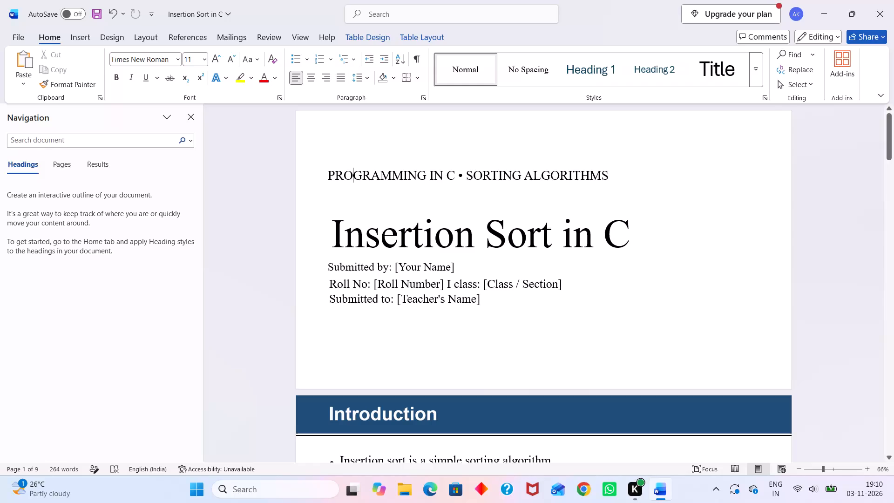
Delete all the title page text, from "PROGRAMMING IN C • SORTING ALGORITHMS" through the "Submitted to" line.
left_click(341, 143)
left_click(331, 146)
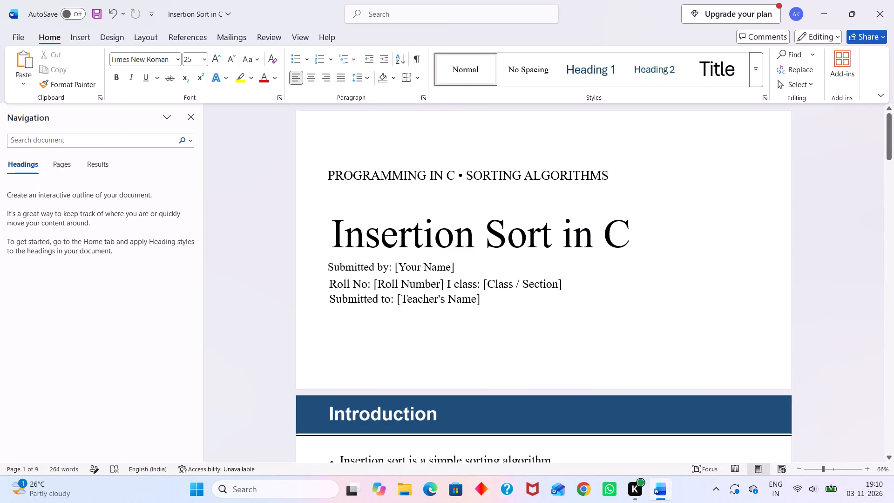
left_click(482, 296)
key("ctrl+BackSpace")
key("ctrl+BackSpace")
key("ctrl+BackSpace")
key("ctrl+BackSpace")
key("ctrl+BackSpace")
key("ctrl+BackSpace")
key("ctrl+BackSpace")
key("ctrl+BackSpace")
key("ctrl+BackSpace")
key("ctrl+BackSpace")
key("ctrl+BackSpace")
key("ctrl+BackSpace")
key("ctrl+BackSpace")
key("ctrl+BackSpace")
key("ctrl+BackSpace")
key("ctrl+BackSpace")
key("ctrl+BackSpace")
key("ctrl+BackSpace")
key("ctrl+BackSpace")
key("ctrl+BackSpace")
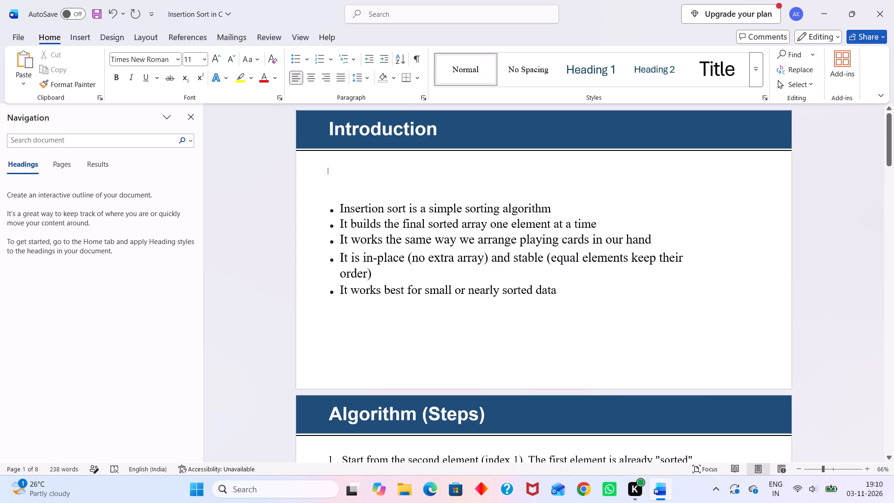
key("BackSpace")
key("BackSpace")
key("BackSpace")
scroll(472, 277, "up", 5)
scroll(298, 136, "up", 1)
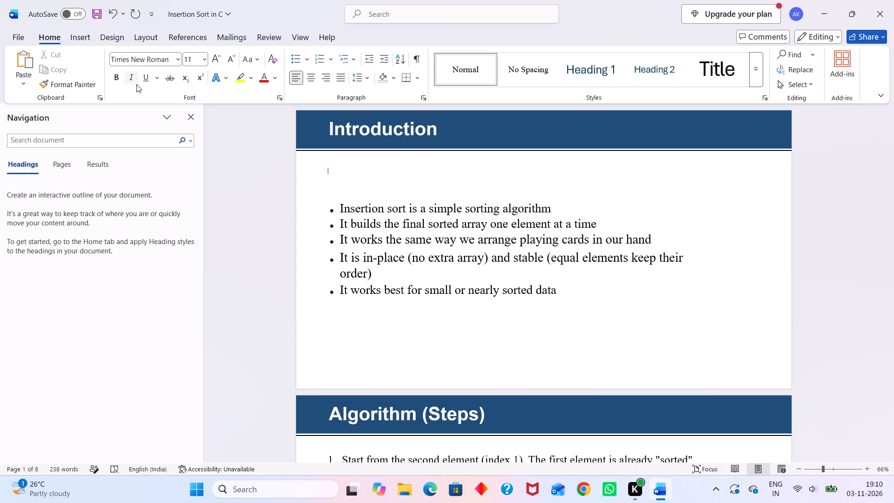
Insert a blank page before the Introduction page and place the cursor at its start.
left_click(83, 41)
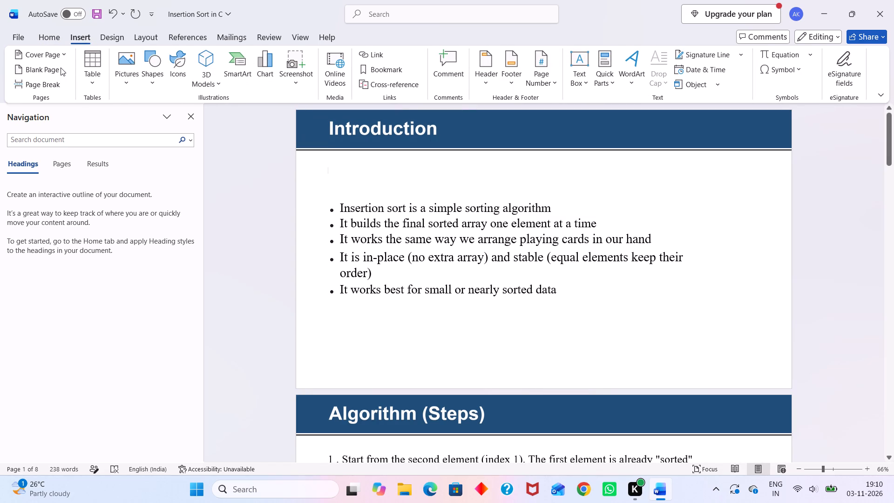
left_click(61, 68)
scroll(369, 315, "down", 5)
scroll(374, 318, "up", 5)
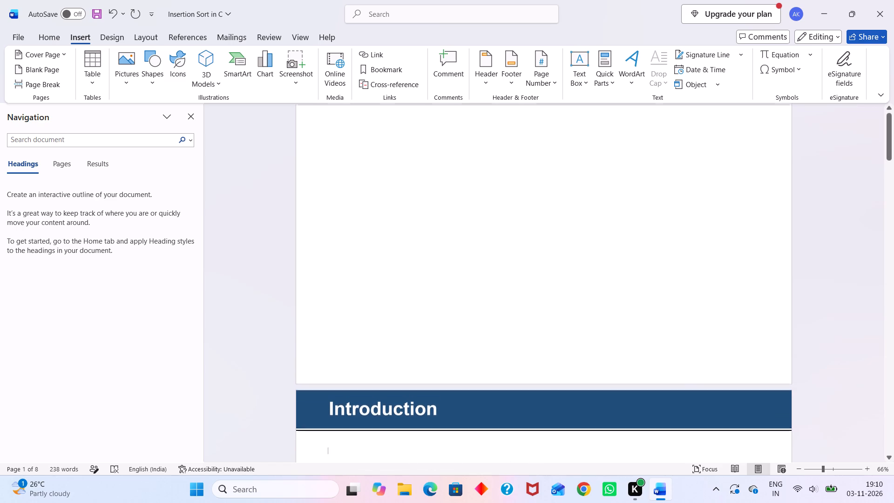
left_click_drag(389, 180, 390, 170)
left_click(373, 138)
left_click_drag(400, 131, 386, 135)
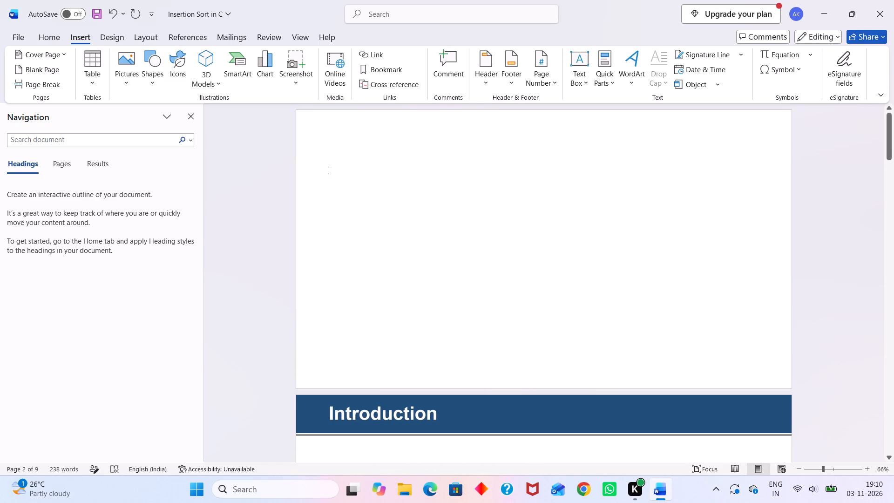
left_click(352, 149)
left_click(361, 122)
left_click(380, 125)
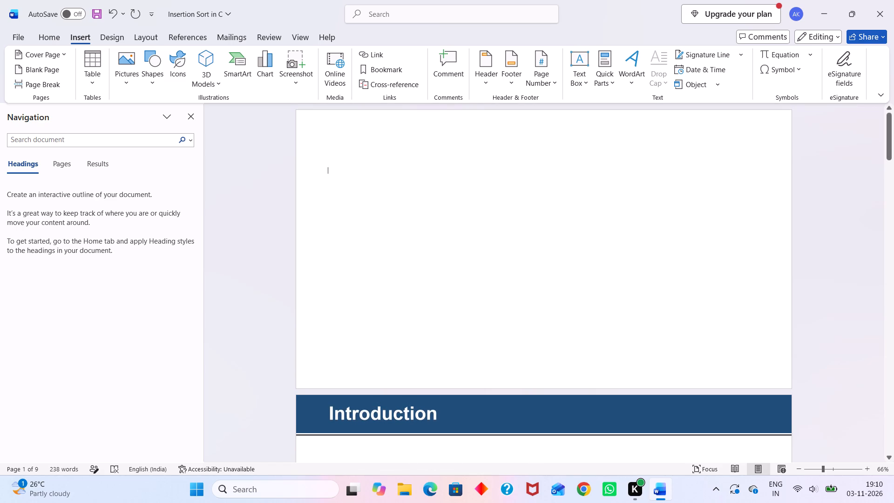
left_click(353, 202)
left_click(374, 124)
left_click(404, 136)
Switch to Chrome and search Google for "cmrcet image".
left_click(578, 495)
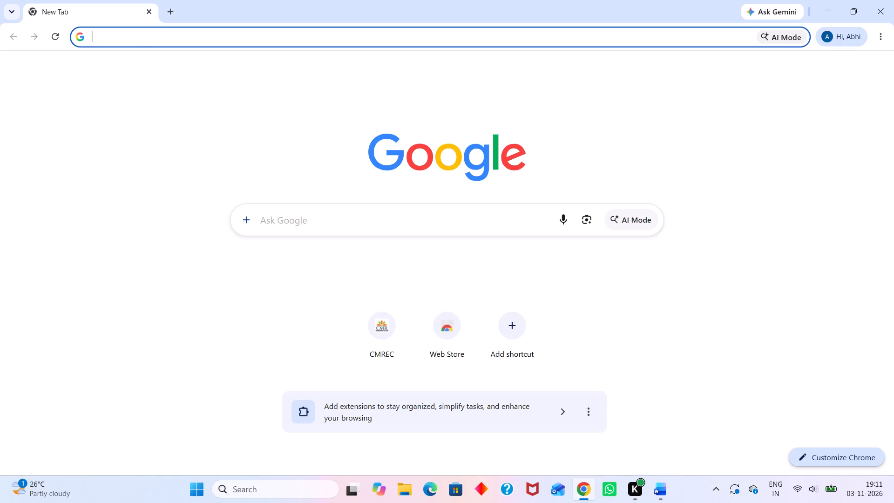
left_click(411, 214)
type("cm")
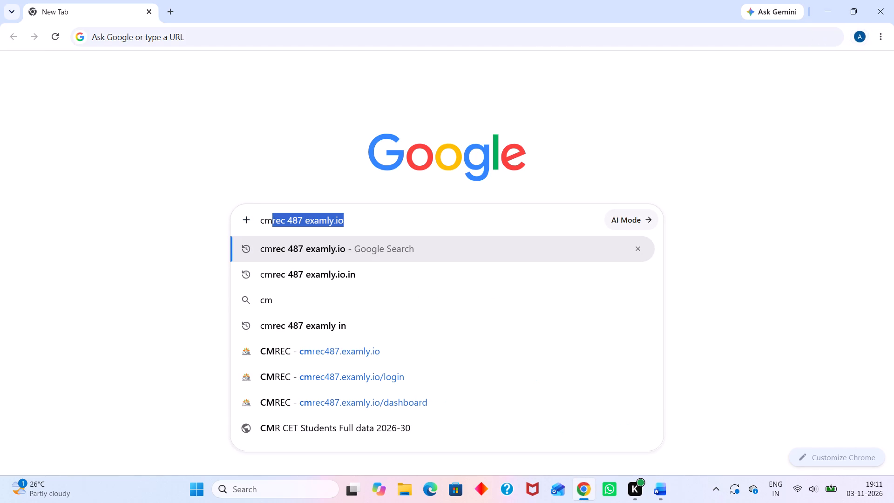
key("r")
type("cet")
key("space")
type("ima")
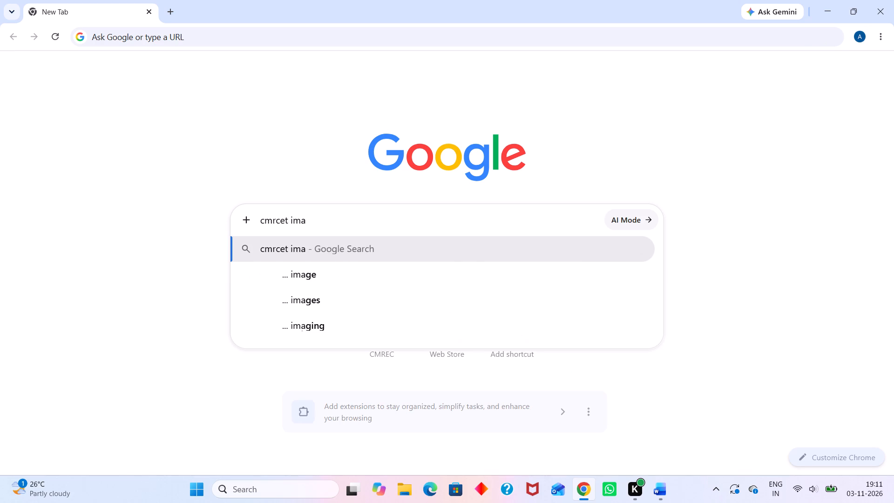
type("ge")
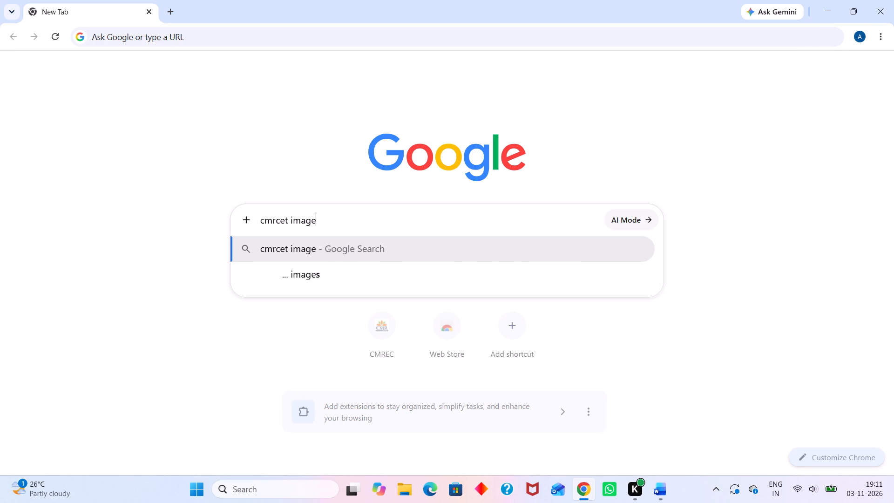
Run the Google search for "cmrcet image".
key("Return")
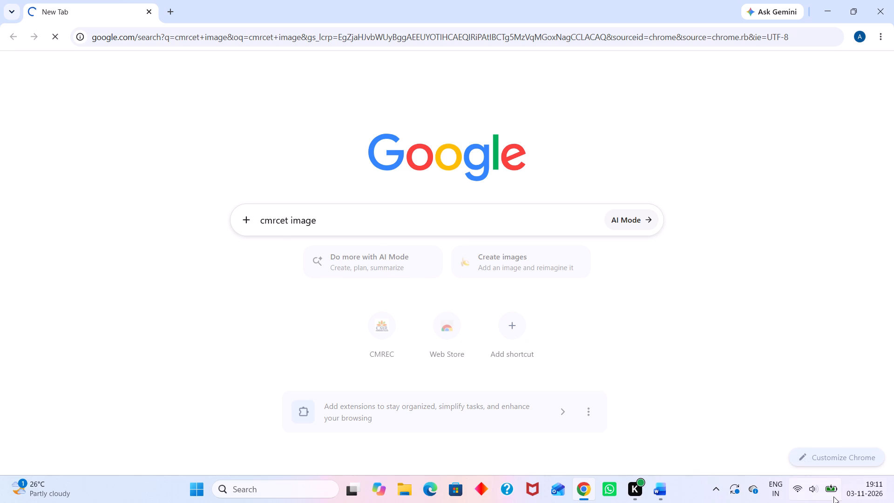
Check the Wi-Fi connection and the available networks, and return to the search results.
left_click(808, 495)
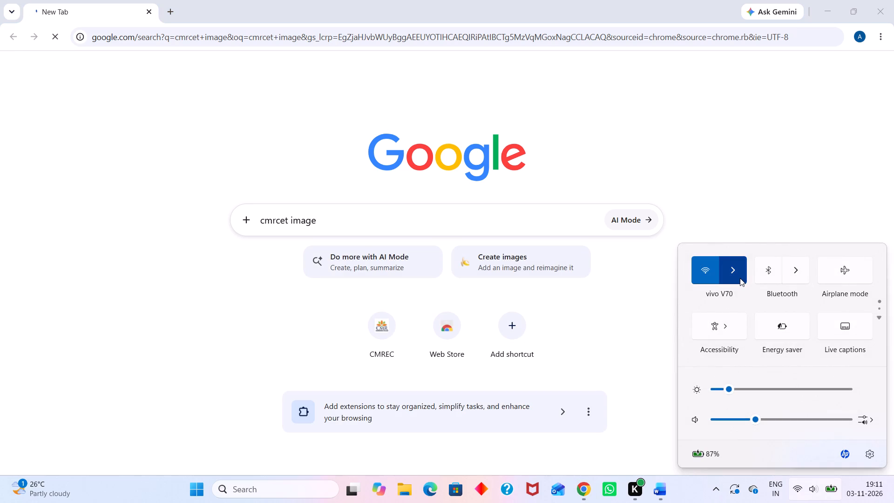
left_click(740, 278)
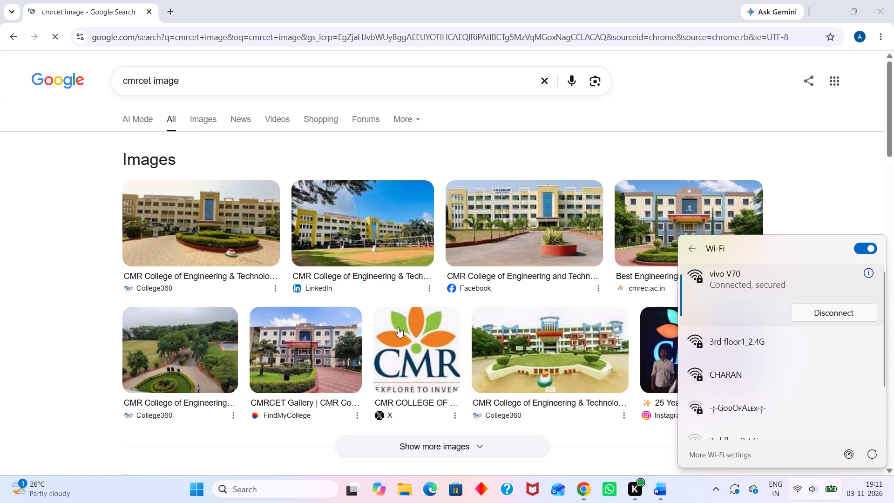
left_click(399, 327)
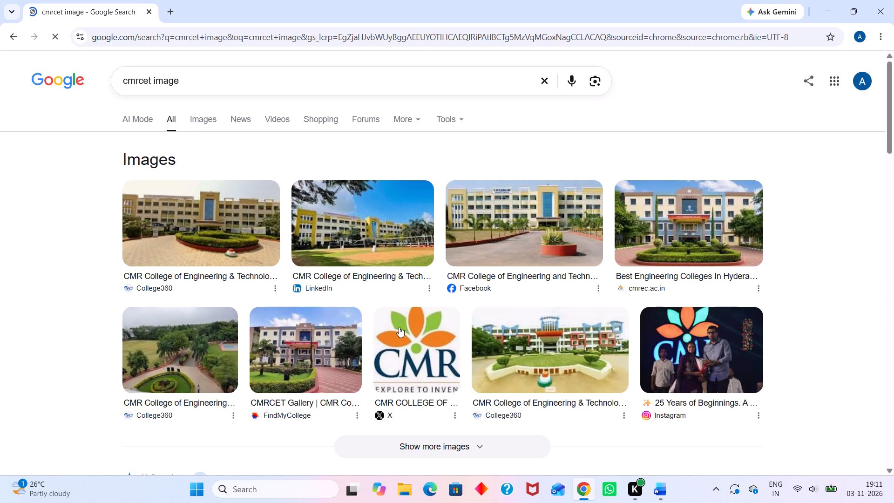
Copy the CMR College of Engineering & Technology logo from the GitHub image result and return to the Insertion Sort in C document in Word.
left_click(399, 327)
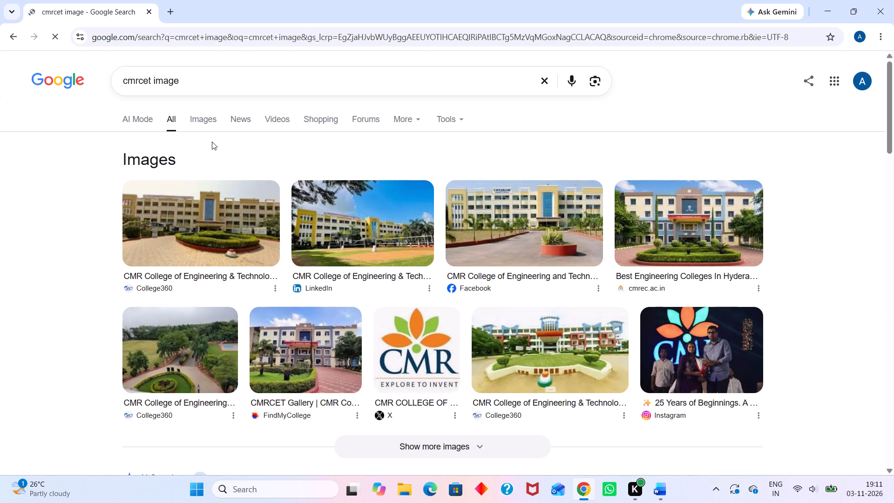
left_click(212, 118)
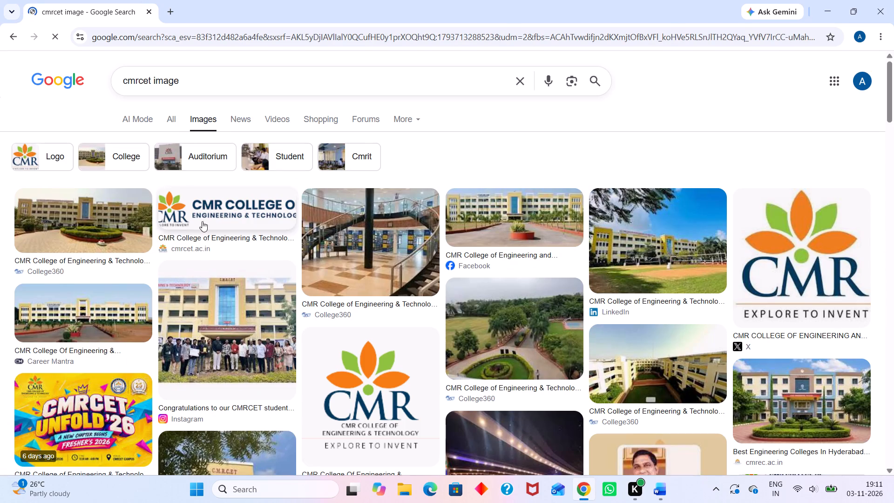
left_click(390, 368)
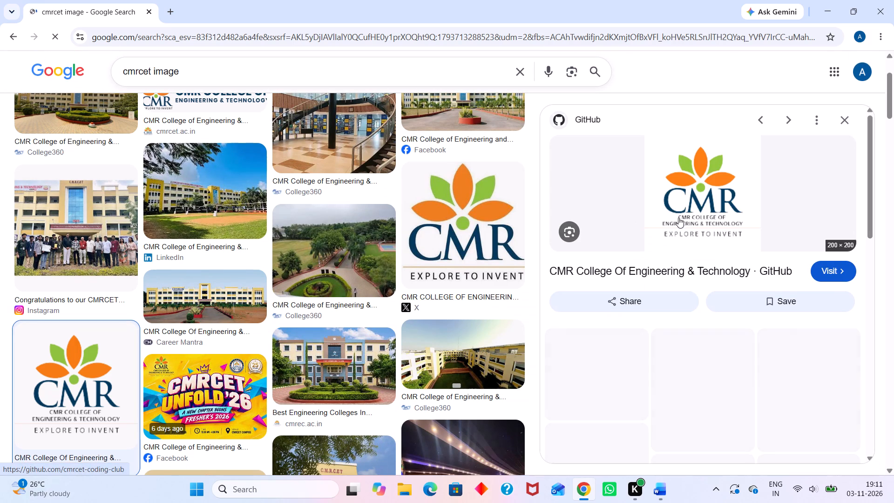
right_click(679, 217)
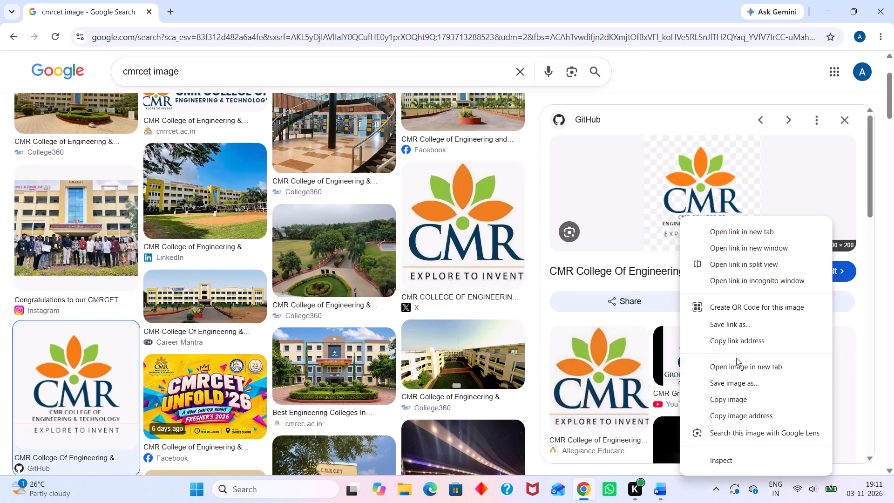
left_click(747, 397)
left_click(664, 495)
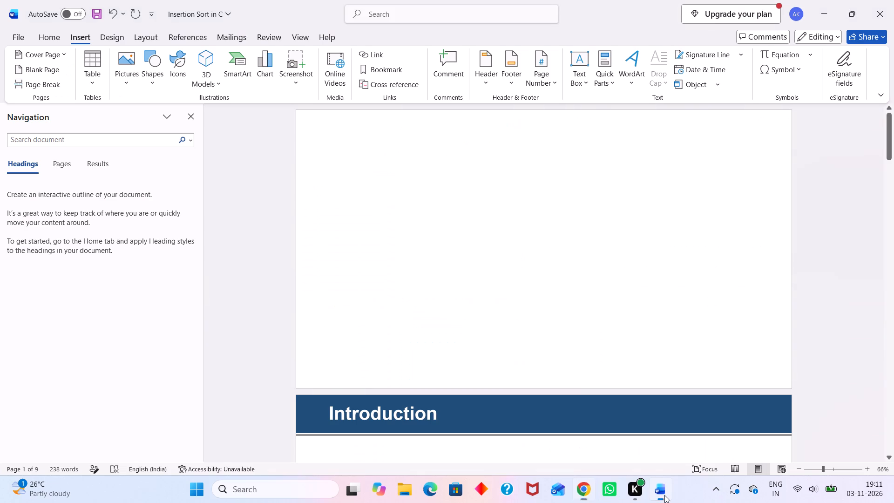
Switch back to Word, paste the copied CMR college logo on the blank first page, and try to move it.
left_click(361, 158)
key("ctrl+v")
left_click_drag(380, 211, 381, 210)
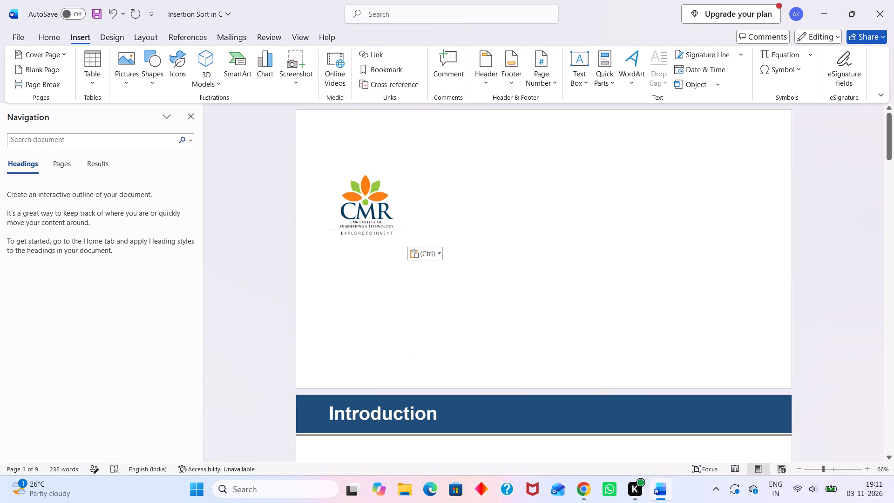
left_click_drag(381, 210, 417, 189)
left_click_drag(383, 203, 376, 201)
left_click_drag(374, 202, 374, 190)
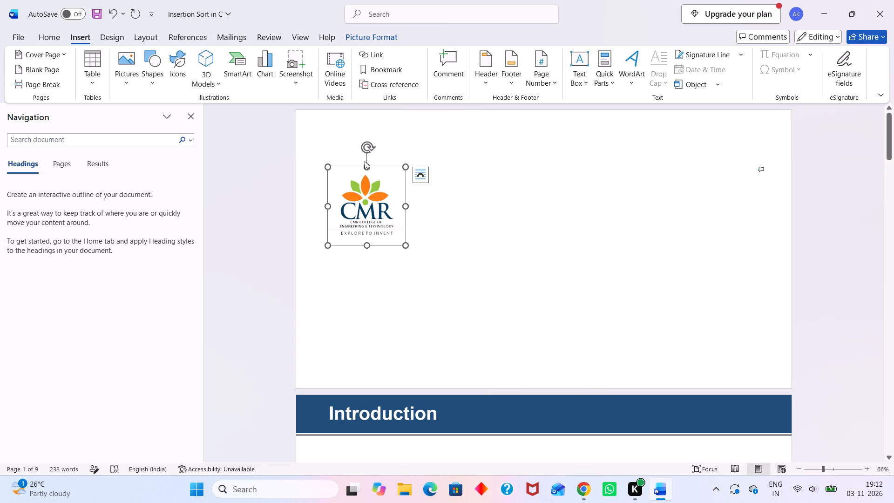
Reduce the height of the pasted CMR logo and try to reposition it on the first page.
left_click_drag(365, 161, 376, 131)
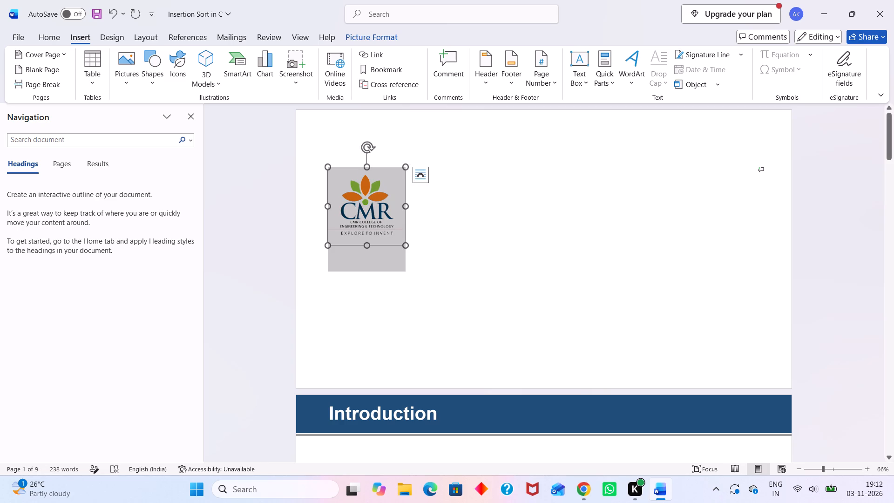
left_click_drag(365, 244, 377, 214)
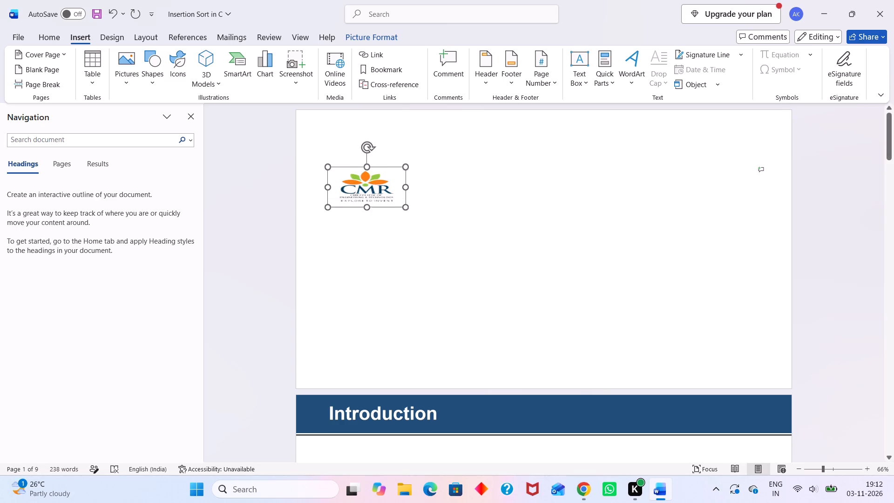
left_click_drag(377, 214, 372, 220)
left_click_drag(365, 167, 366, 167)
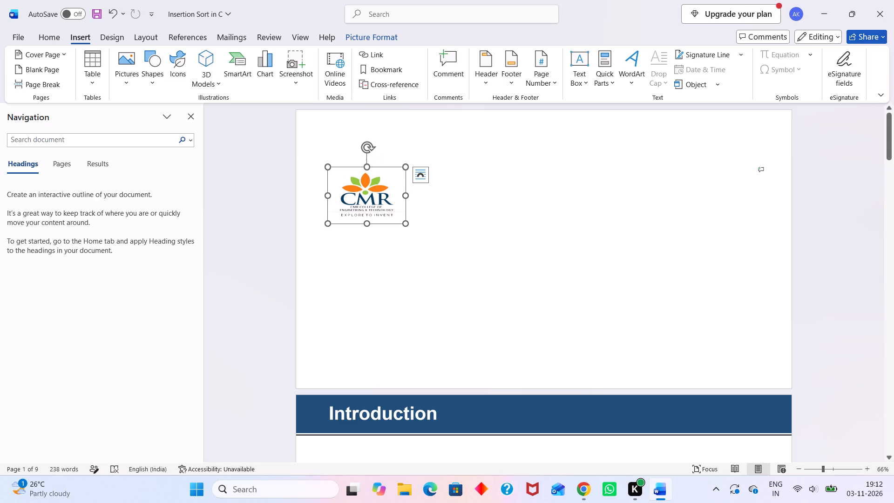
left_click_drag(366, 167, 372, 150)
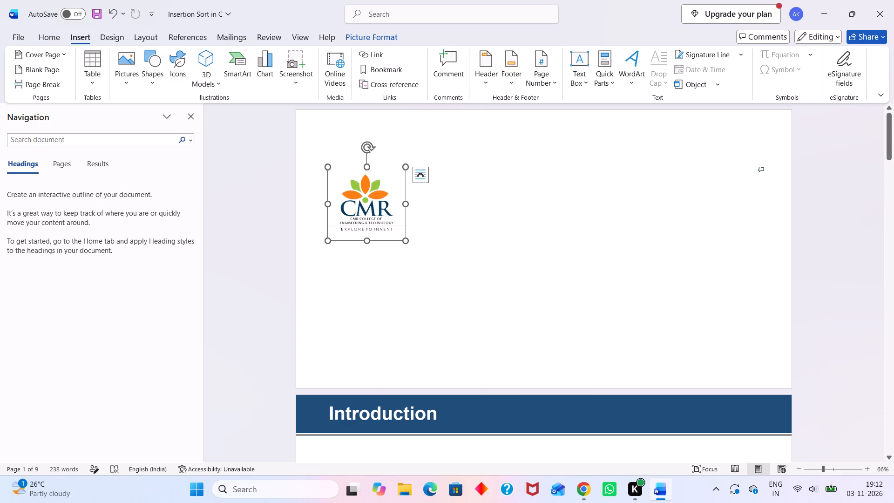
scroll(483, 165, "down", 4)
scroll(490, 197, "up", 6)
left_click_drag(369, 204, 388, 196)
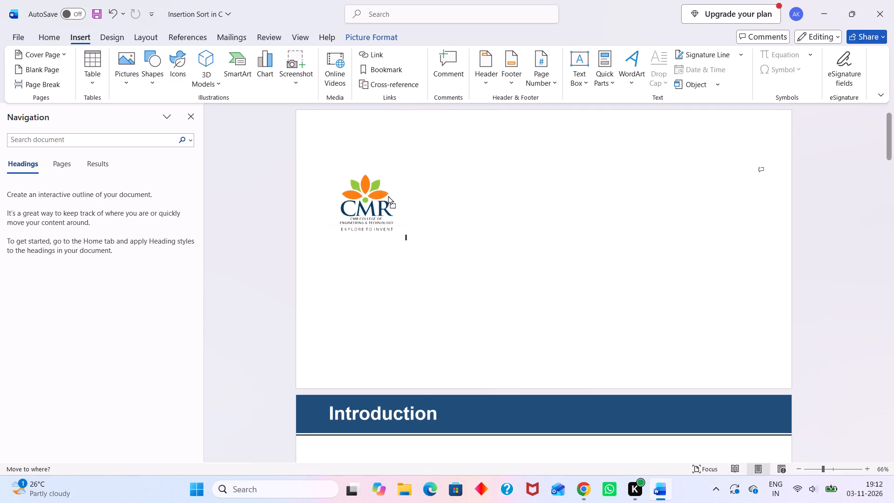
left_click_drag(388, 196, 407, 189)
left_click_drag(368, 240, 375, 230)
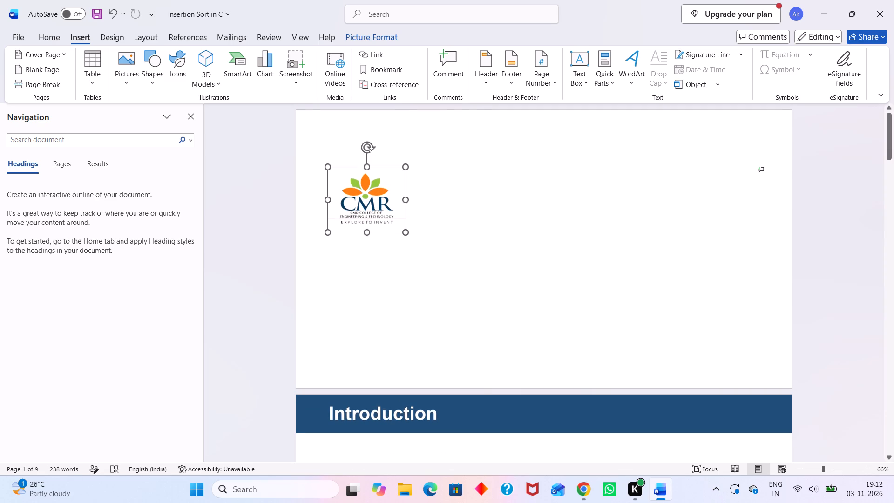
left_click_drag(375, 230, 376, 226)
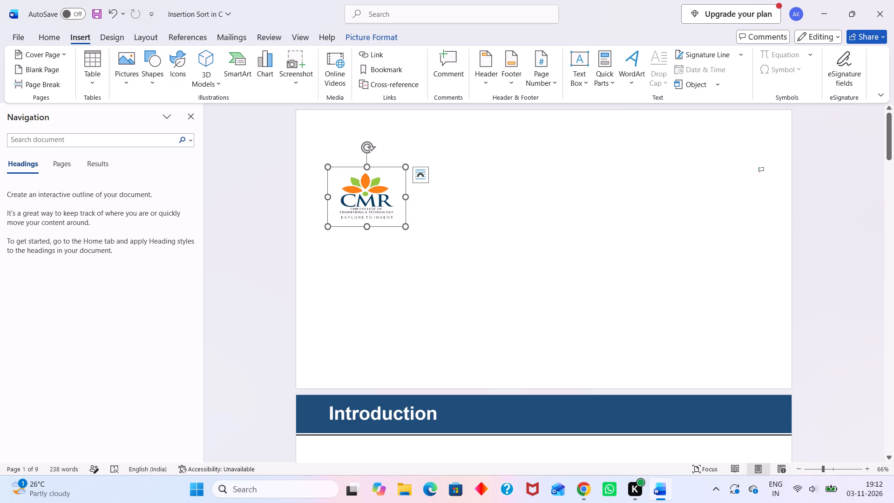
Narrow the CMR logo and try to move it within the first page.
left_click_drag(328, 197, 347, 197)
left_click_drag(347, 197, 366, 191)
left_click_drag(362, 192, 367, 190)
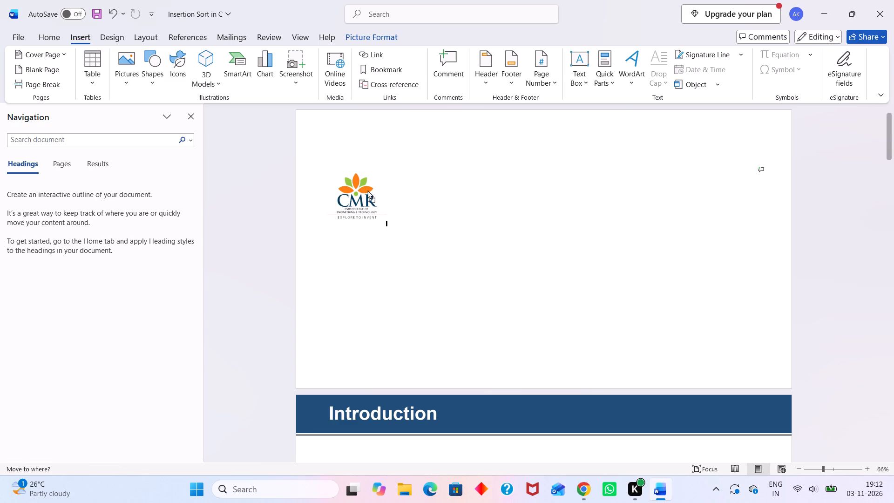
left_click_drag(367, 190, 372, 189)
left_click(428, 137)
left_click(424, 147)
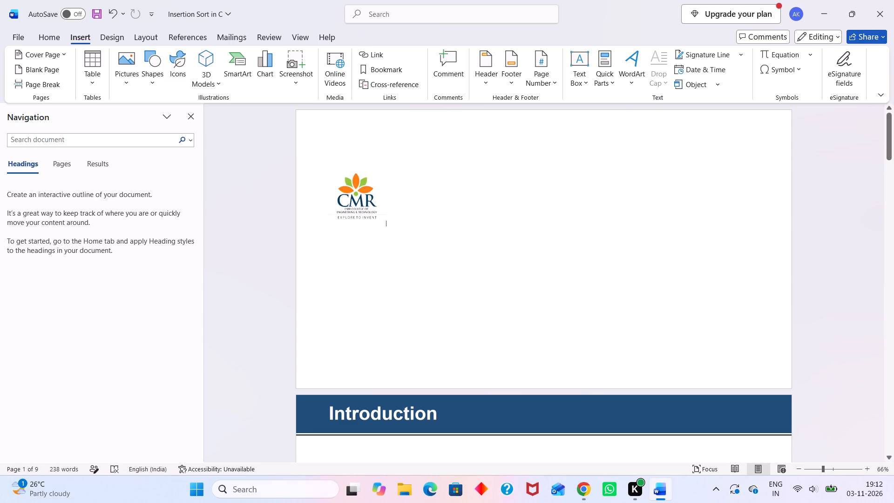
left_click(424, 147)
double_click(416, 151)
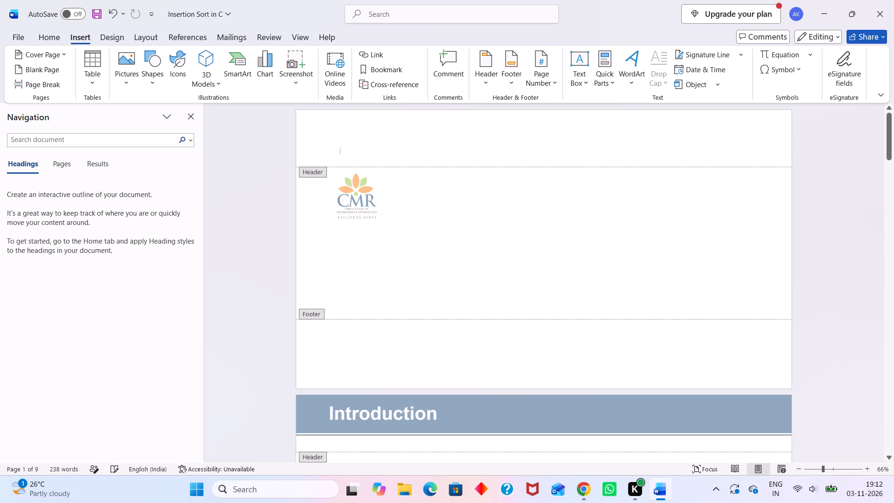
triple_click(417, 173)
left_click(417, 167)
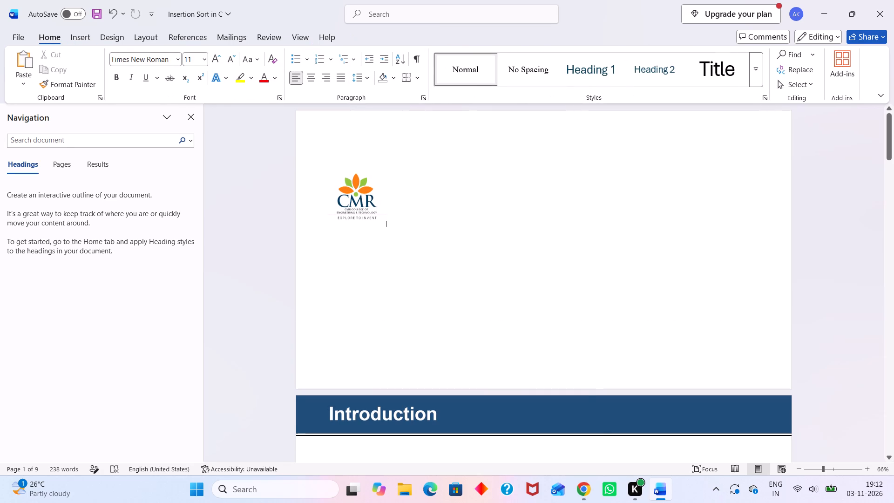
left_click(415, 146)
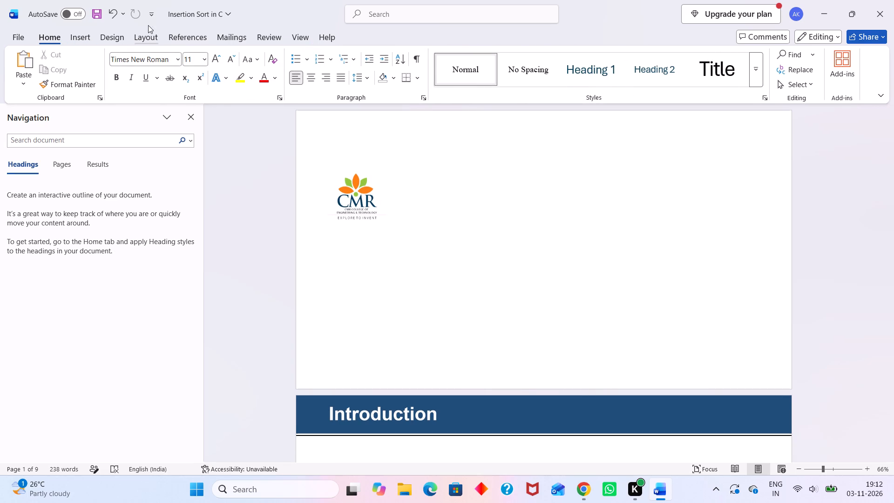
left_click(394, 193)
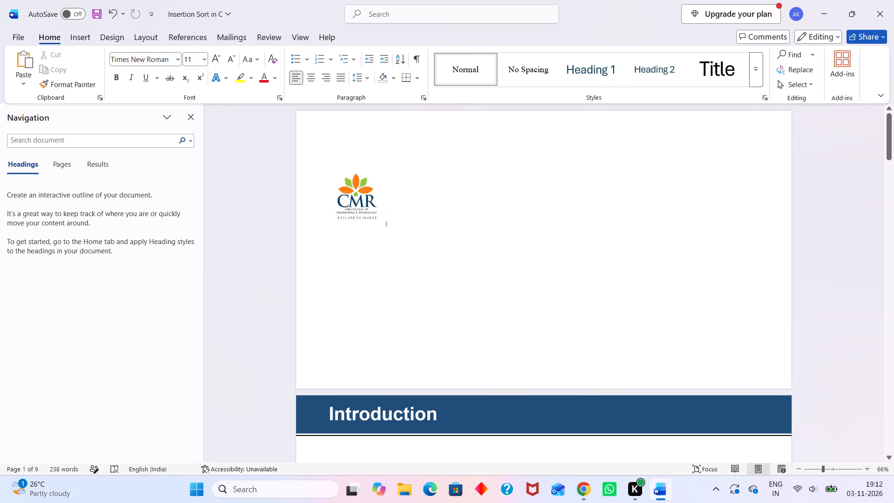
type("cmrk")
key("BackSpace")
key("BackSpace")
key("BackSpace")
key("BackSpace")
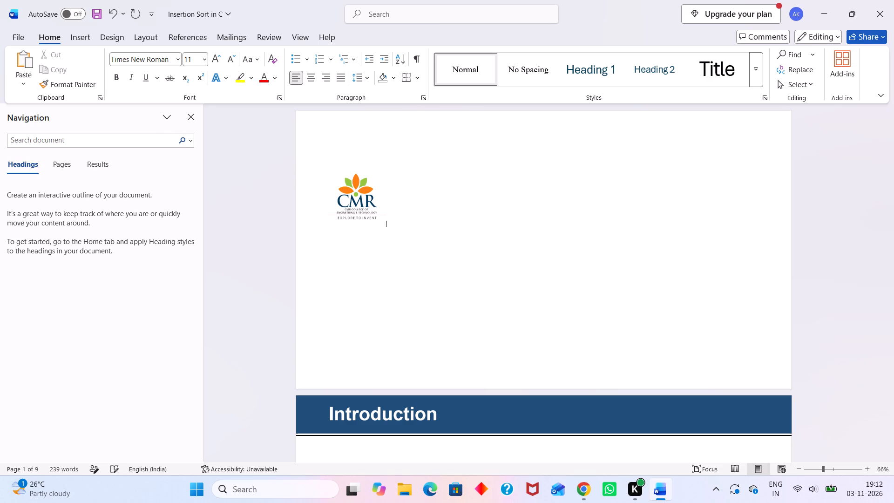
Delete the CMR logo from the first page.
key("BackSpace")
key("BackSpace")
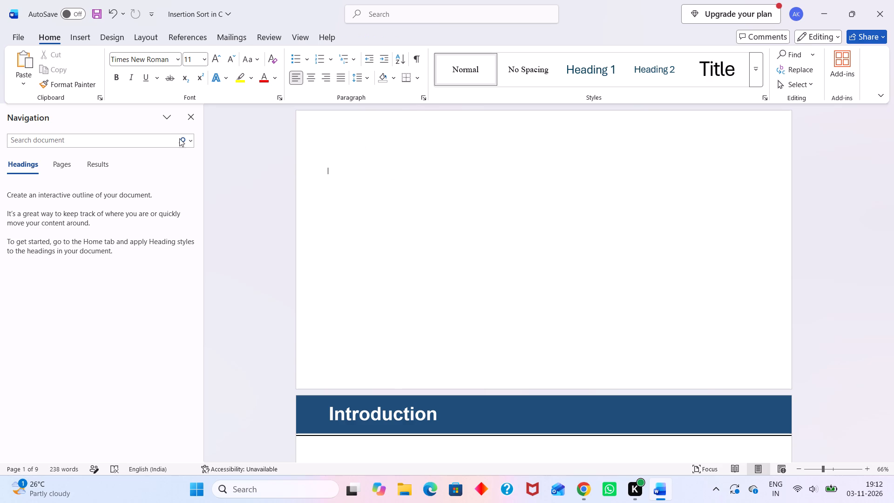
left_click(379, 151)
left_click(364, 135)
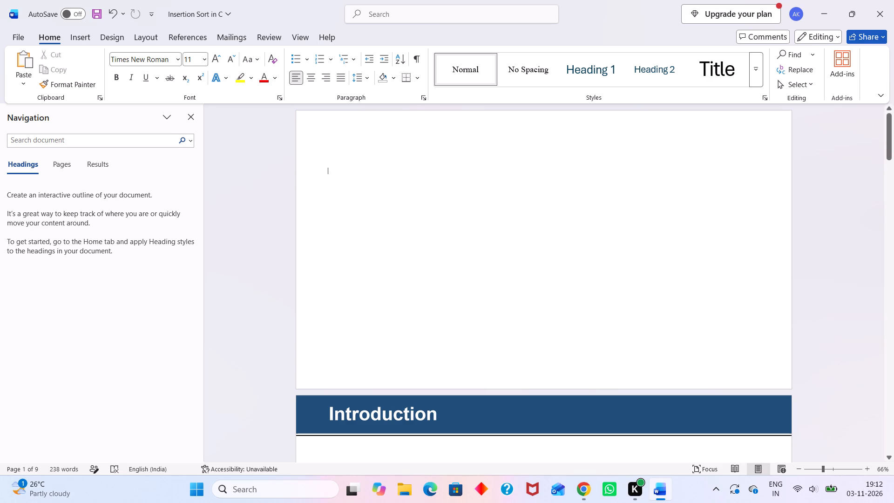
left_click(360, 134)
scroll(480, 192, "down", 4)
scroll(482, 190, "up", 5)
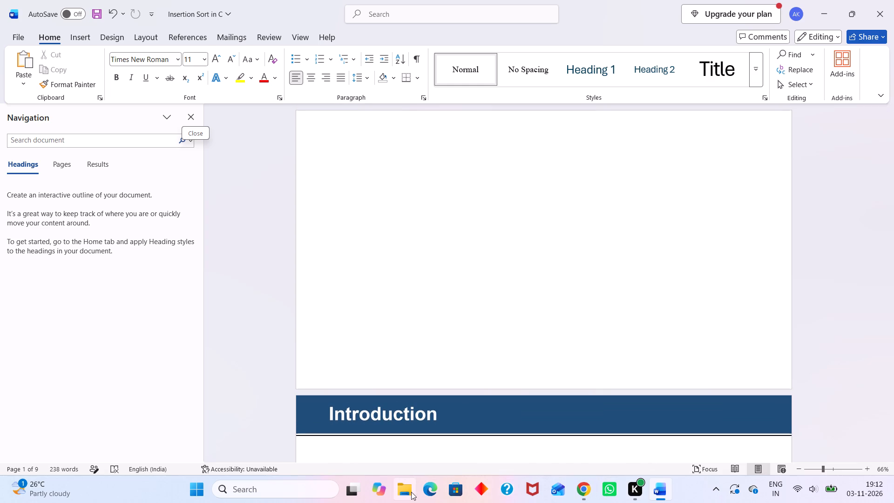
Switch to Chrome, clear the cmrcet image search query, and close the browser window.
left_click(585, 494)
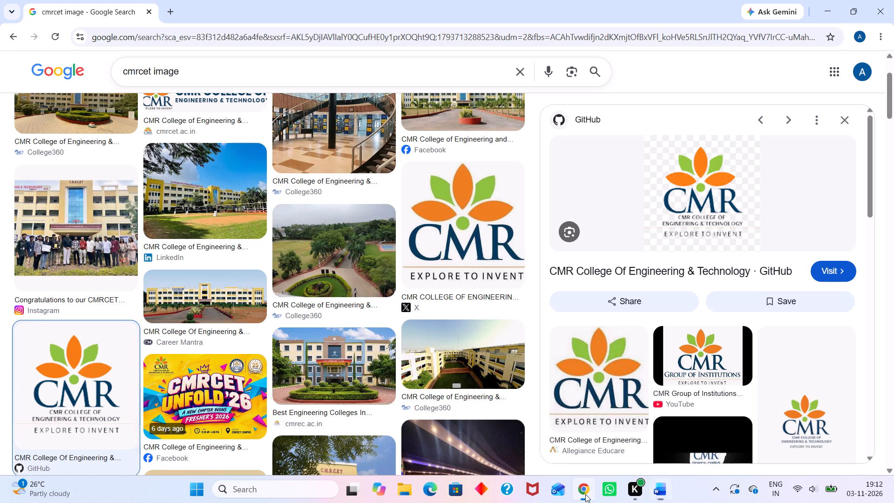
left_click(525, 74)
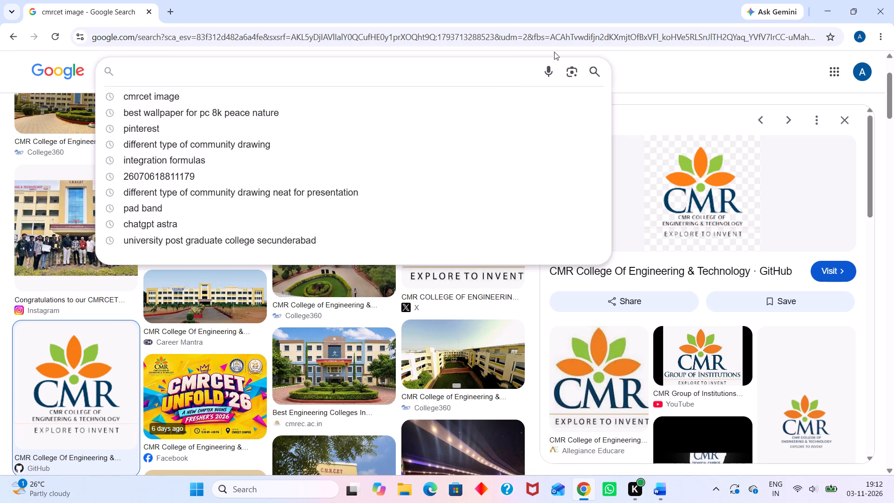
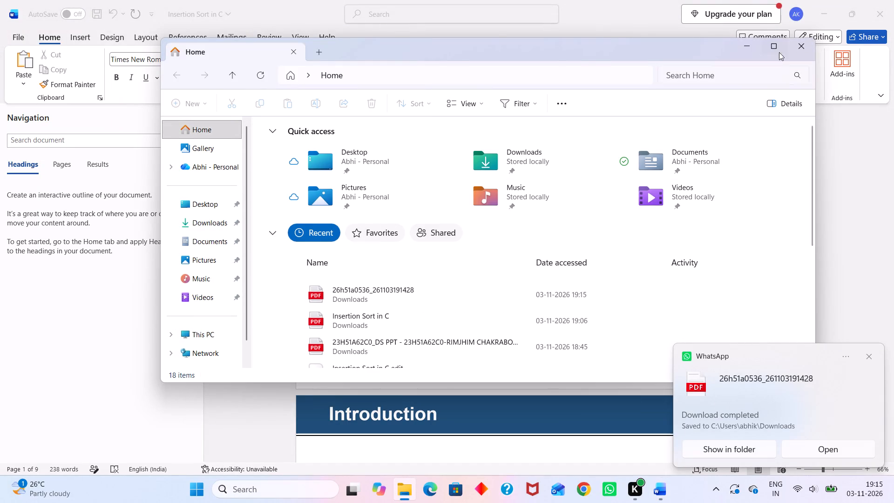
Close File Explorer and place the cursor on the blank first page of the Word document.
left_click(796, 44)
left_click(367, 167)
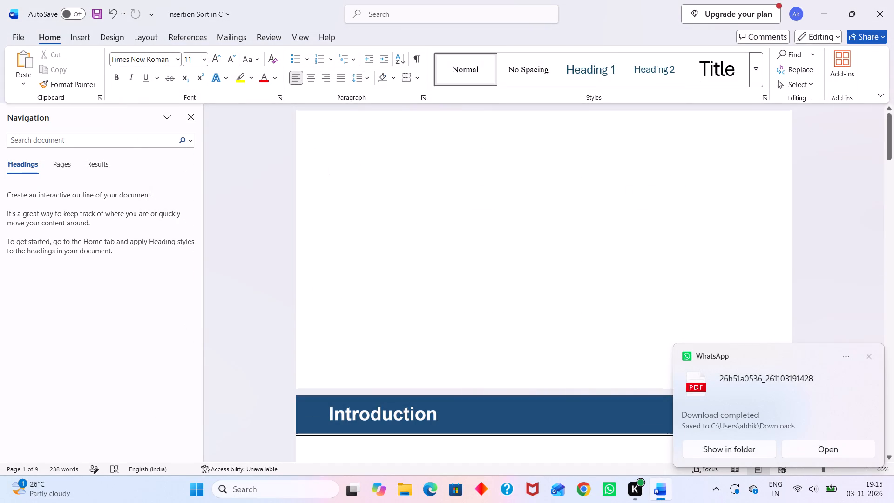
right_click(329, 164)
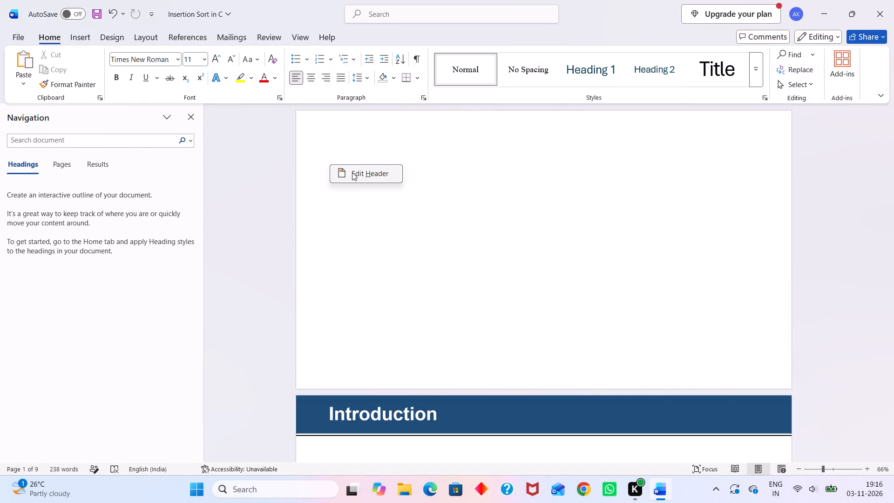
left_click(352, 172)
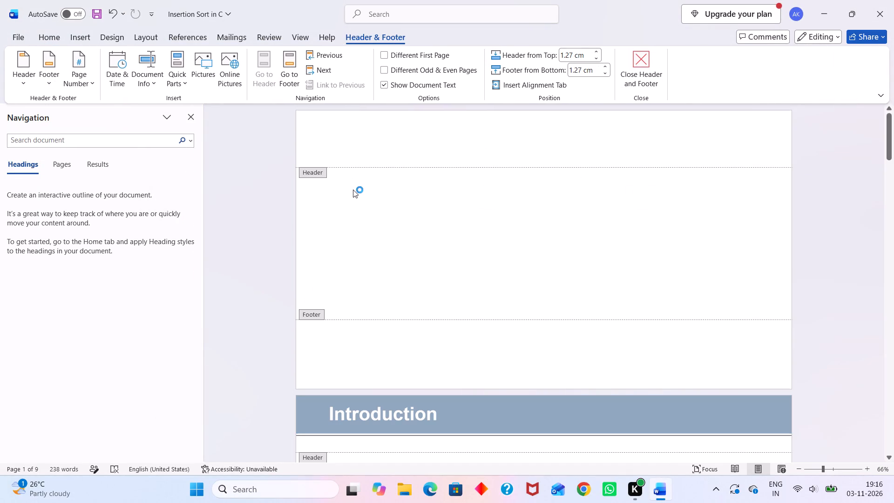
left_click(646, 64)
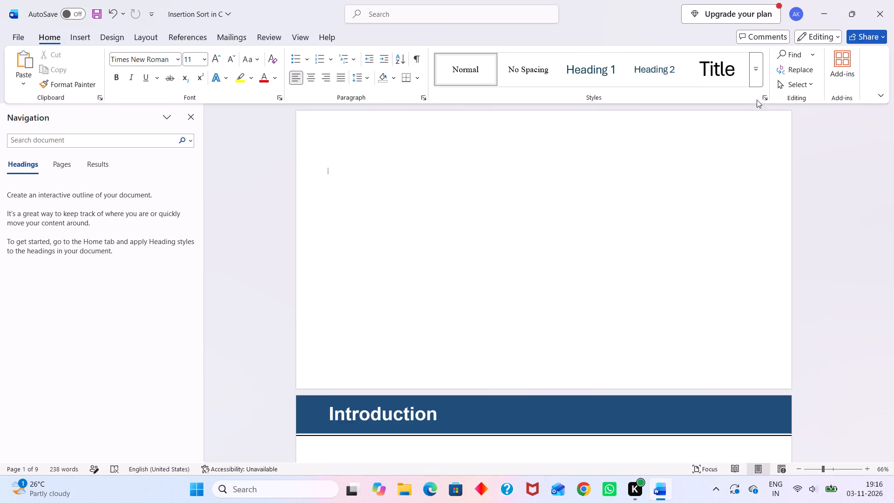
Open the document's editing mode choices.
left_click(825, 38)
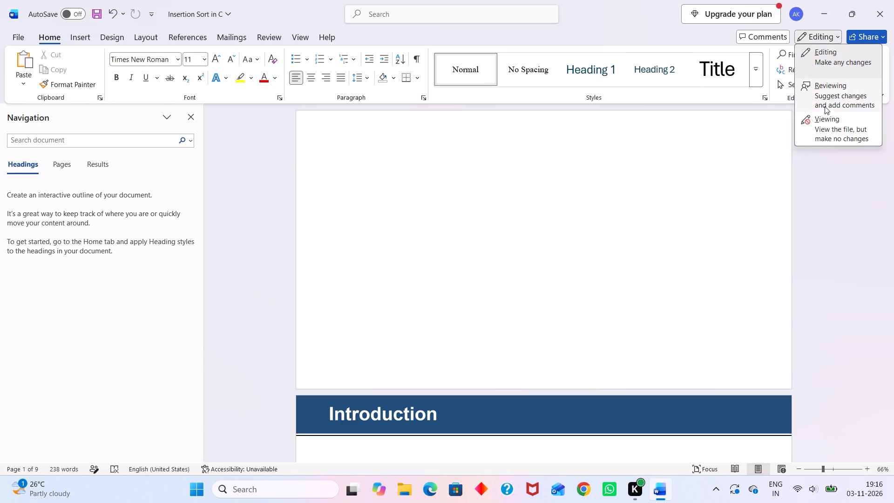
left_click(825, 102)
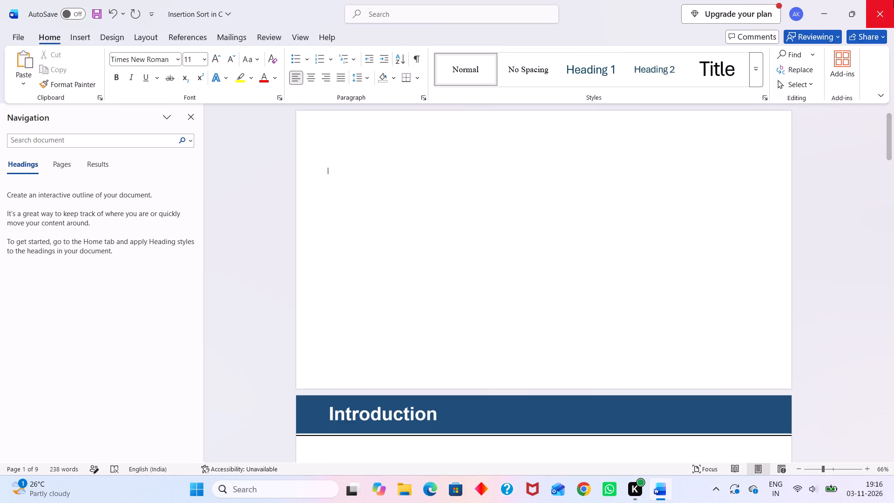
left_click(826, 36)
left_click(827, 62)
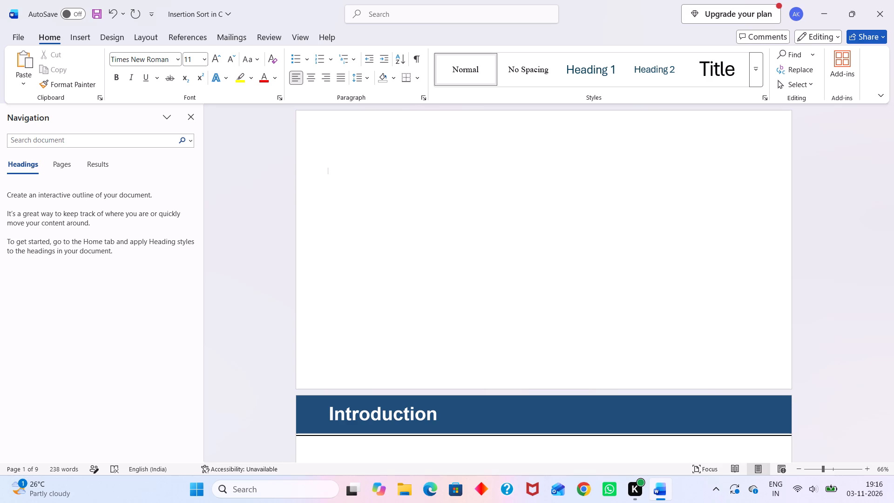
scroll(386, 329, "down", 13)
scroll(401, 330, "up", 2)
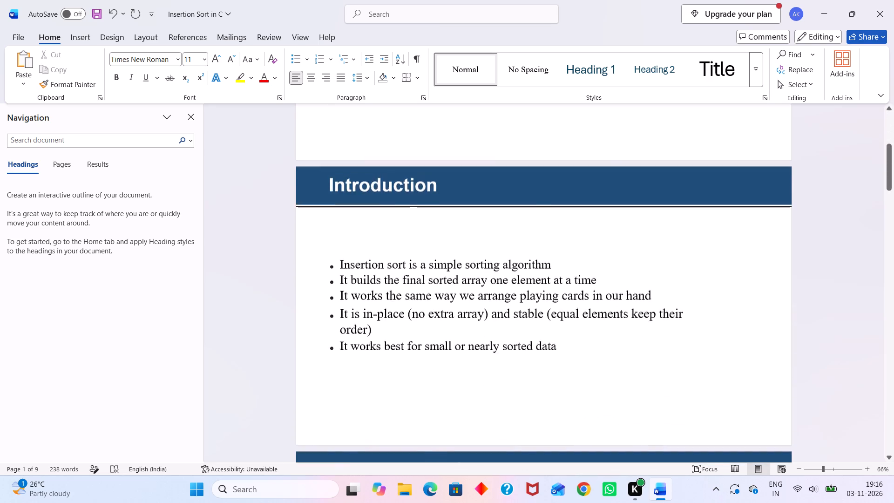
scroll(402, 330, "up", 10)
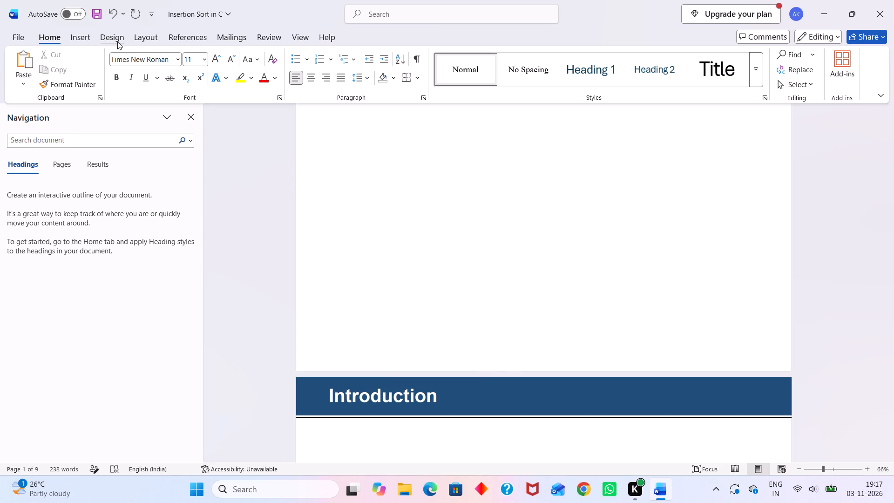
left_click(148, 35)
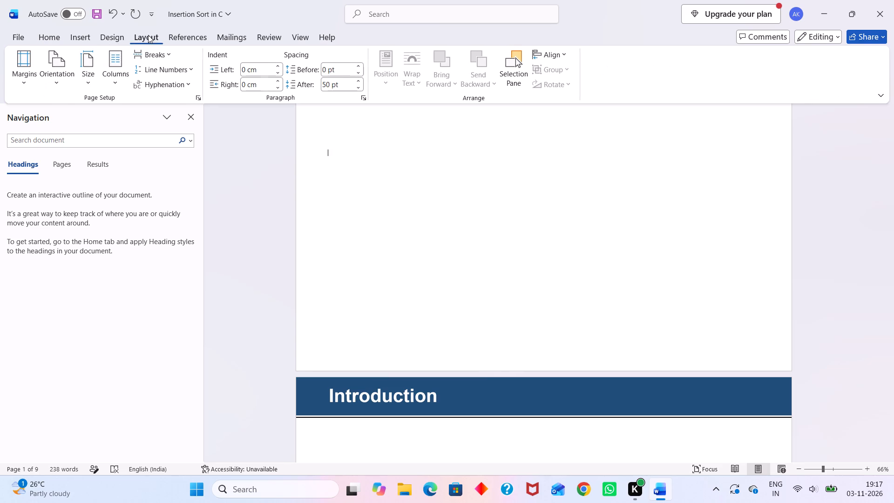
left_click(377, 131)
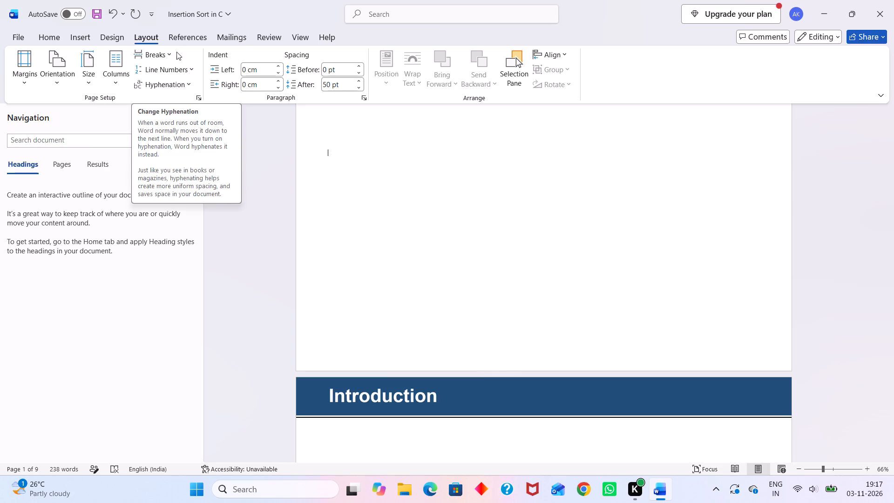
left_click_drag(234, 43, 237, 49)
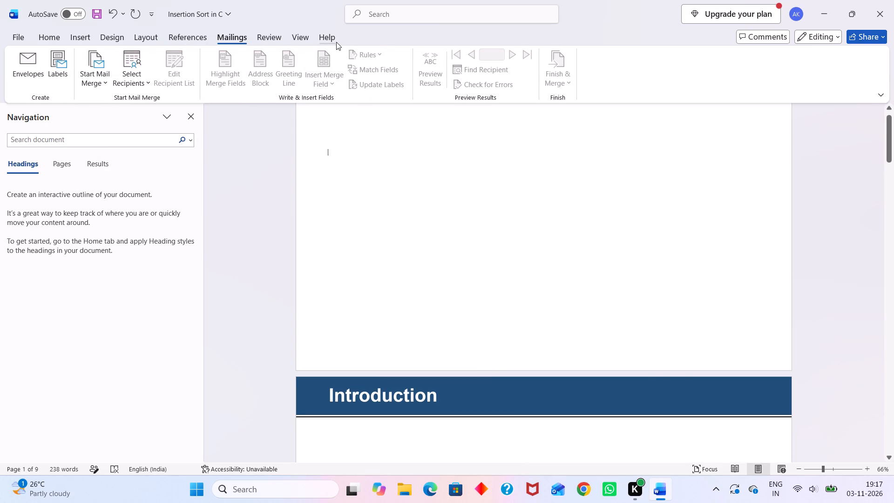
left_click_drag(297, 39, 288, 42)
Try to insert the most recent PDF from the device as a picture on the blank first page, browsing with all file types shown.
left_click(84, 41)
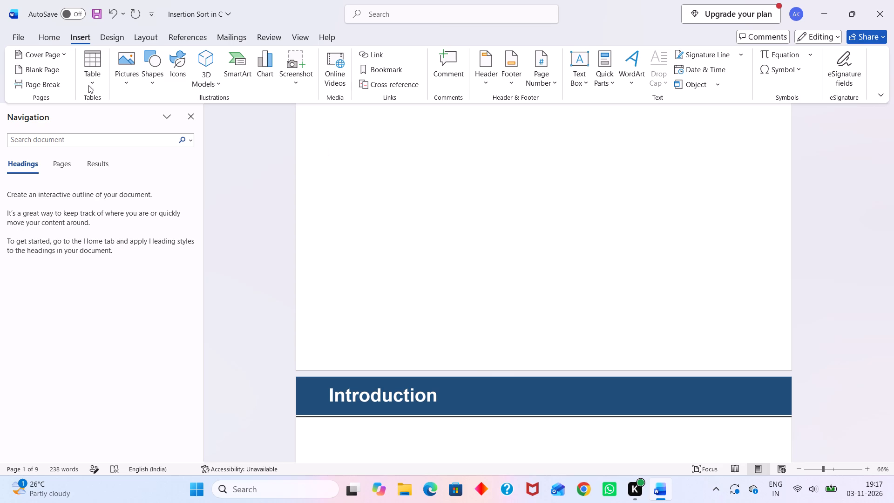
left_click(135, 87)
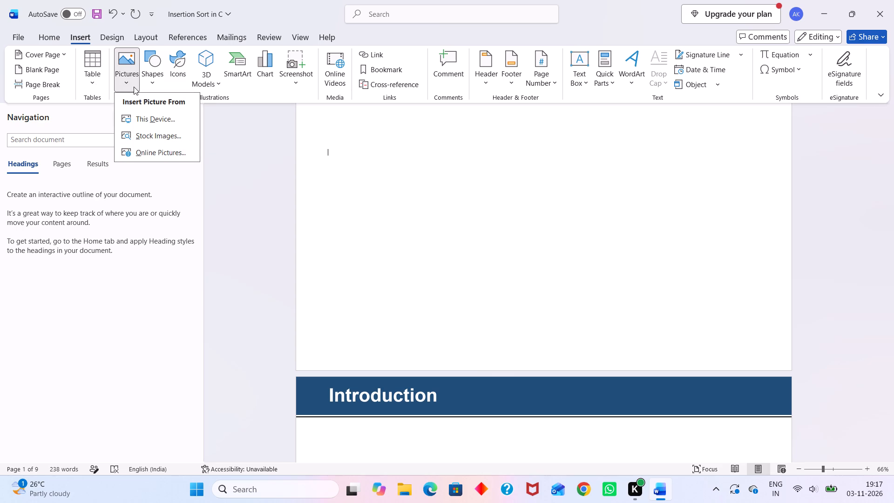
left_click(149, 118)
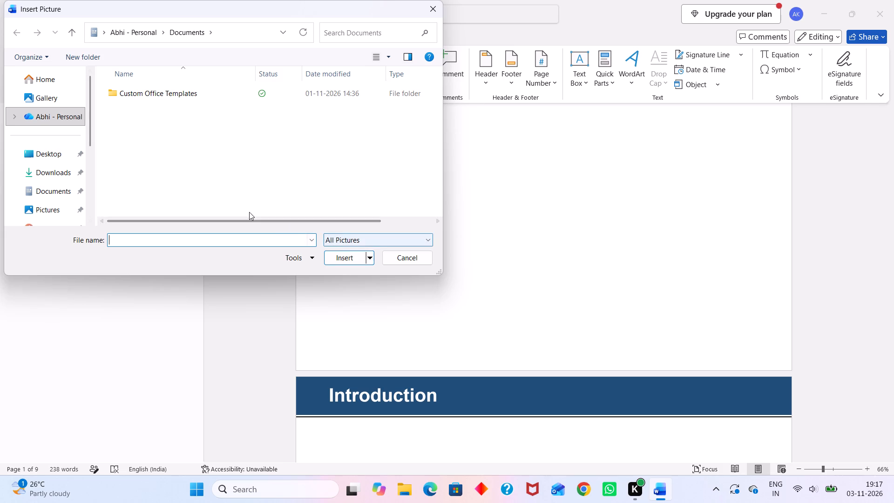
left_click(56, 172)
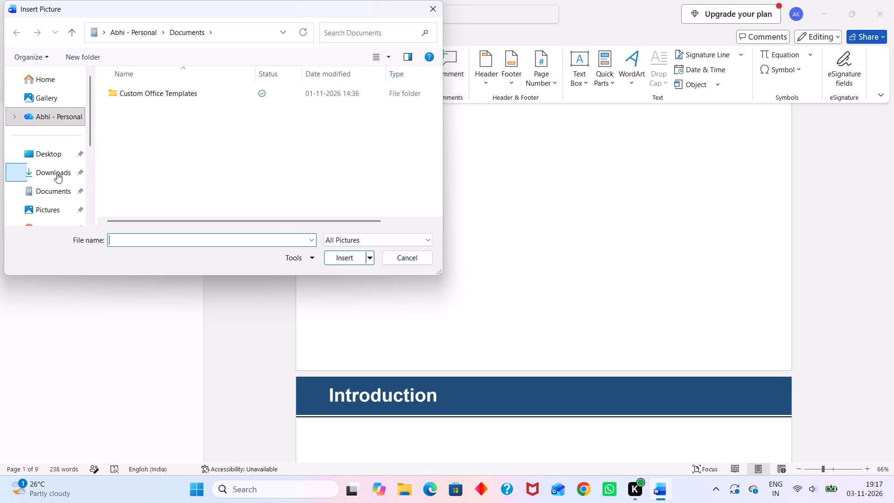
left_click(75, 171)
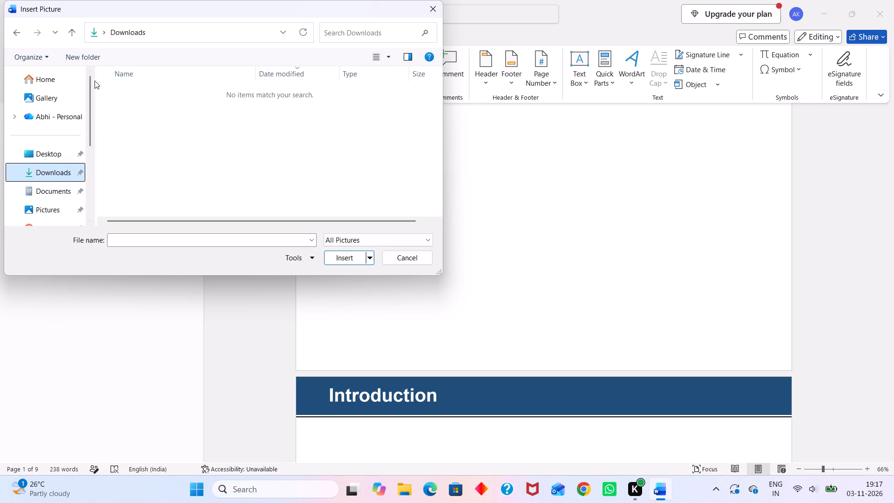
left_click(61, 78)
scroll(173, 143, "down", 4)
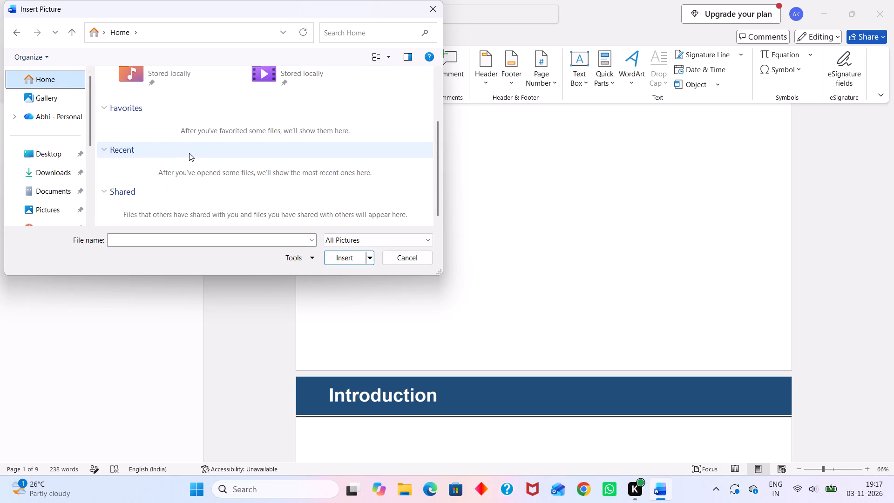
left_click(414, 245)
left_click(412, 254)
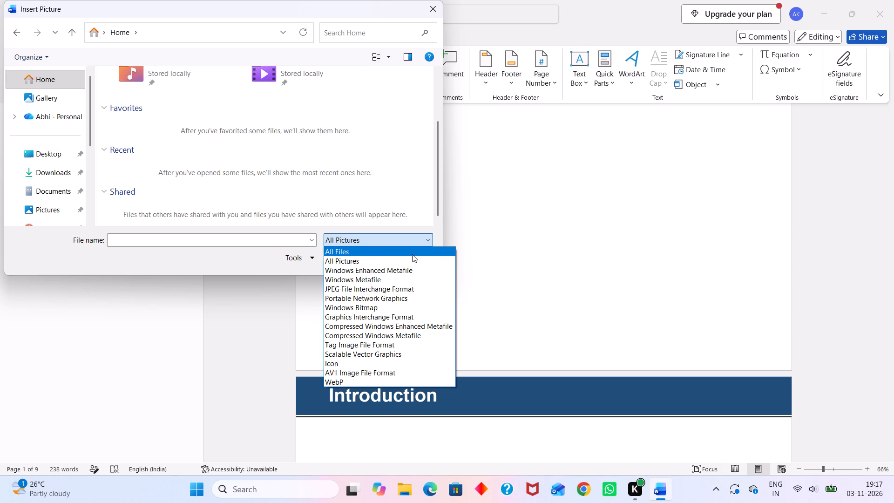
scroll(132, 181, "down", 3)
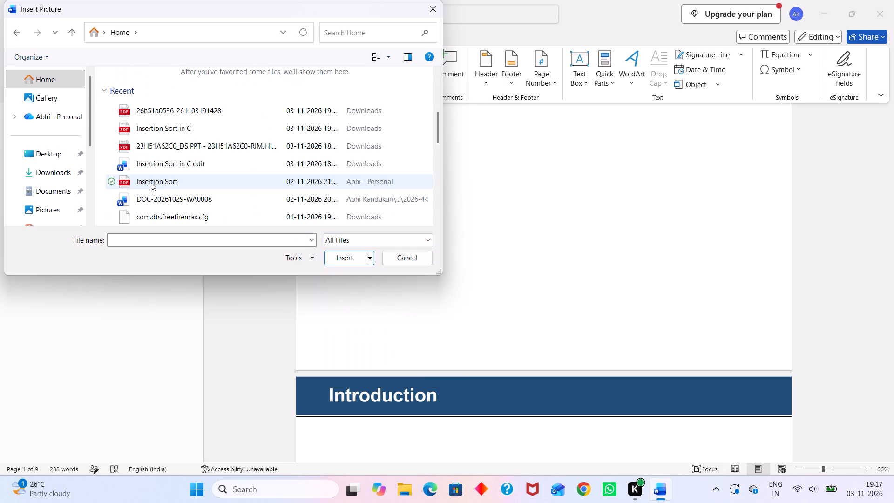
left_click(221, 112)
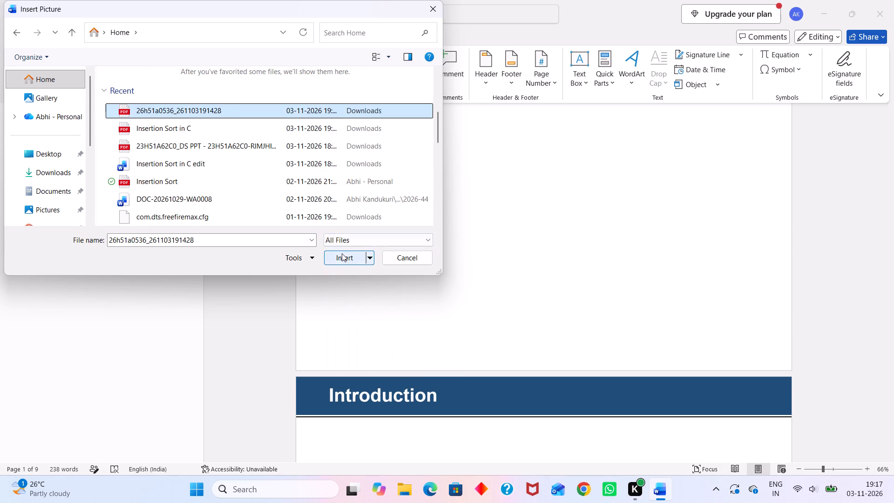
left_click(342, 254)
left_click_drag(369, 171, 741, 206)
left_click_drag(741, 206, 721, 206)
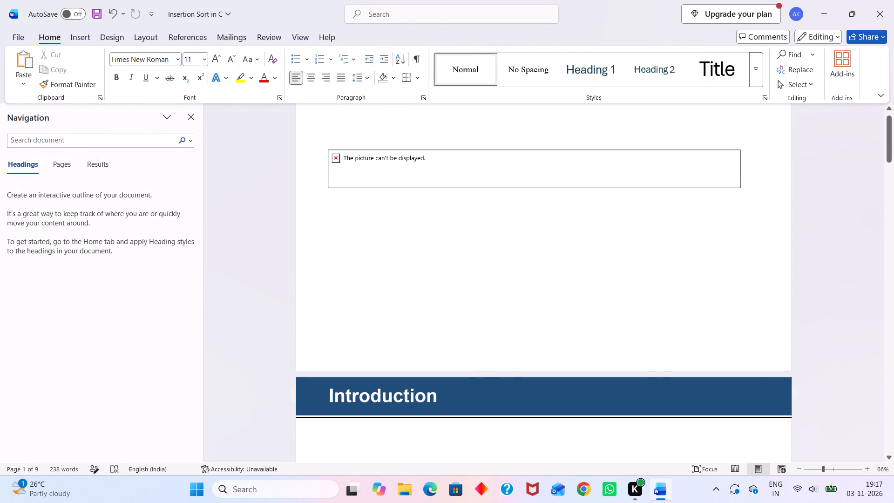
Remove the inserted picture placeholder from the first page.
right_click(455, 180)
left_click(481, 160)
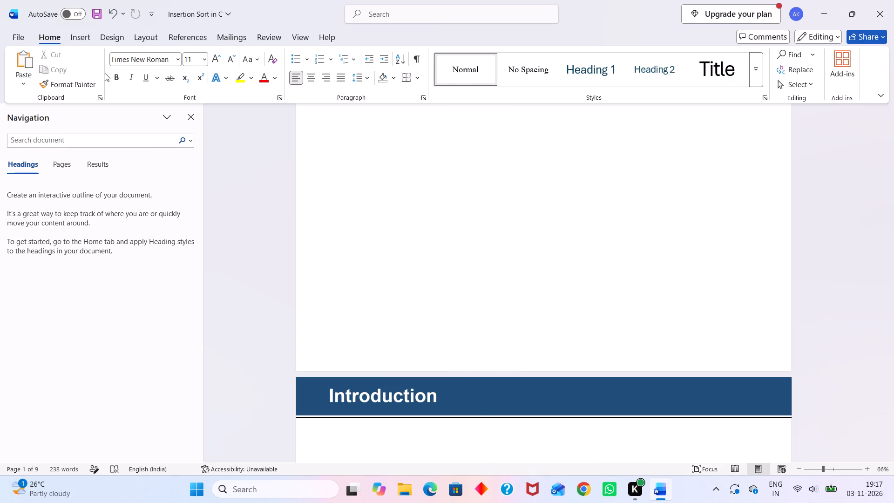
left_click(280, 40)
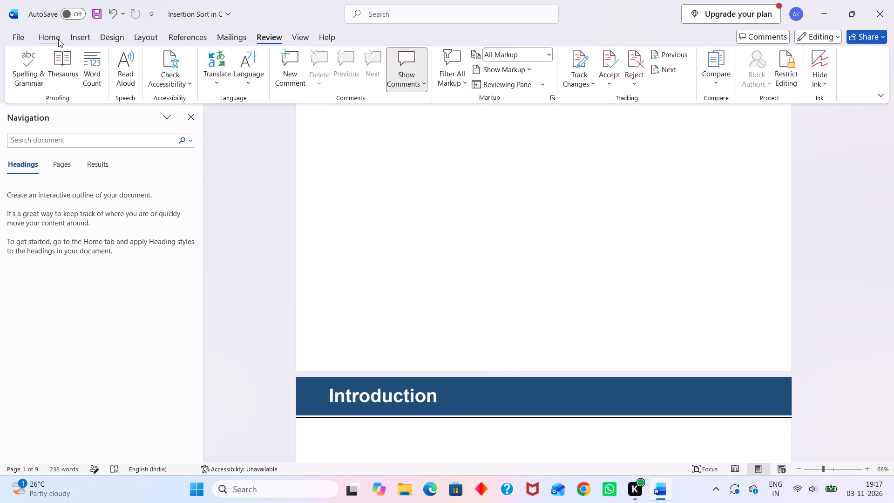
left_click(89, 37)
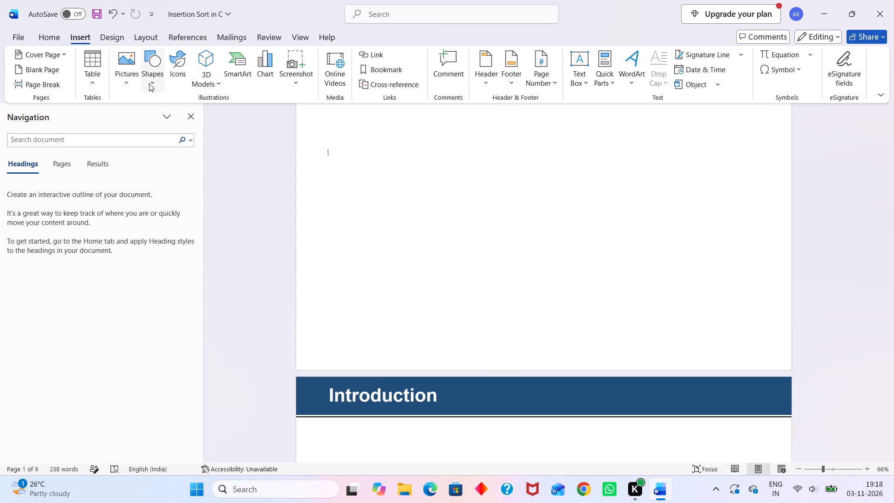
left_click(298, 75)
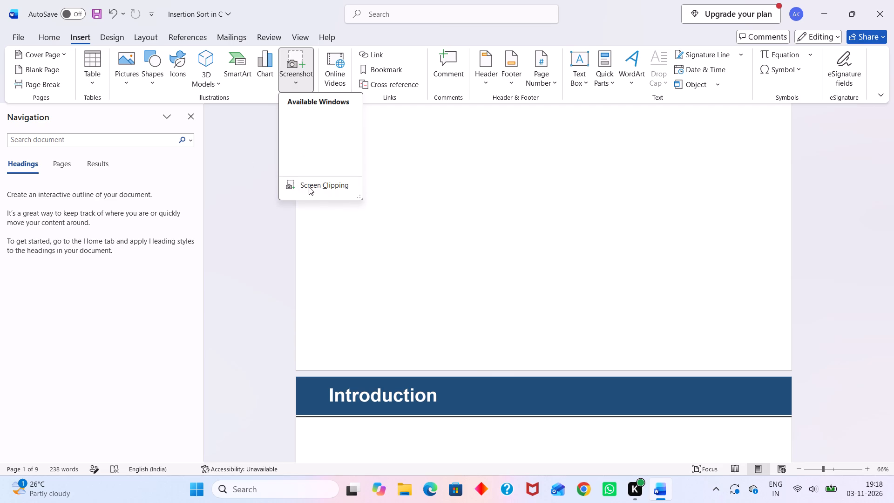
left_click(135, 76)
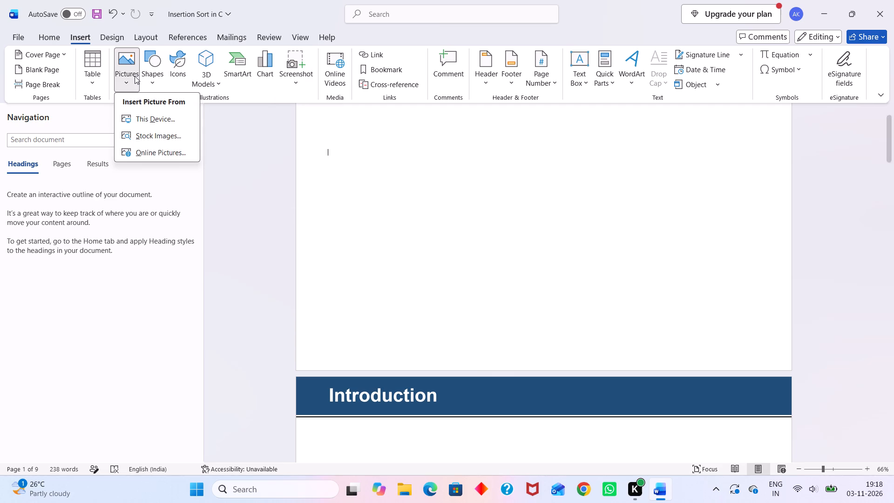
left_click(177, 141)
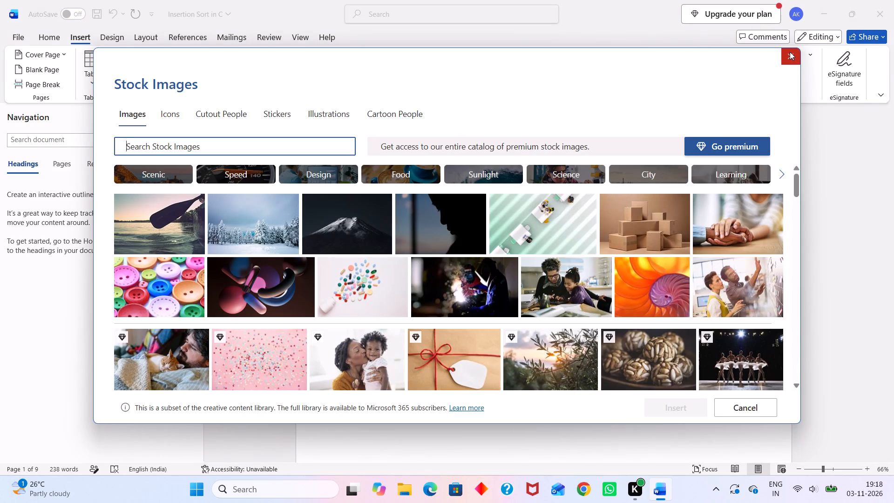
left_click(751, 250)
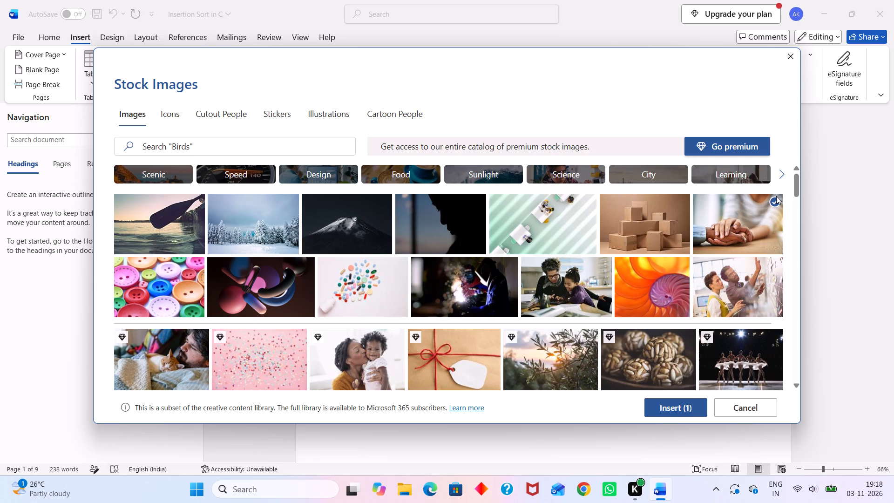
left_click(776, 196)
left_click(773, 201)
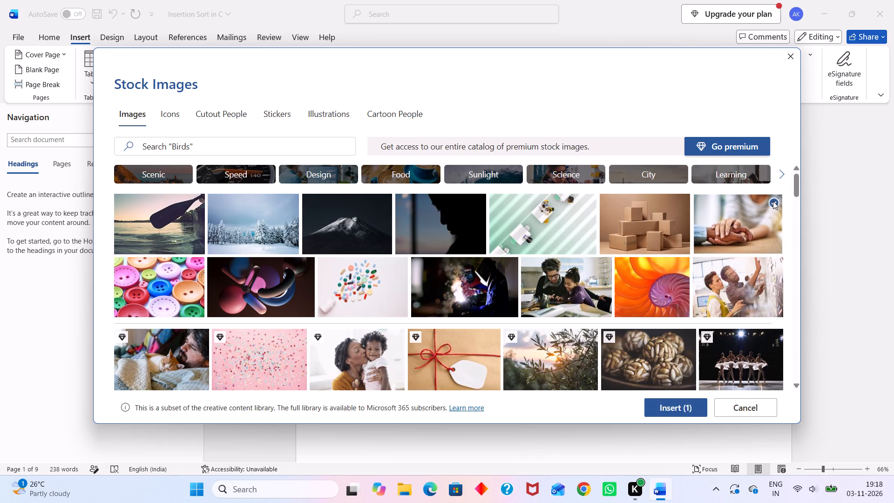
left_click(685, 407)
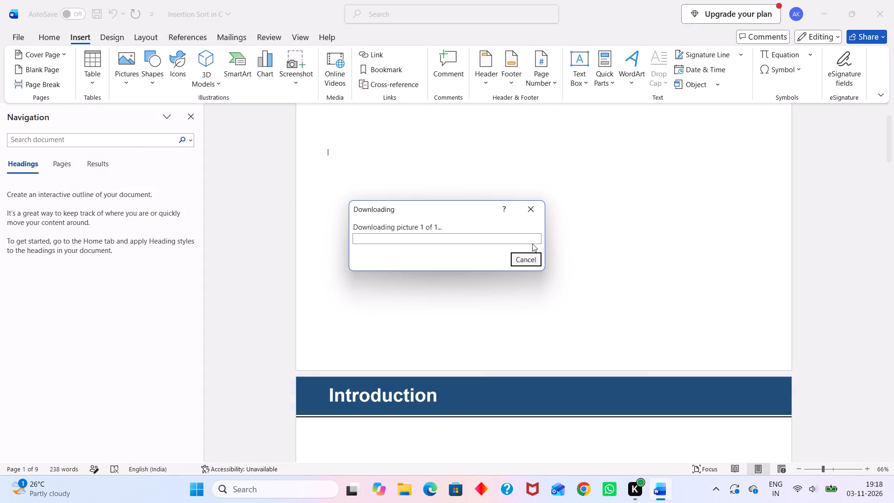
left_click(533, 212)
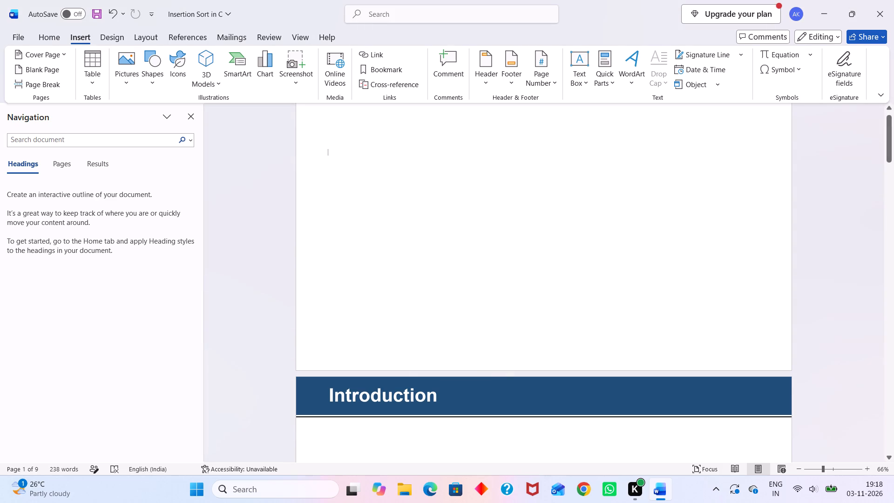
Switch to File Explorer, open the recent CMR college title-page PDF from Downloads, and examine its header, course details and title layout.
scroll(246, 256, "up", 3)
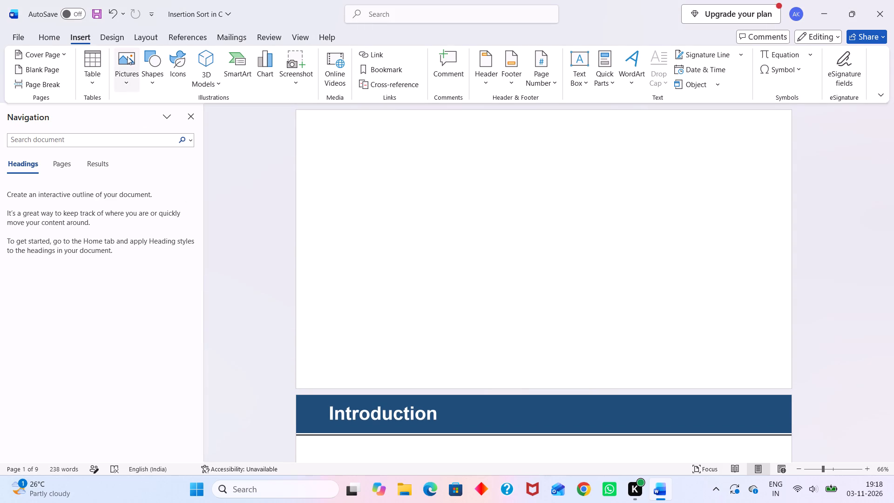
left_click(406, 491)
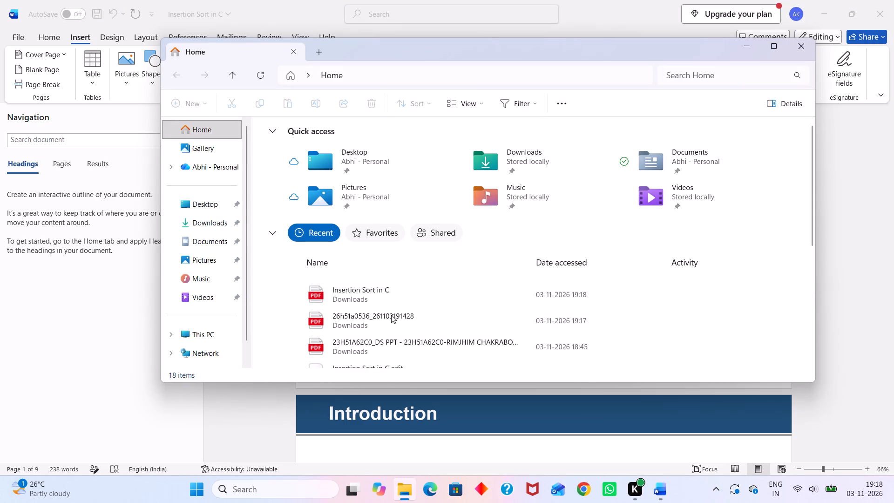
right_click(393, 319)
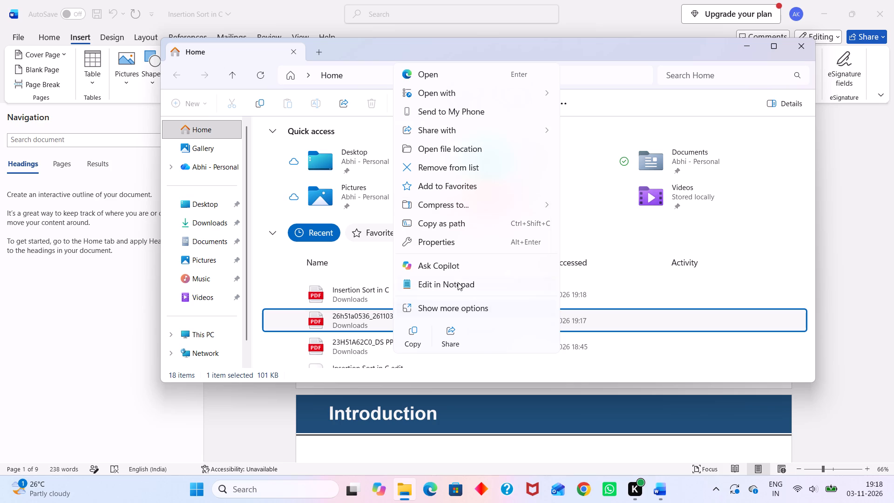
left_click(611, 496)
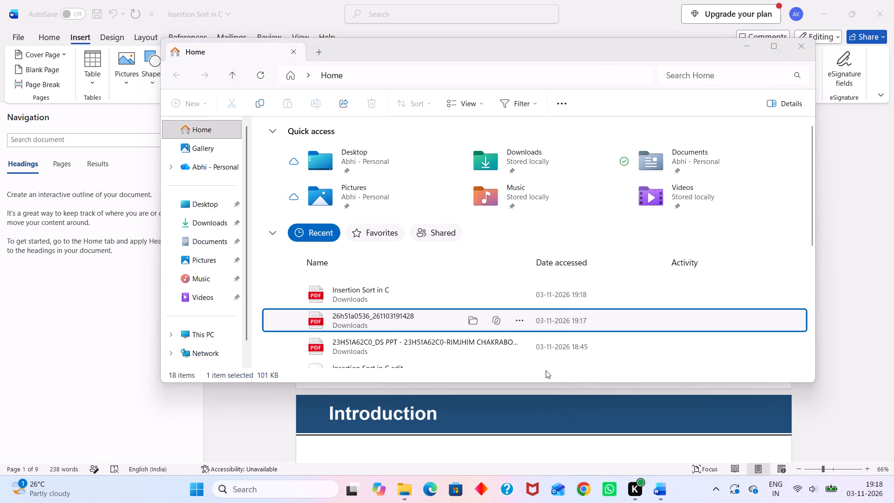
double_click(590, 314)
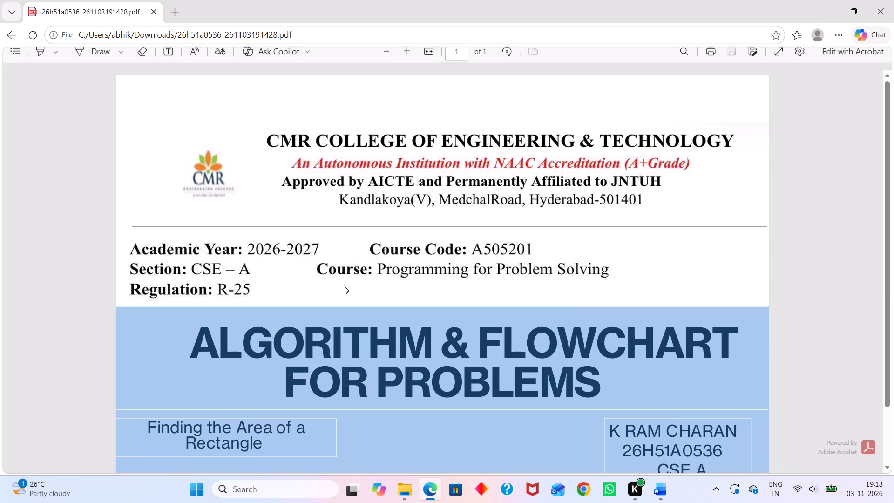
scroll(455, 308, "down", 2)
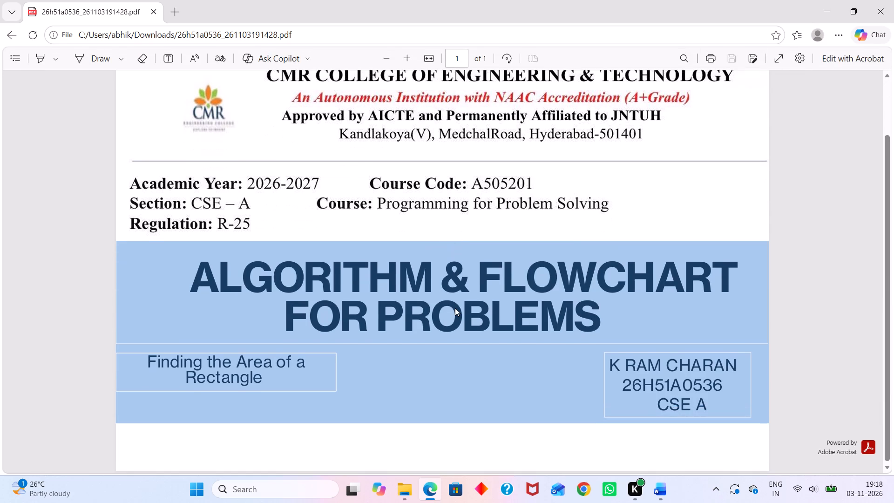
scroll(456, 308, "up", 2)
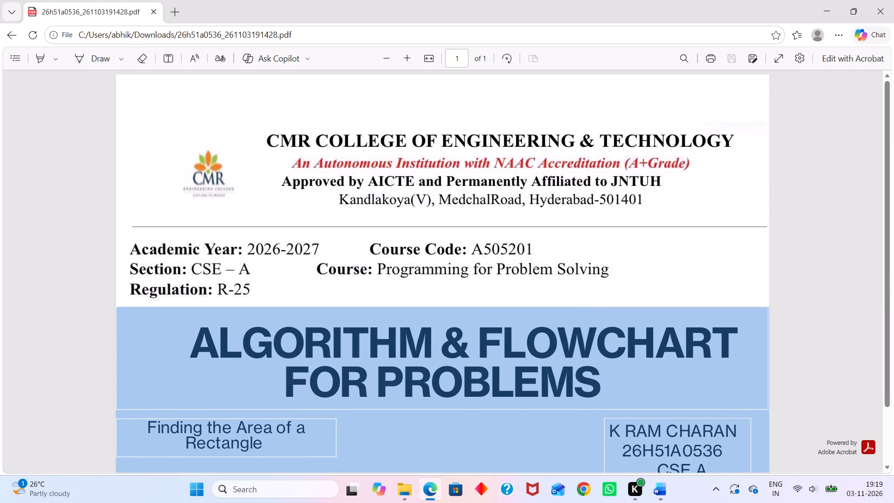
scroll(457, 306, "down", 1)
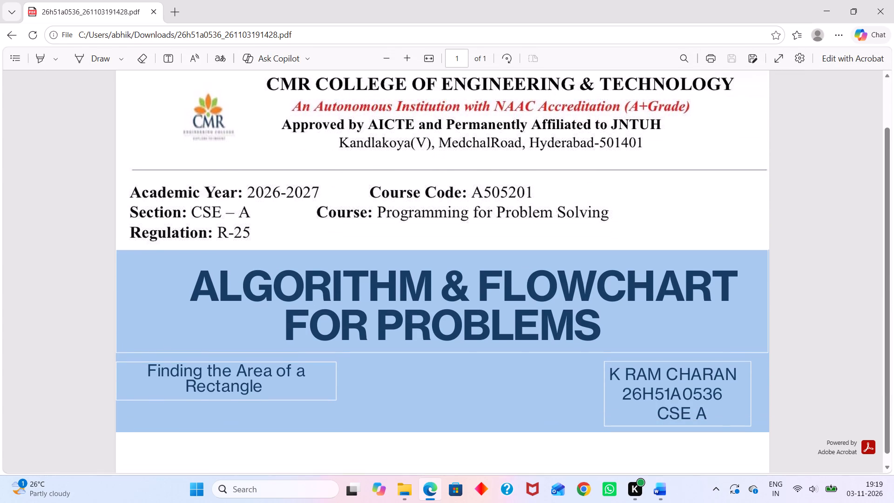
Show the college title-page PDF in full screen, capture a full-screen screenshot of it, and leave the full-screen view.
left_click(781, 60)
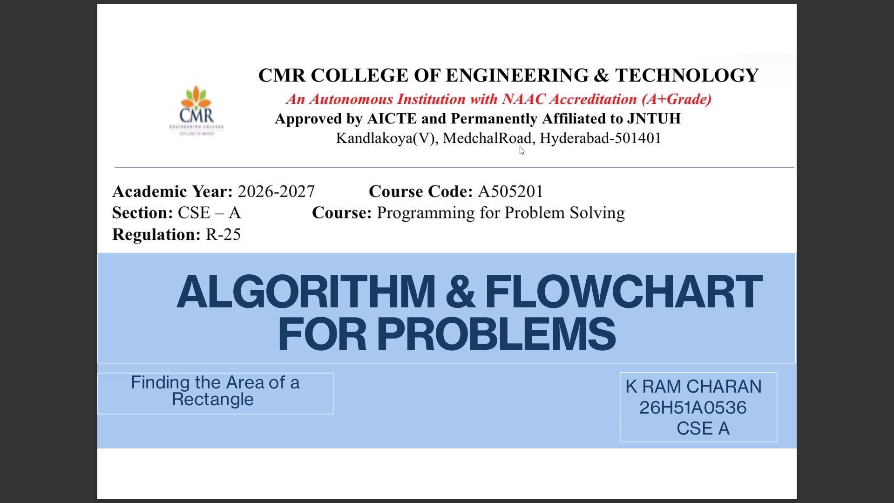
key("Print")
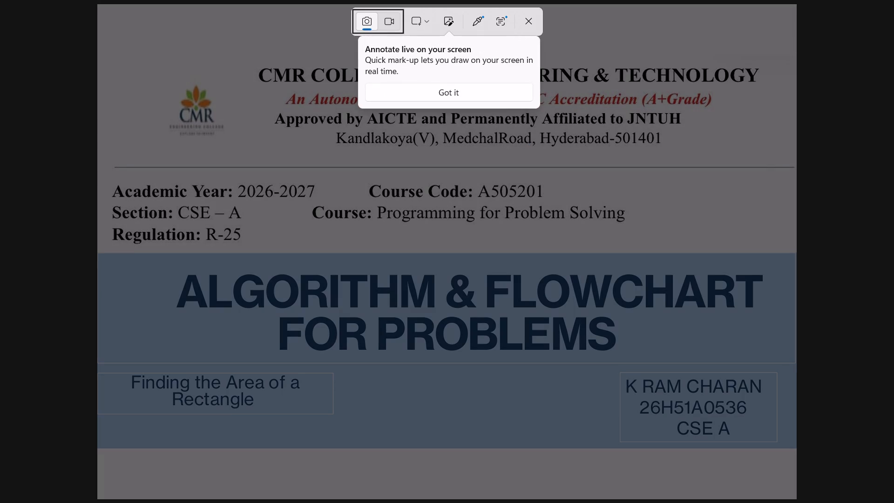
left_click(426, 13)
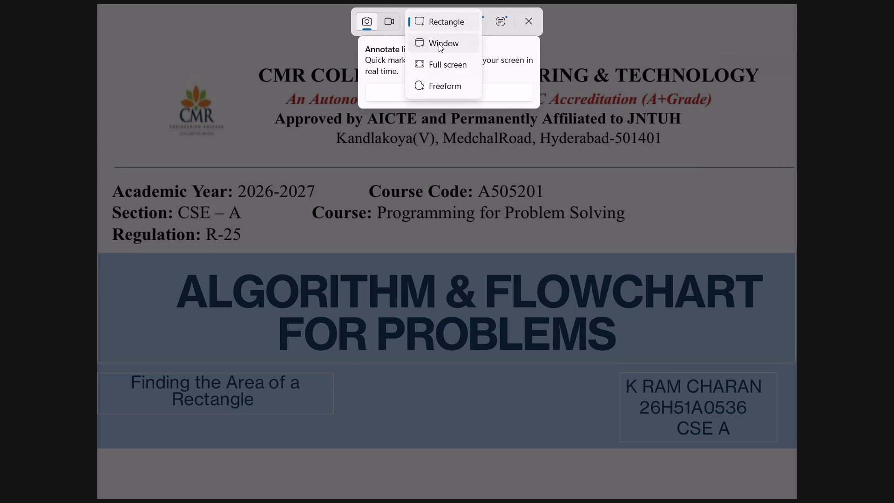
left_click(439, 63)
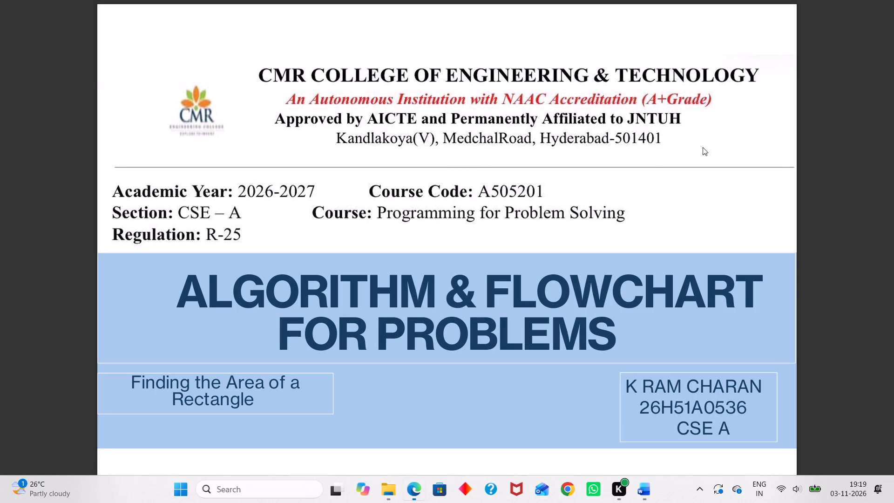
key("Escape")
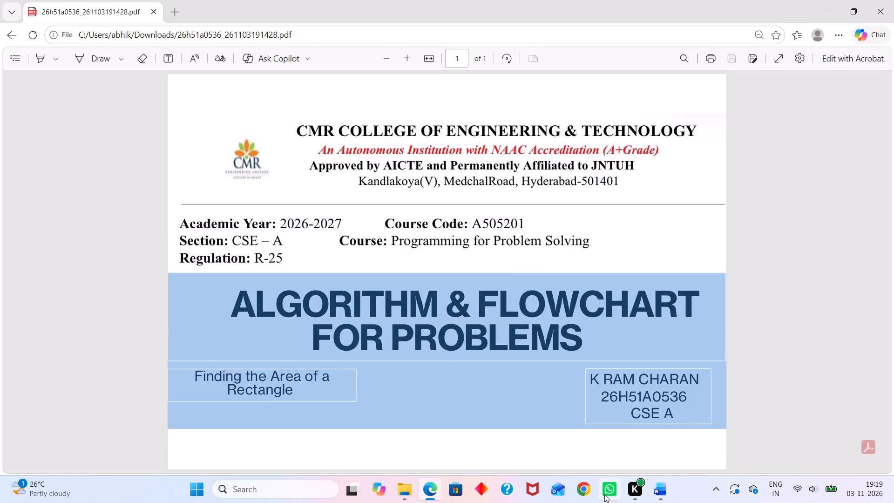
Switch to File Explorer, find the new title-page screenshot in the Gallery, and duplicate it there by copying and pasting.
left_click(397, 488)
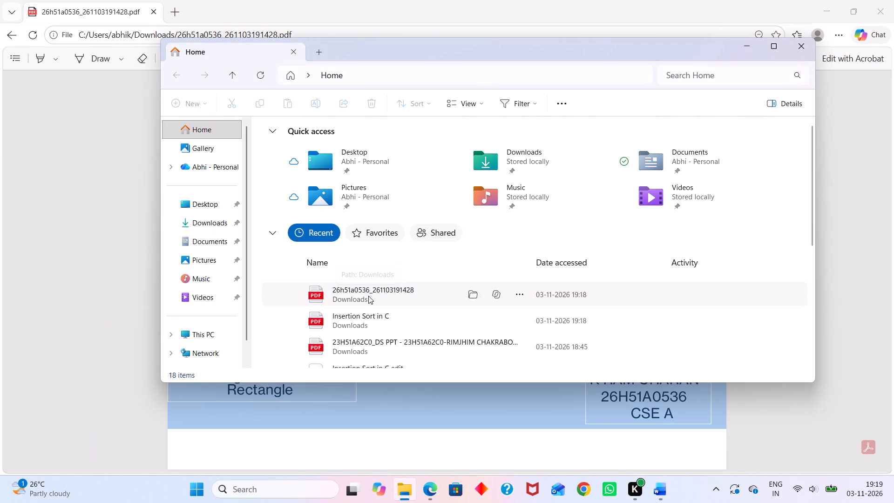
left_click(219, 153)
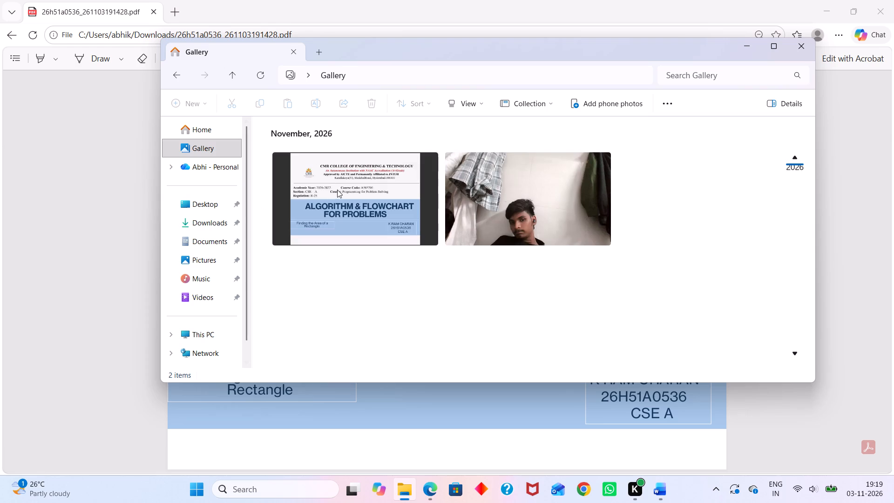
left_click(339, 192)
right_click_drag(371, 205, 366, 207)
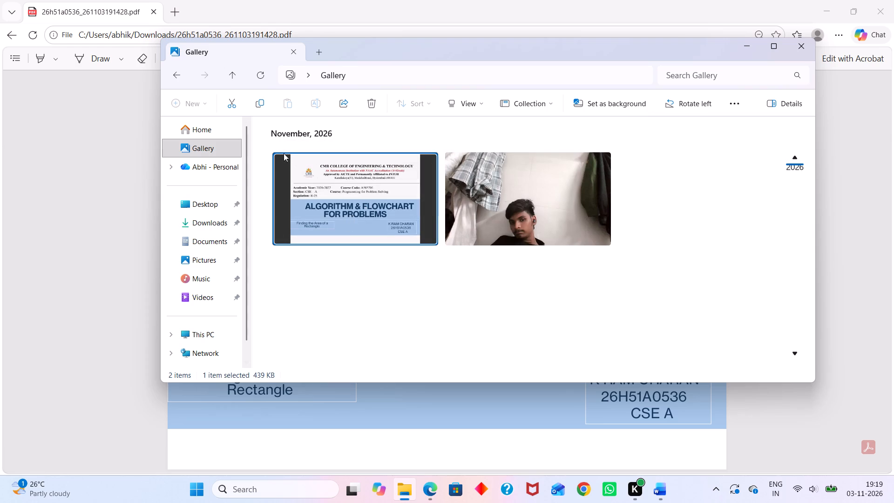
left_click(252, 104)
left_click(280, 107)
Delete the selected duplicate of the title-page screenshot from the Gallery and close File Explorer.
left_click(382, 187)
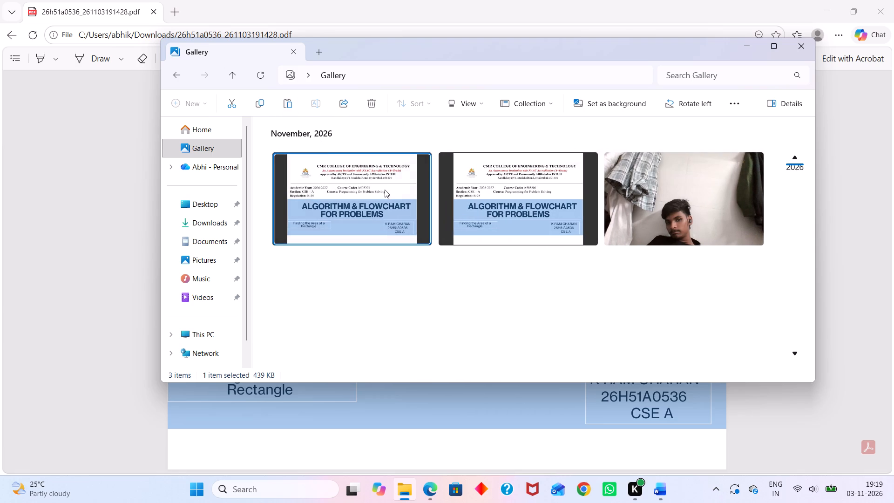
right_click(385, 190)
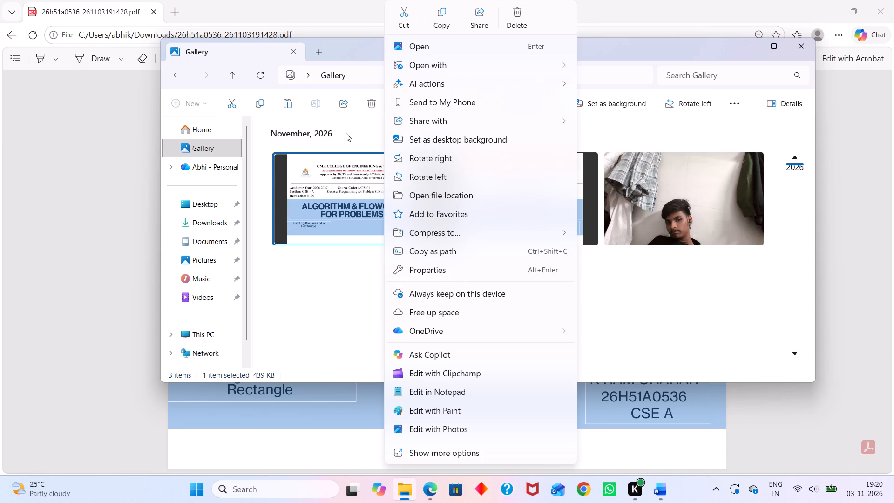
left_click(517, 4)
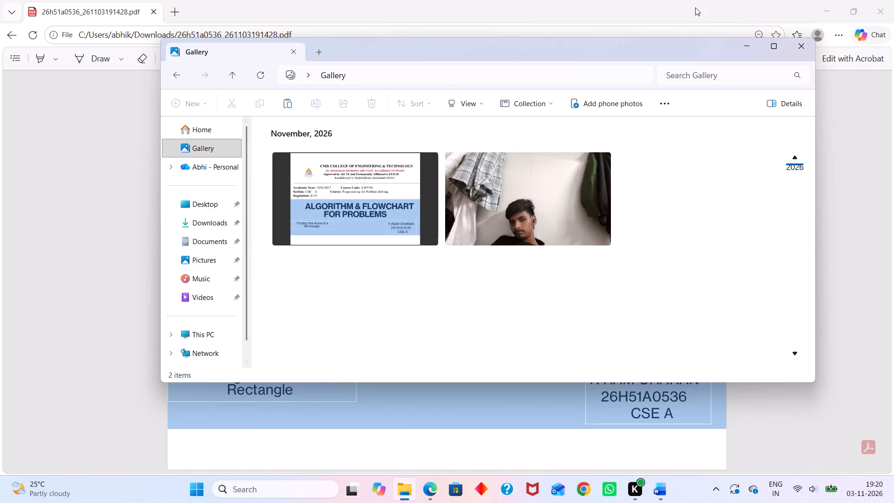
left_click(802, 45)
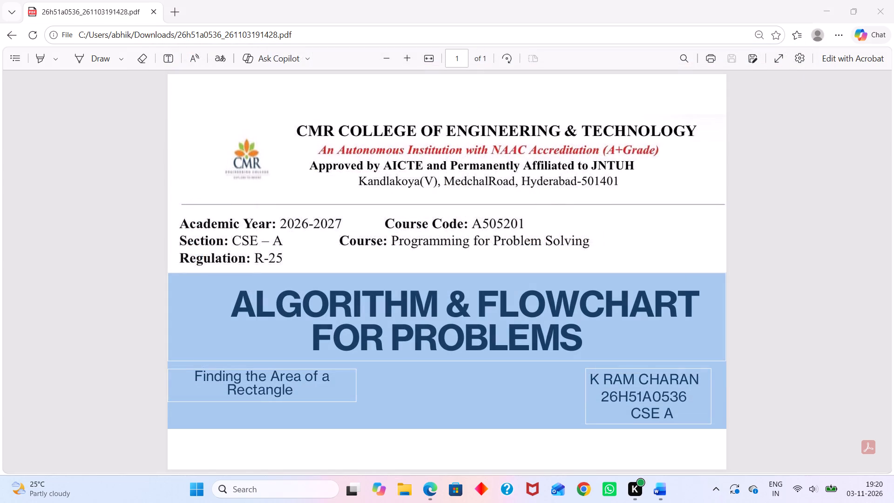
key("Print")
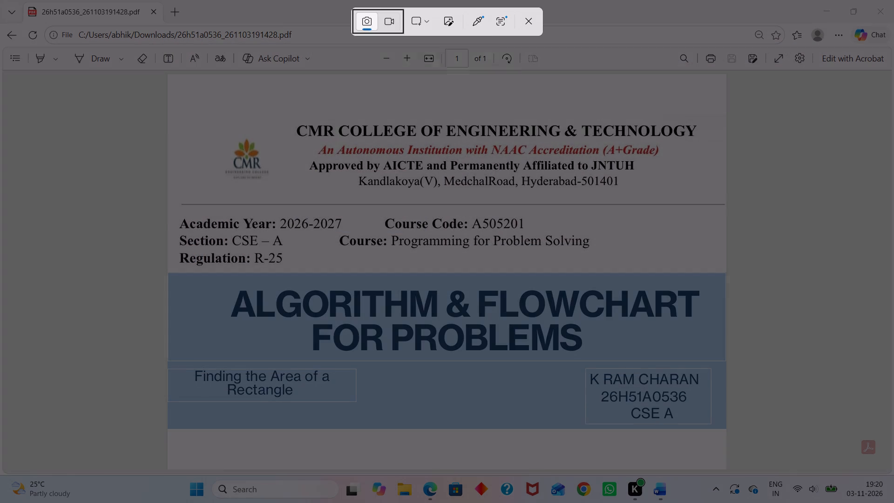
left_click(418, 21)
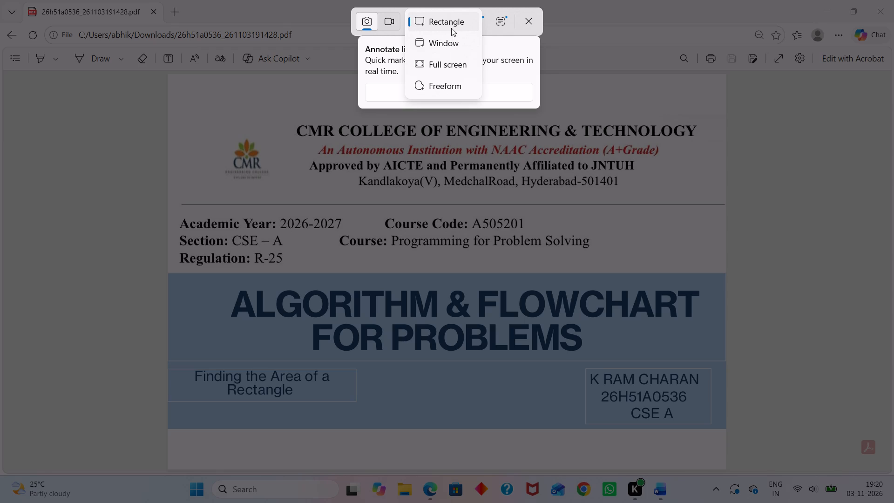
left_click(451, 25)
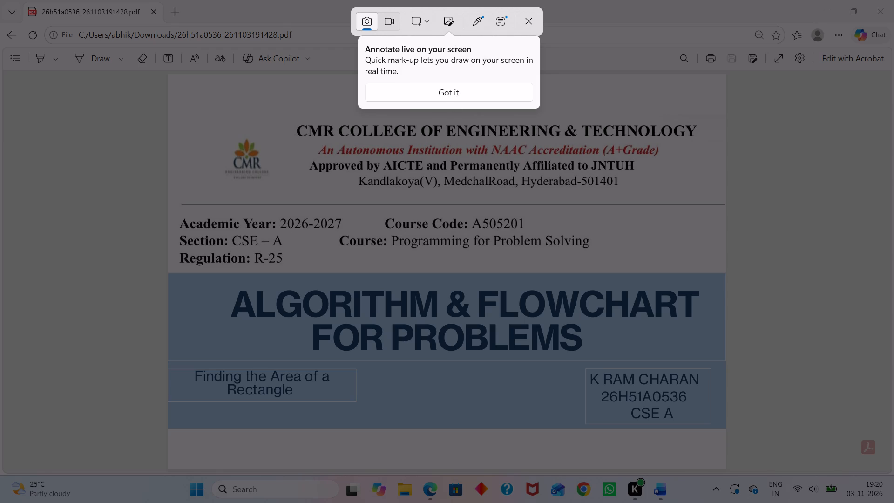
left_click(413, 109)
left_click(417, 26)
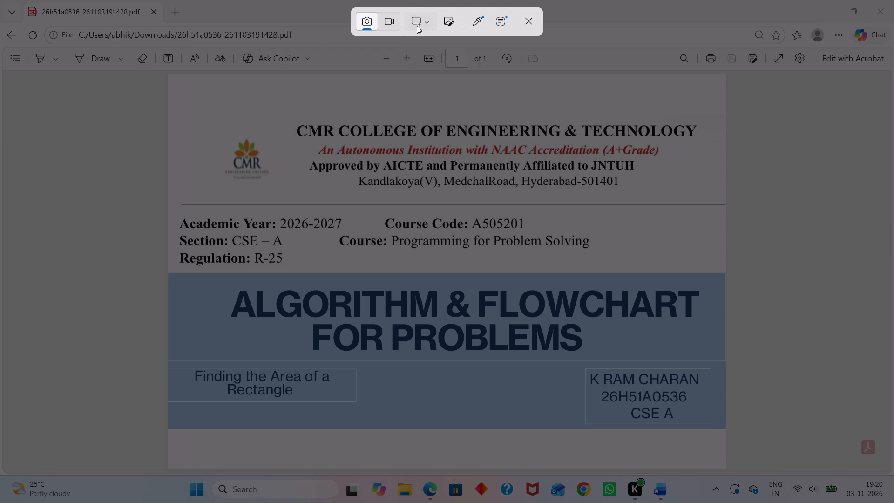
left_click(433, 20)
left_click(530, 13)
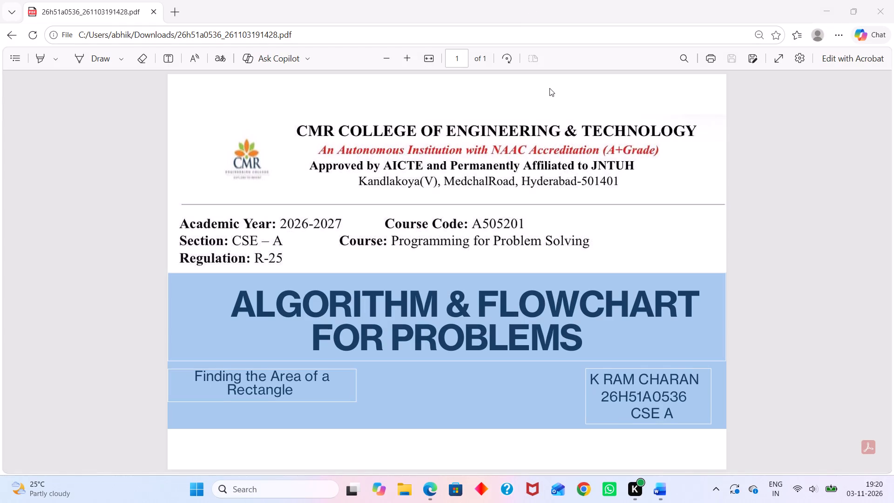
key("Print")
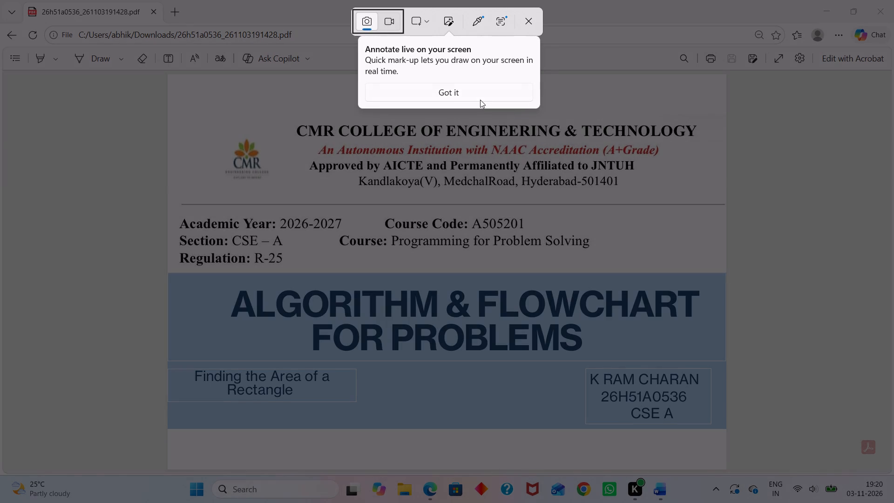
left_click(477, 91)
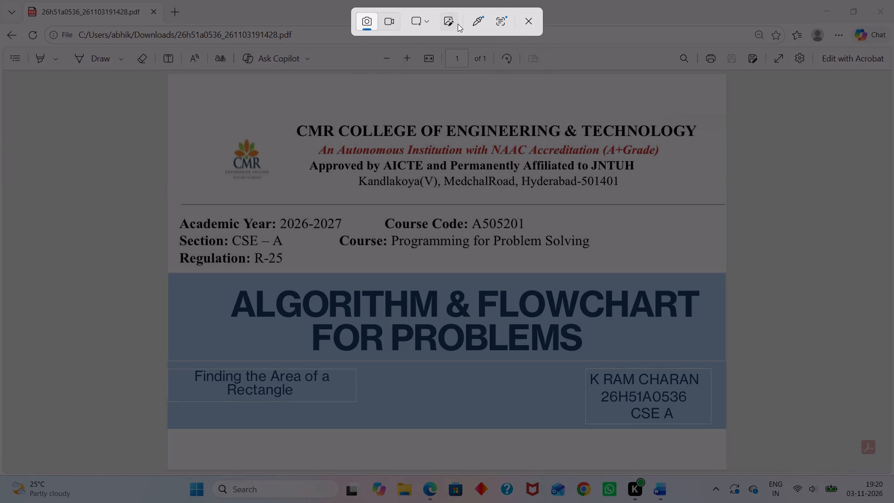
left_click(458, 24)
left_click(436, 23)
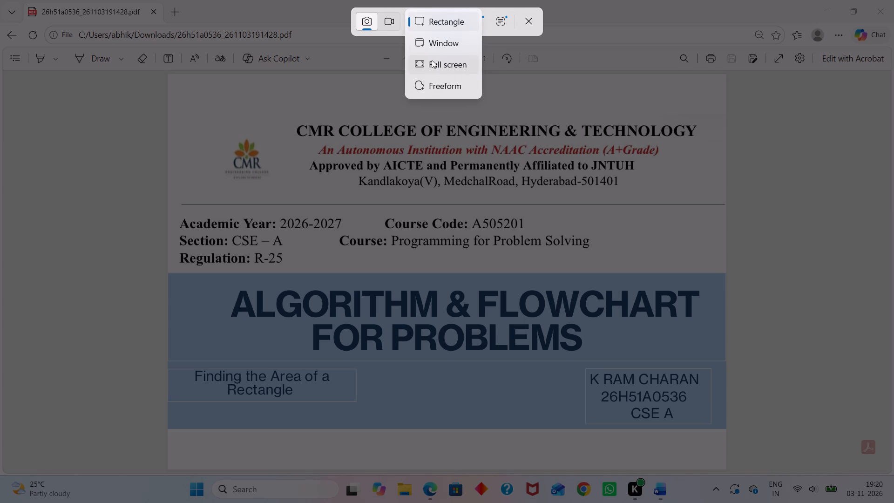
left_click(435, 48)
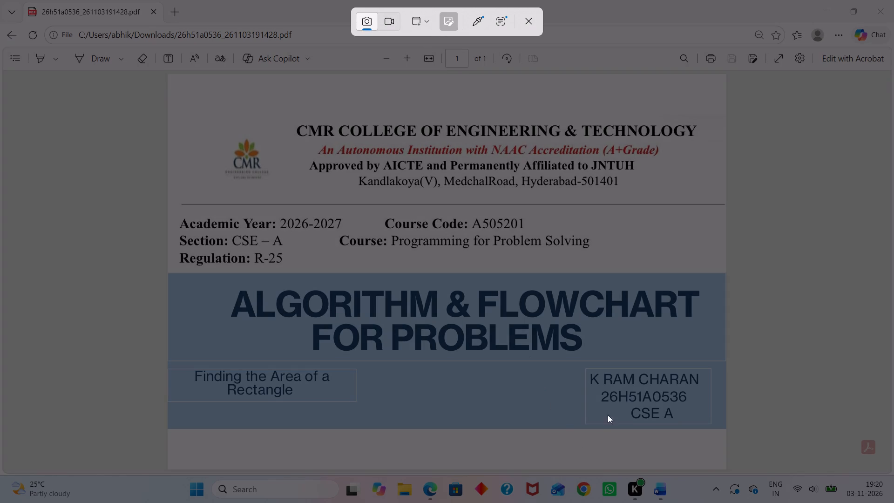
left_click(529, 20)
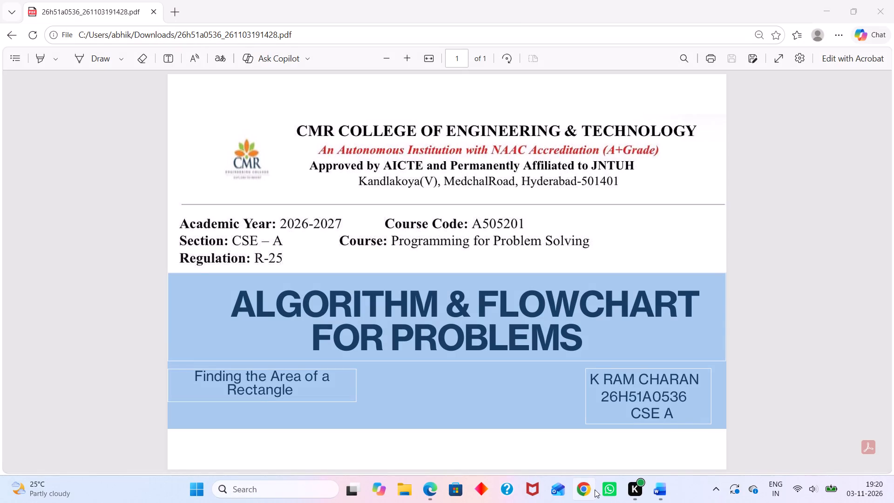
Switch to File Explorer and open its Home view.
left_click(405, 491)
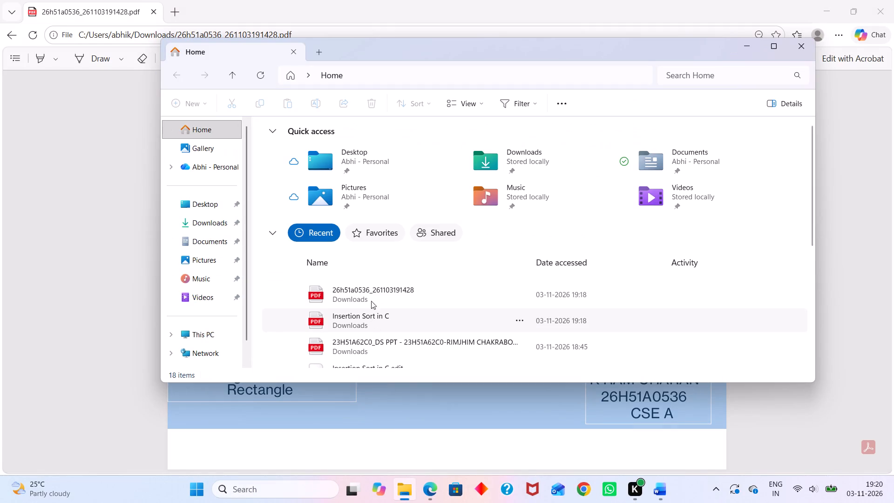
Open the Gallery view in File Explorer.
left_click(218, 143)
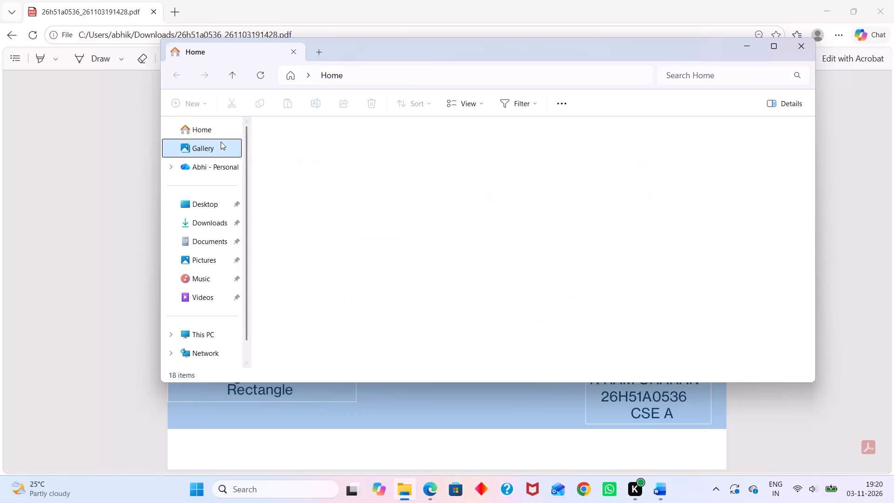
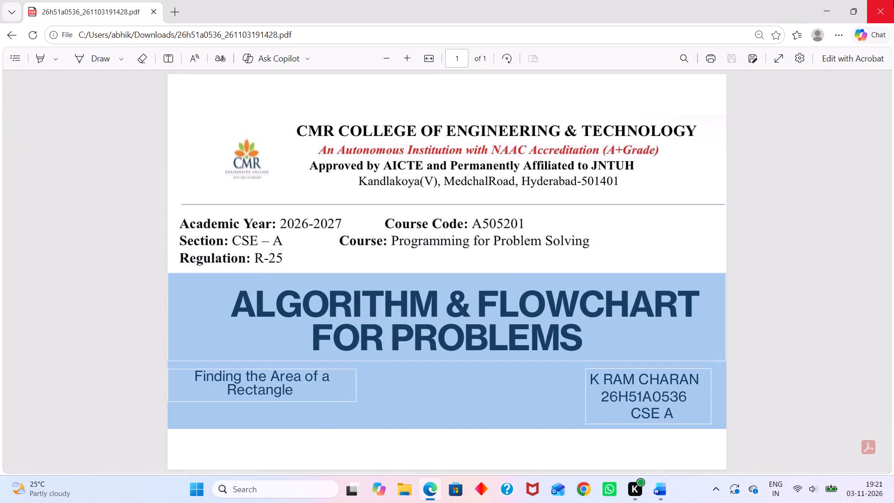
left_click(826, 12)
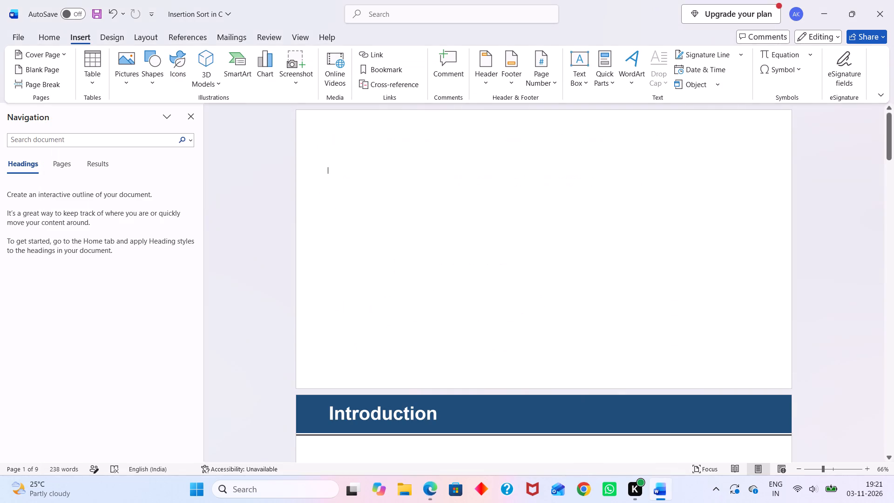
left_click(547, 293)
left_click_drag(530, 223, 530, 210)
key("ctrl+v")
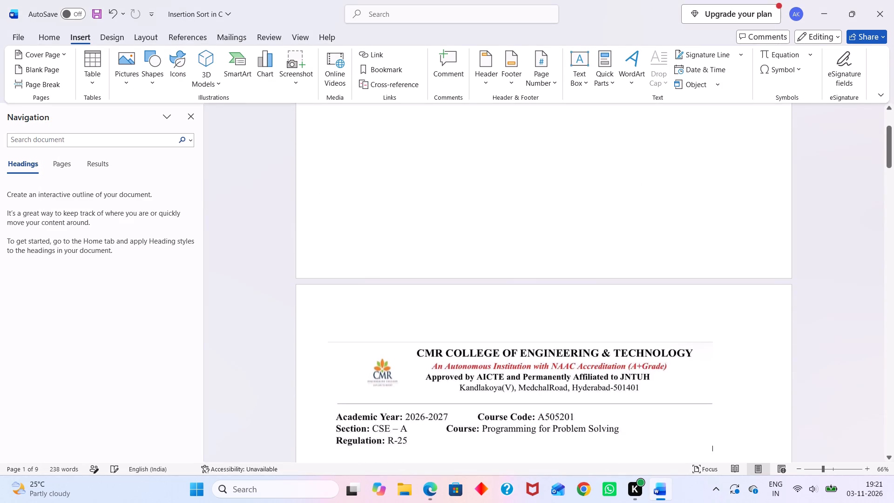
scroll(572, 151, "up", 3)
scroll(570, 166, "down", 7)
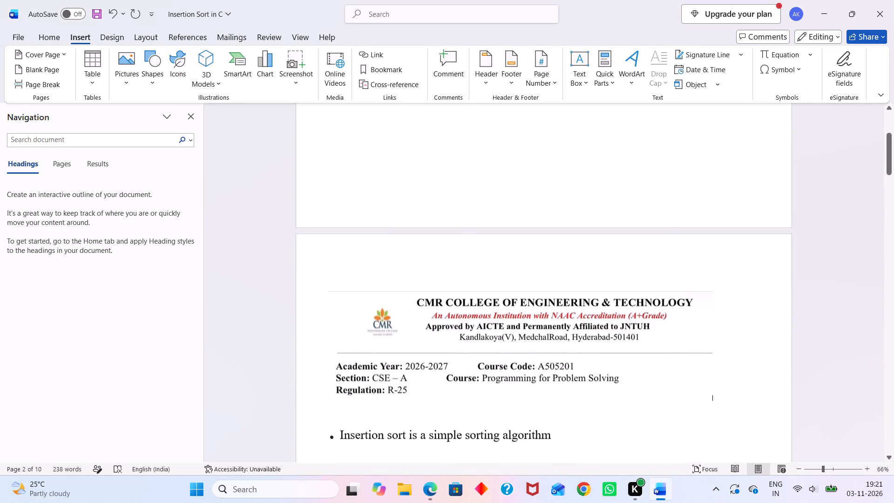
scroll(569, 191, "down", 7)
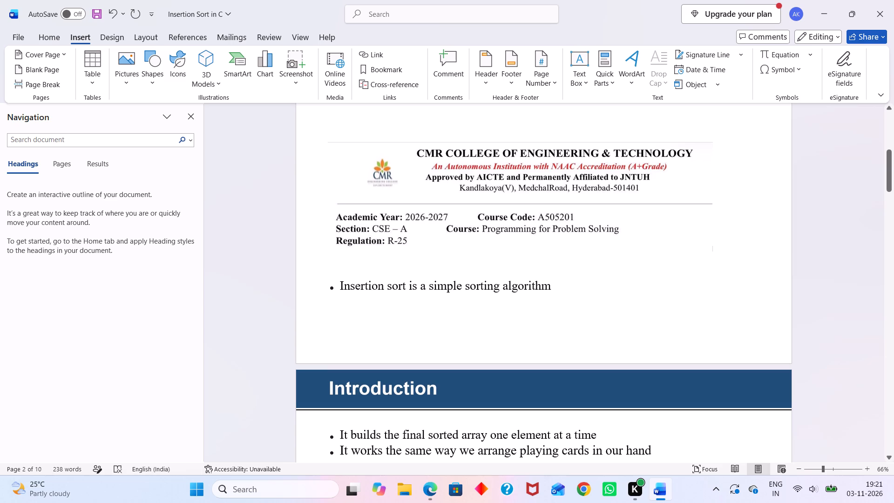
Push the bullet "Insertion sort is a simple sorting algorithm" onto the Introduction page and remove the empty bullet left under the college header.
scroll(372, 256, "down", 10)
scroll(379, 253, "up", 4)
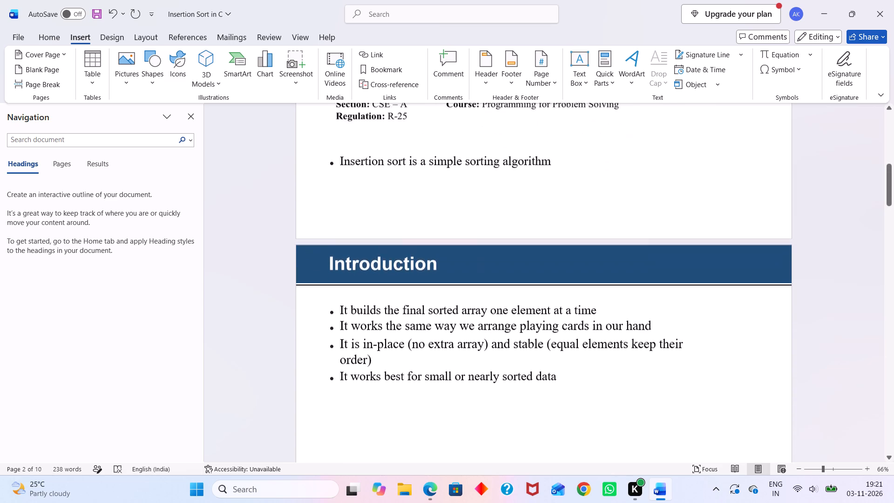
scroll(379, 253, "up", 1)
left_click(337, 195)
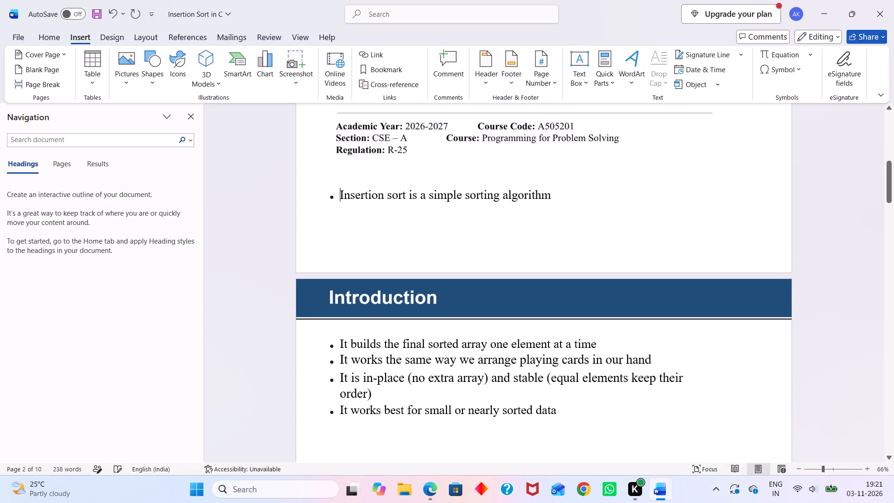
key("Return")
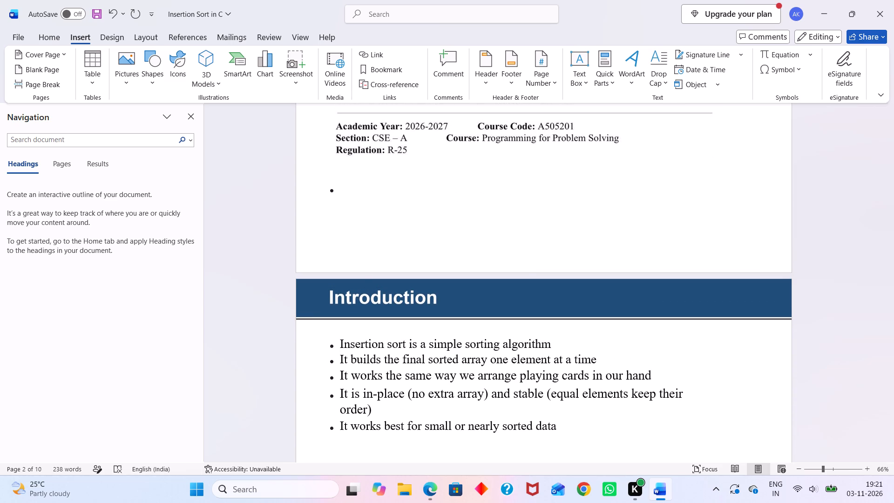
left_click(336, 192)
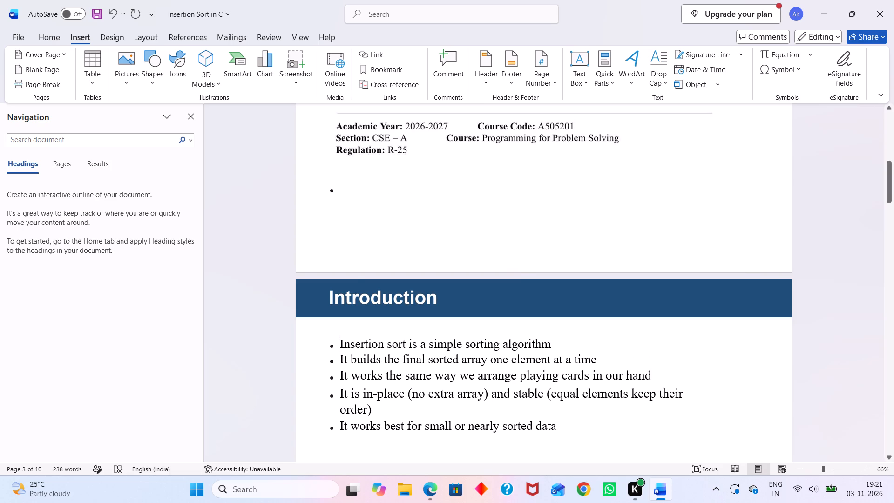
key("BackSpace")
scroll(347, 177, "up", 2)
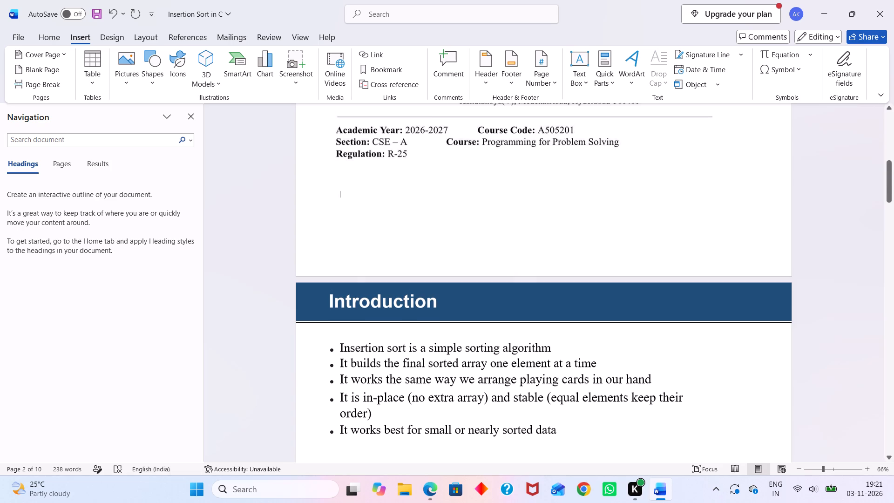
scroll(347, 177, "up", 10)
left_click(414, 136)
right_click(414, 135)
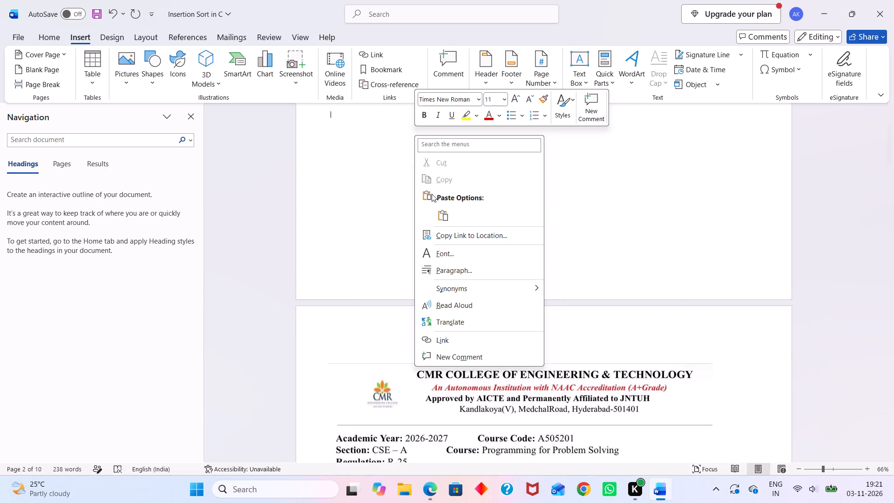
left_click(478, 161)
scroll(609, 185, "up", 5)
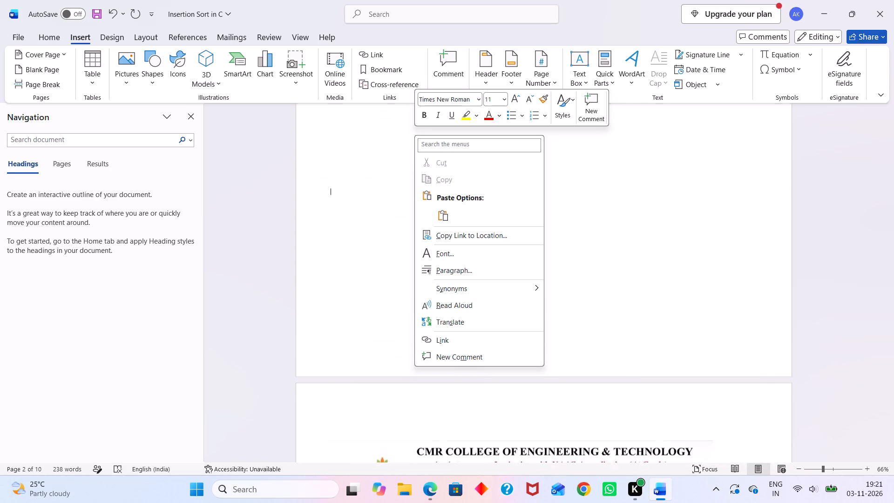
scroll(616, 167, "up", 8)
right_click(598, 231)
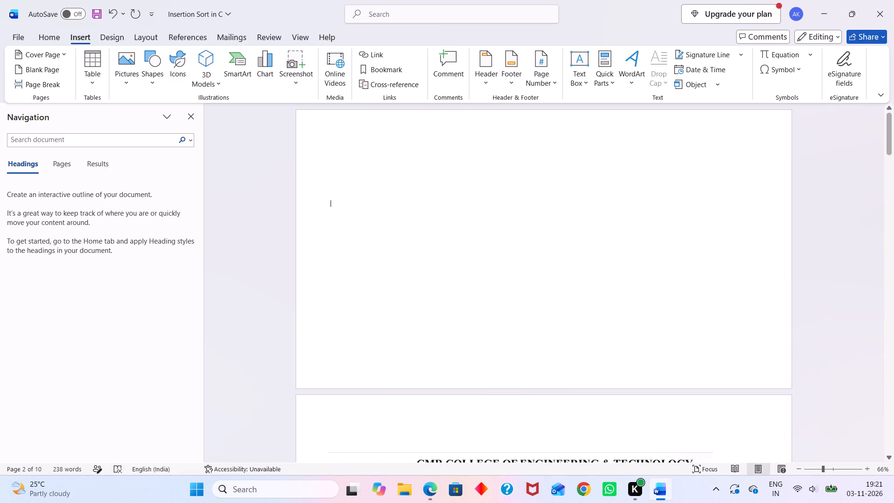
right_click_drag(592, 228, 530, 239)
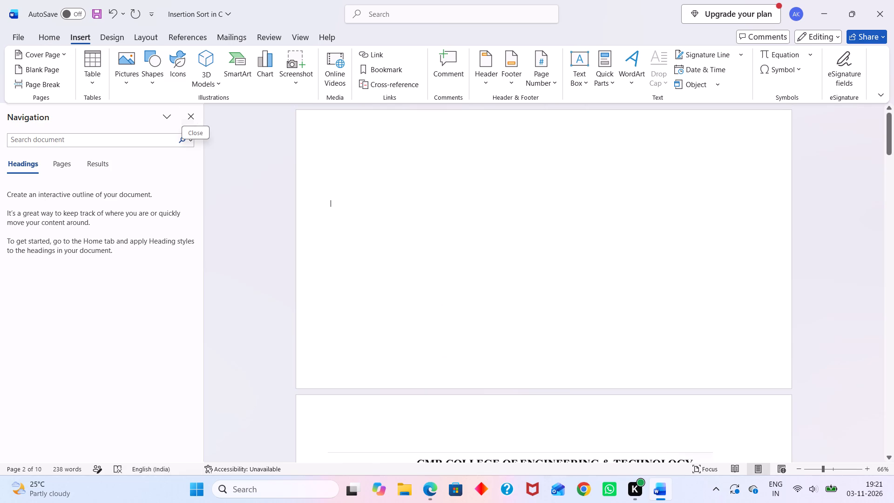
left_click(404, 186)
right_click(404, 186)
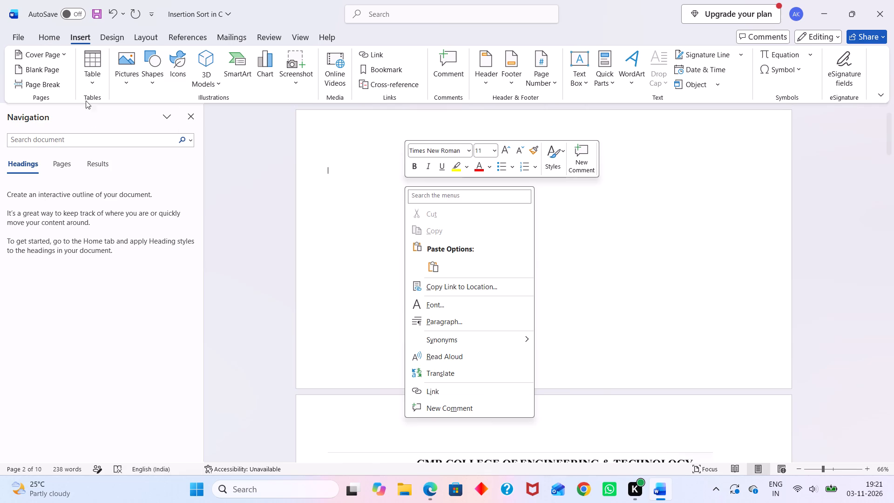
Show the document's page thumbnails and go to page 2 with the college header.
left_click(45, 35)
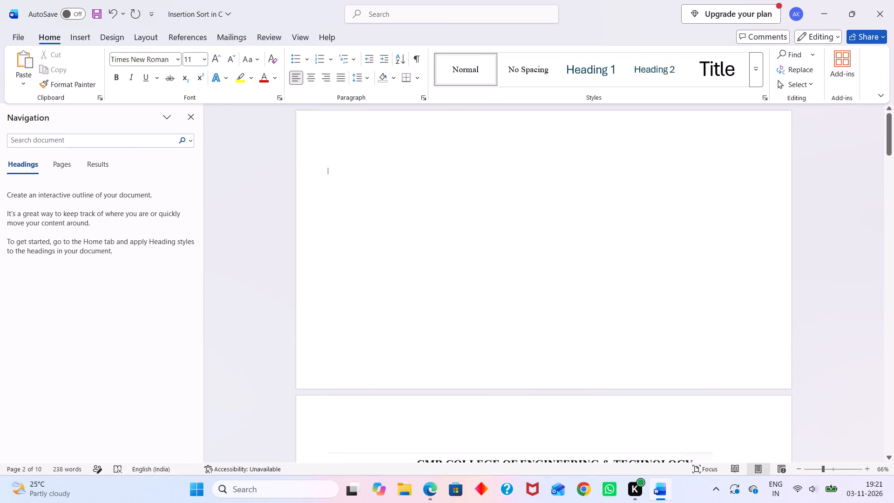
left_click(182, 141)
left_click(58, 164)
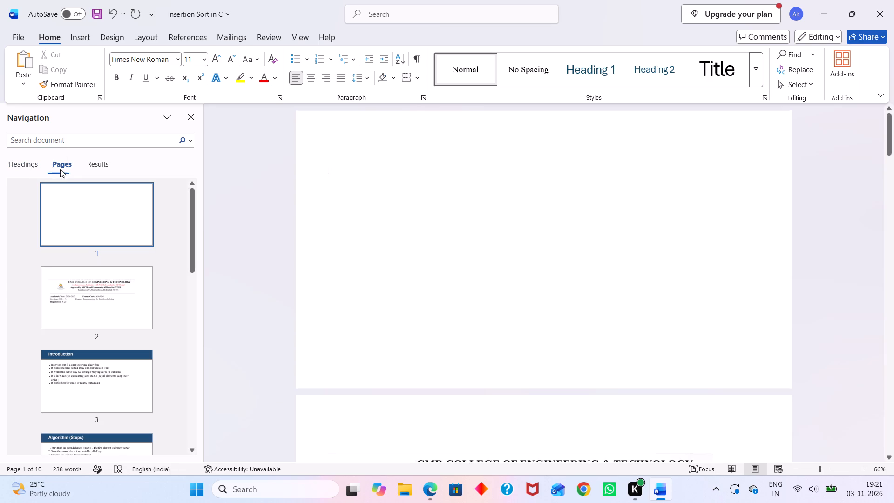
right_click(73, 203)
left_click(105, 227)
triple_click(106, 227)
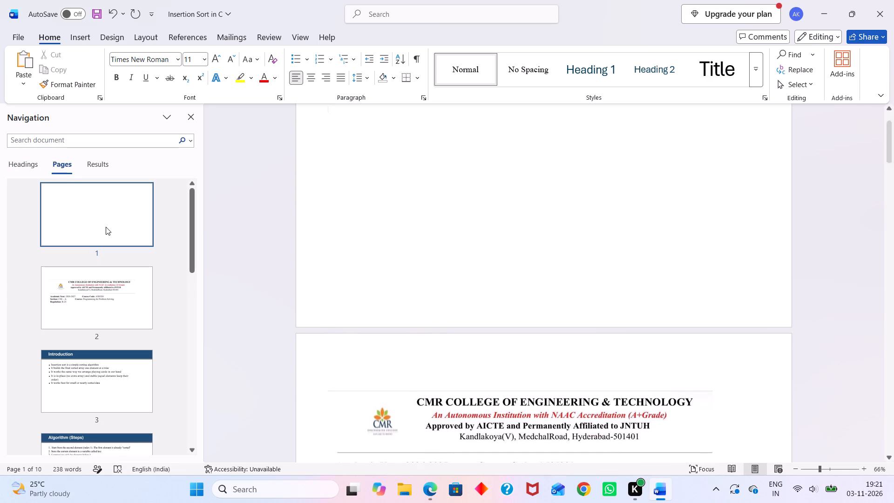
left_click(126, 281)
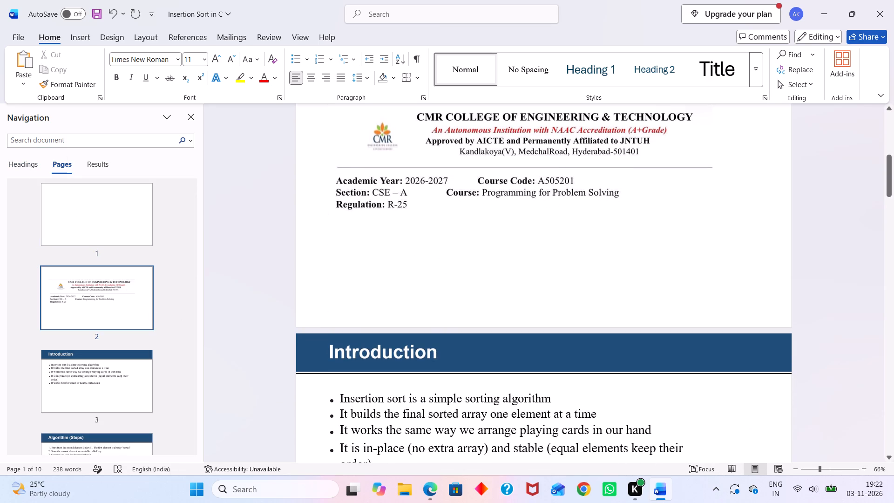
Resize the college header picture on page 2 vertically to make it slightly shorter at the same width.
scroll(421, 236, "up", 5)
left_click_drag(422, 207, 422, 200)
left_click_drag(482, 204, 484, 204)
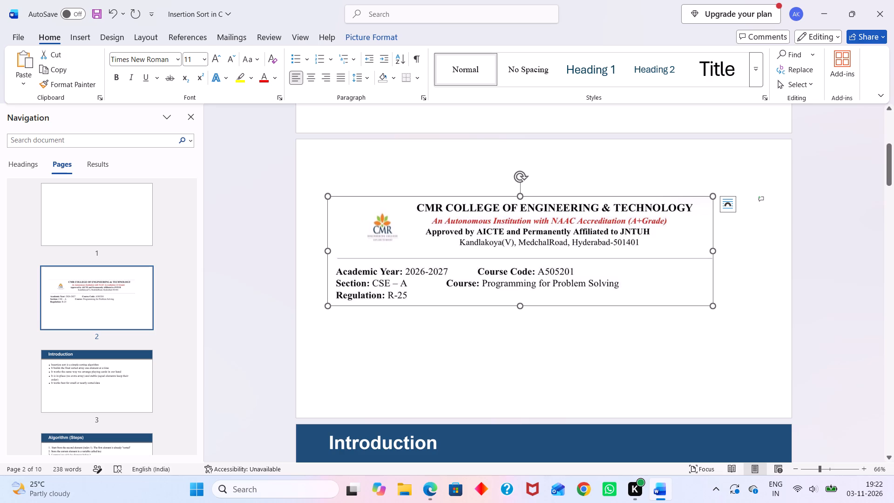
left_click_drag(484, 204, 509, 192)
left_click_drag(518, 192, 520, 166)
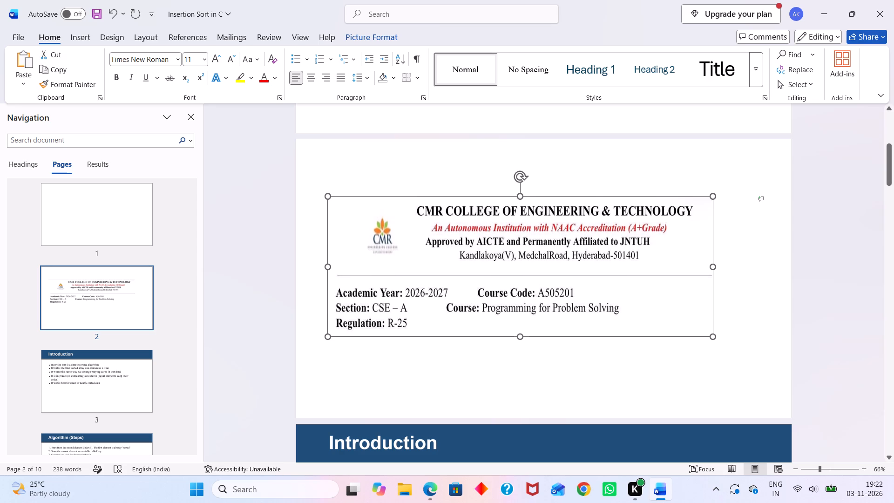
left_click_drag(520, 166, 523, 227)
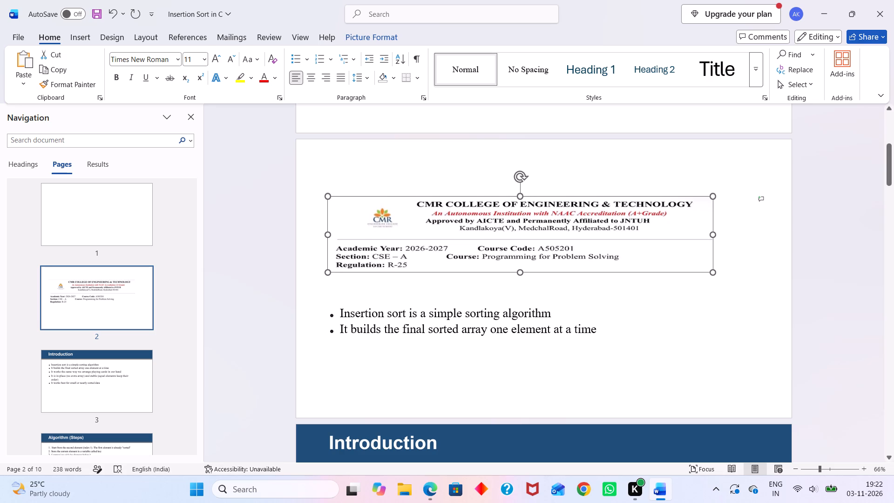
left_click_drag(523, 227, 523, 212)
left_click_drag(521, 236, 520, 219)
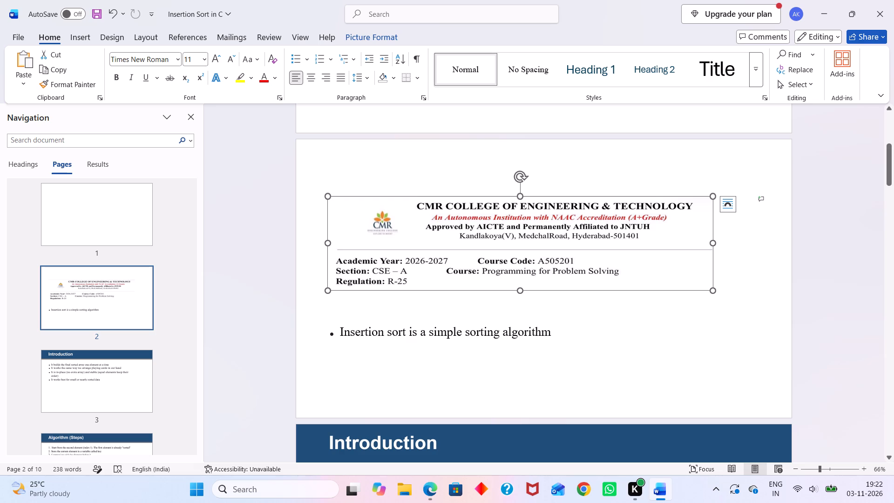
Remove the bullet from the line "Insertion sort is a simple sorting algorithm" and move the line down onto the Introduction page.
left_click(336, 328)
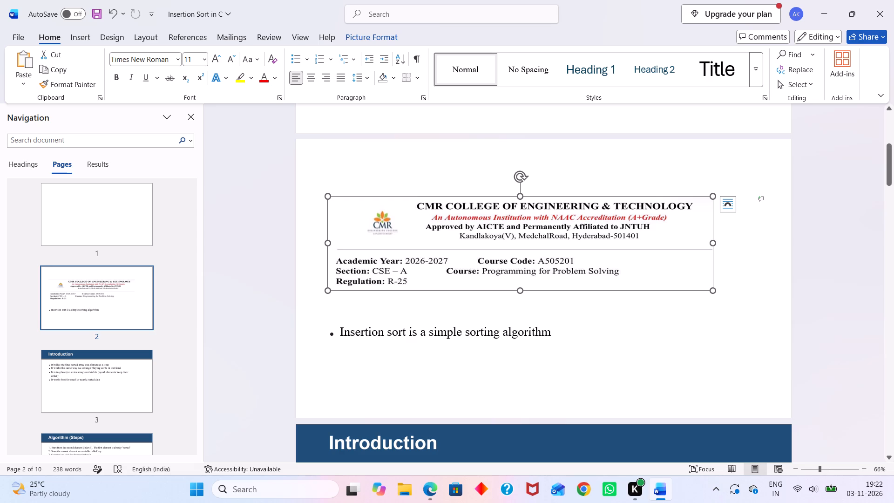
left_click(331, 332)
left_click_drag(350, 341, 350, 343)
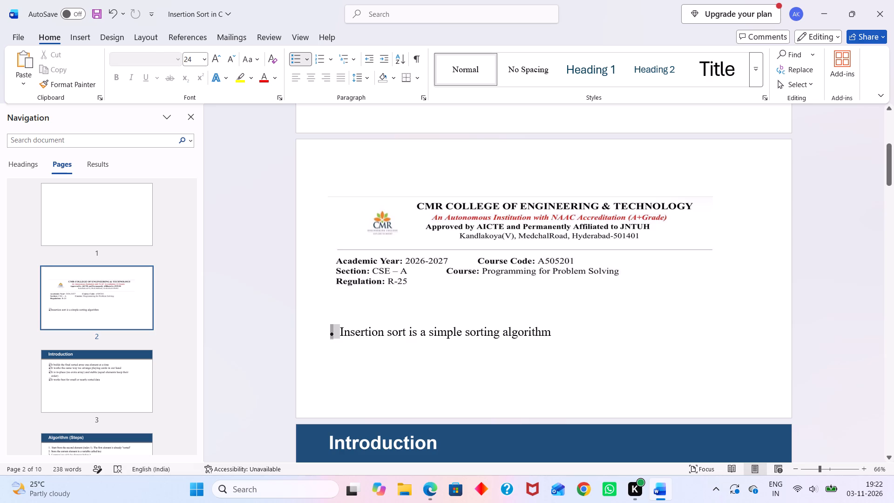
left_click_drag(350, 343, 350, 345)
left_click(328, 332)
left_click(328, 335)
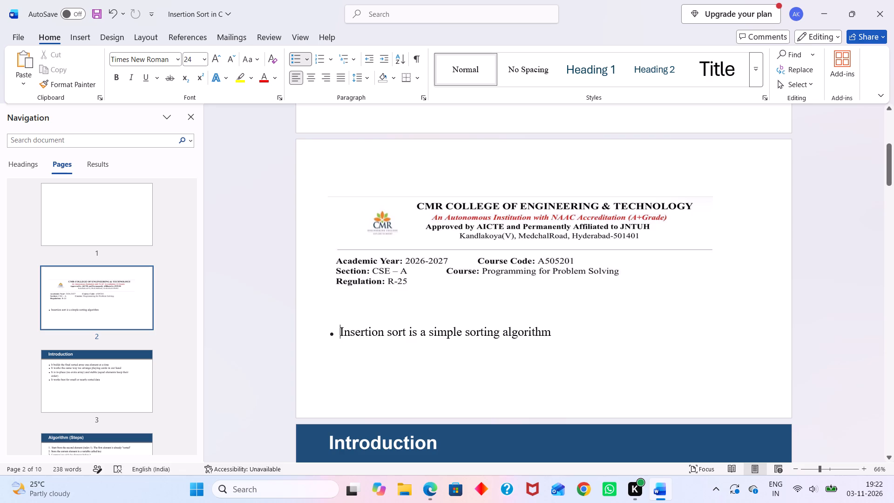
left_click(328, 335)
left_click(323, 334)
left_click(331, 332)
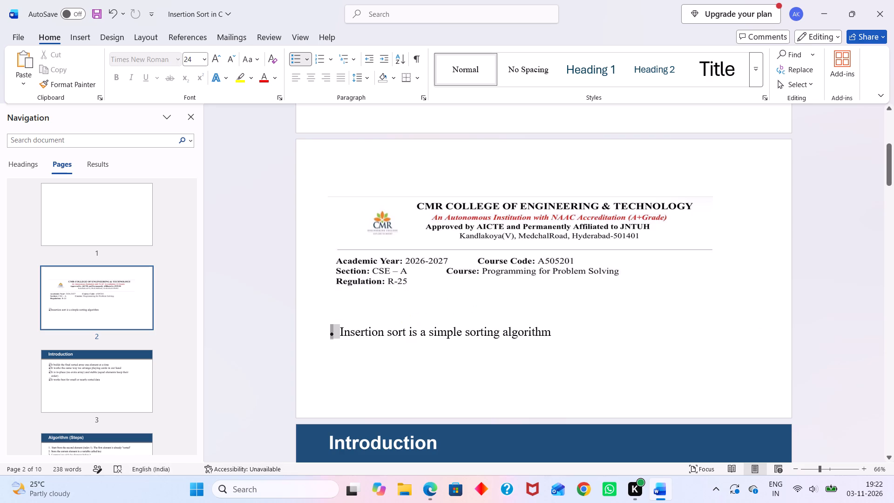
key("Return")
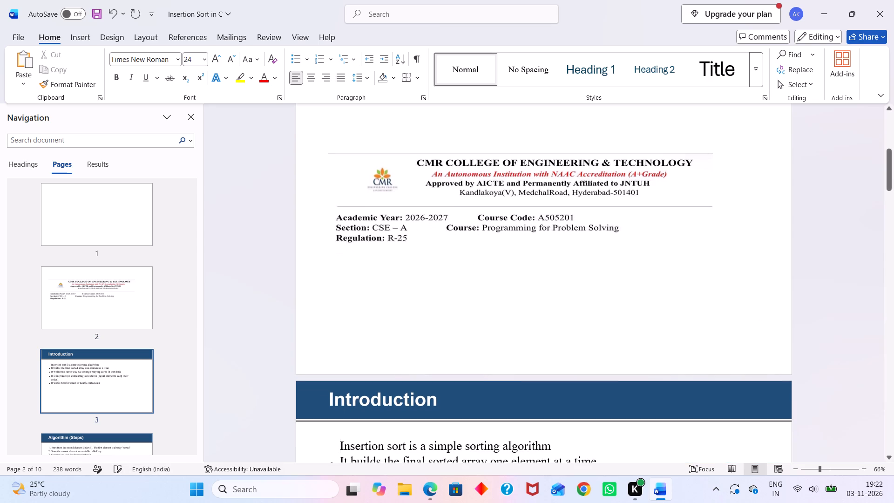
scroll(328, 332, "down", 5)
left_click(331, 358)
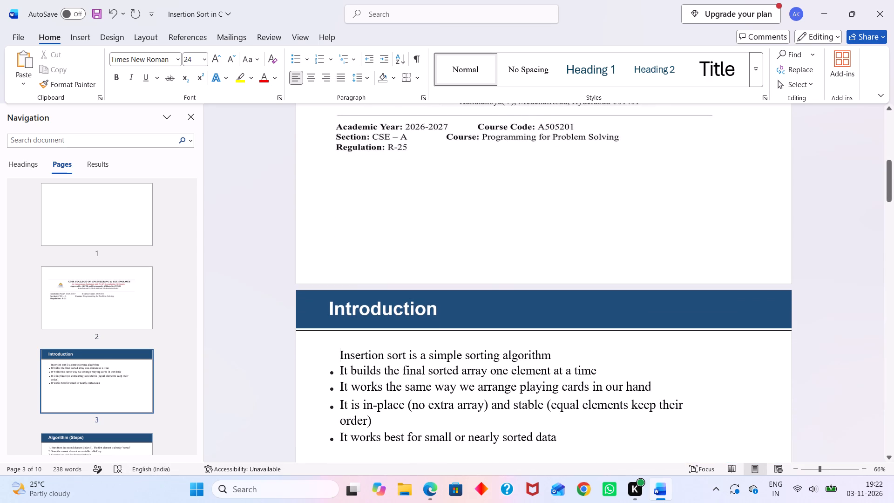
key("BackSpace")
key("Return")
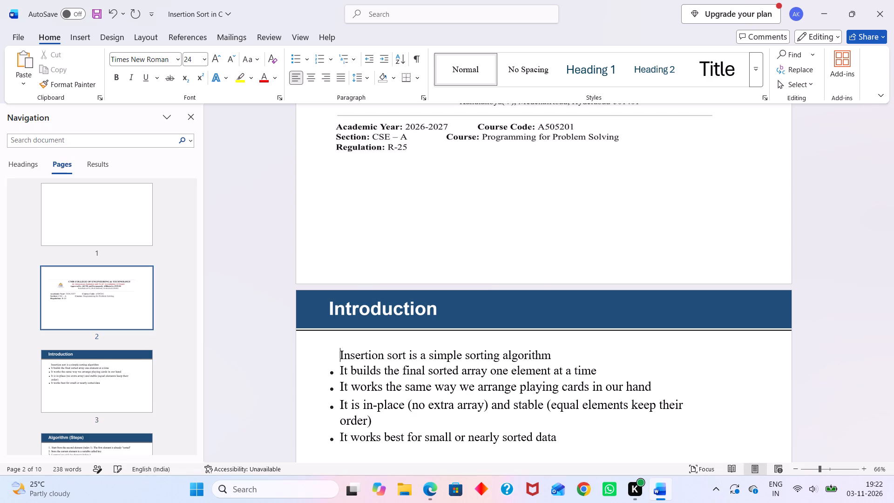
Apply the Title style to the empty line below the college header picture on page 2.
scroll(378, 348, "up", 5)
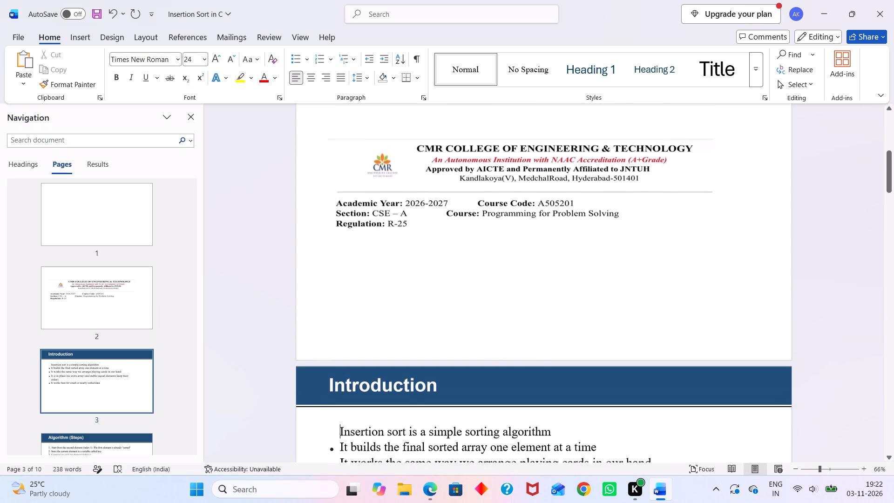
scroll(378, 348, "up", 2)
left_click(357, 317)
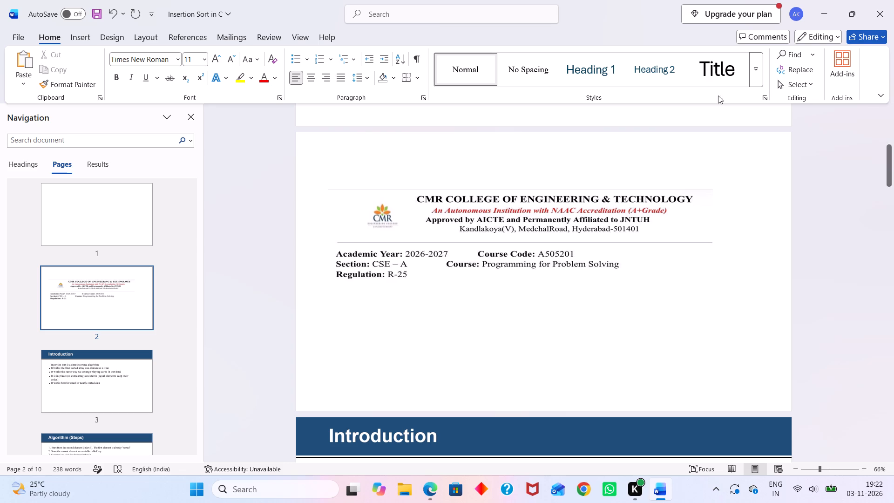
left_click(719, 75)
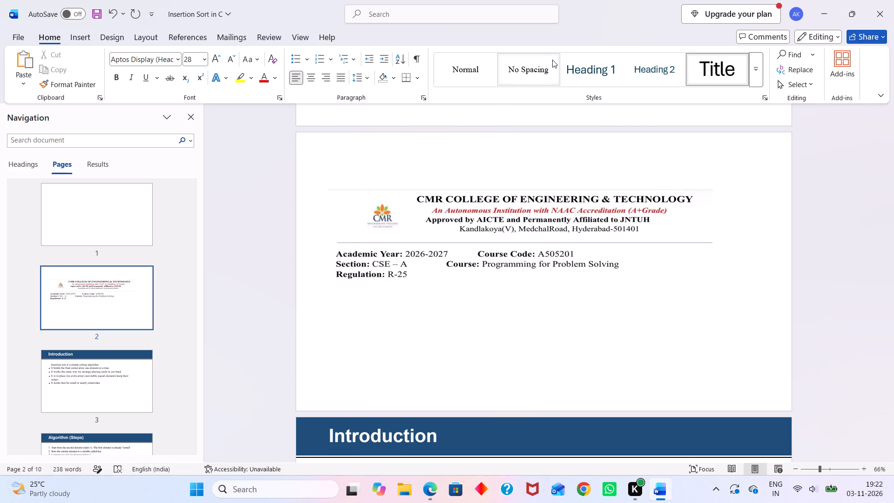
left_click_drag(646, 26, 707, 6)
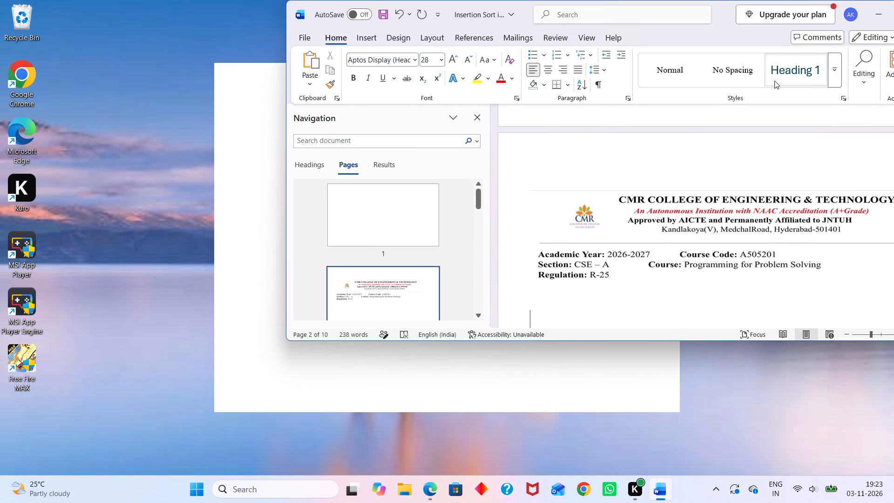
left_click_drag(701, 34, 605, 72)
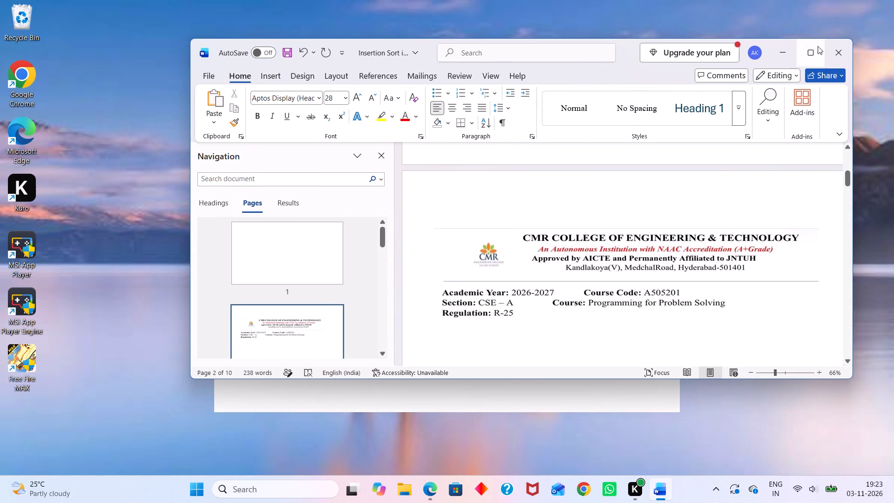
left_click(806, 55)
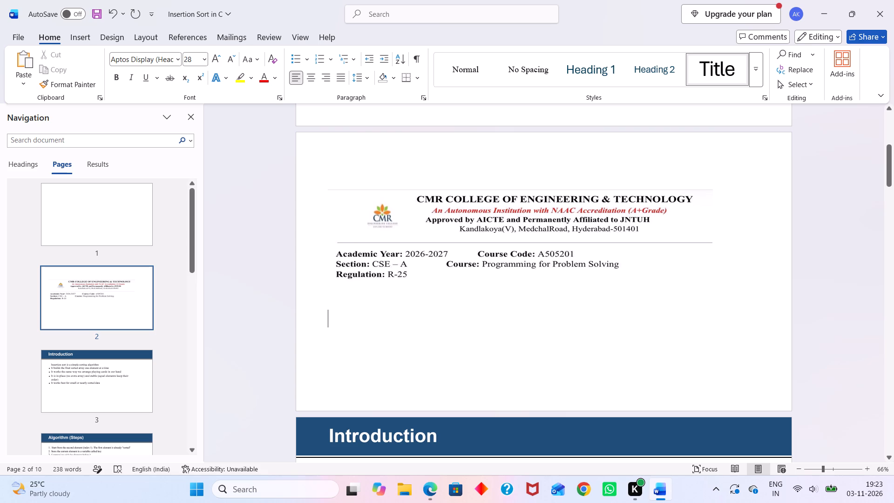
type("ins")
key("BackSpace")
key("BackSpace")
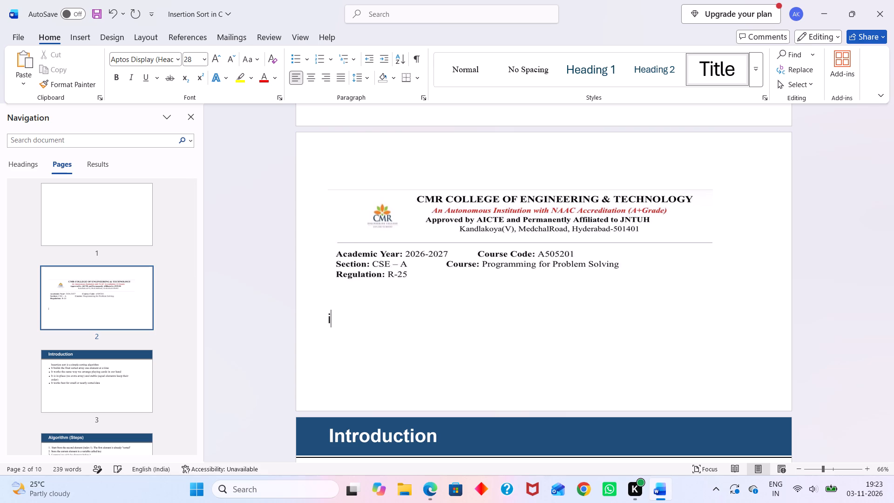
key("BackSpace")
Create a new paragraph style named Style1 from the formatting of the empty title line on page 2.
left_click(750, 65)
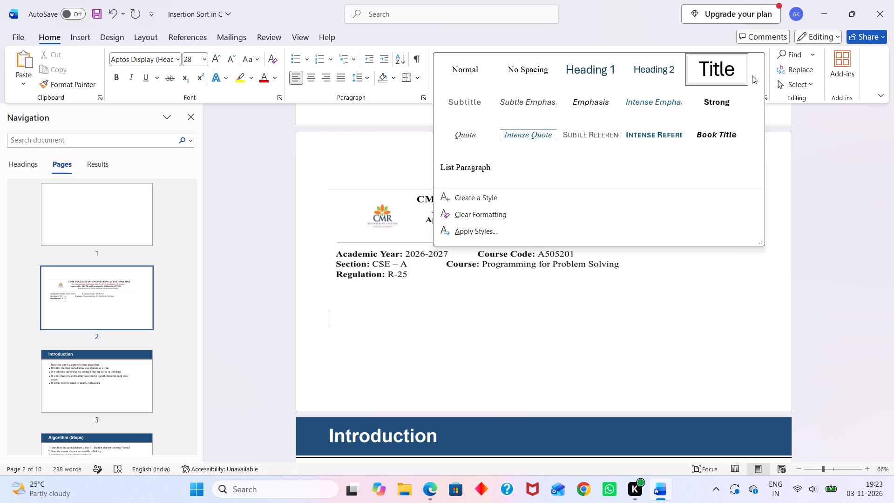
left_click(488, 206)
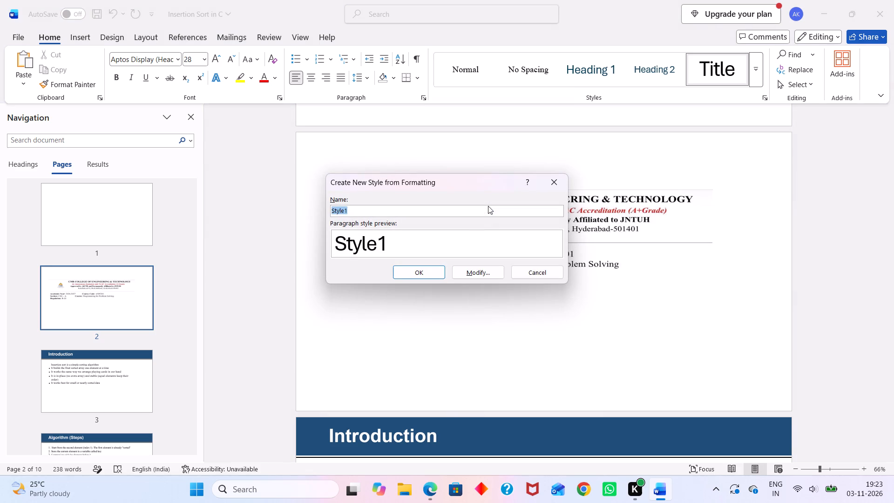
left_click(448, 246)
left_click(414, 276)
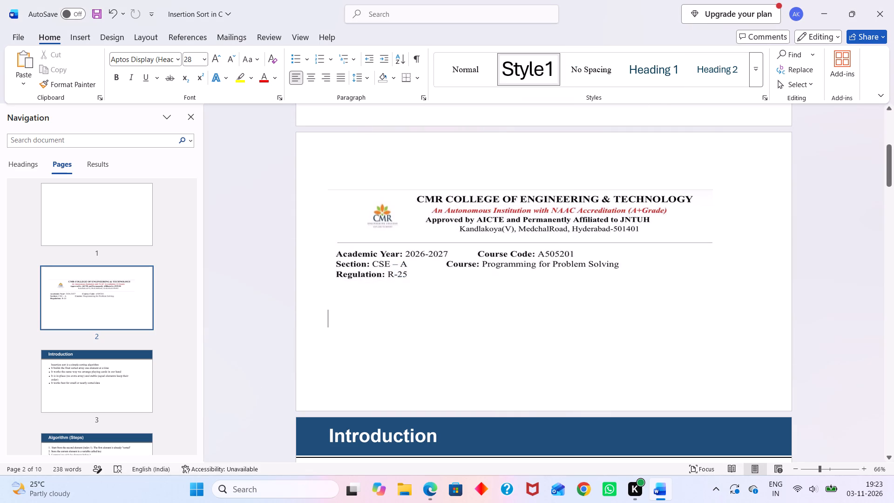
Enter "INSORTIION" on the title line below the college header picture and indent it with ten leading spaces.
type("INS")
type("ORTIION")
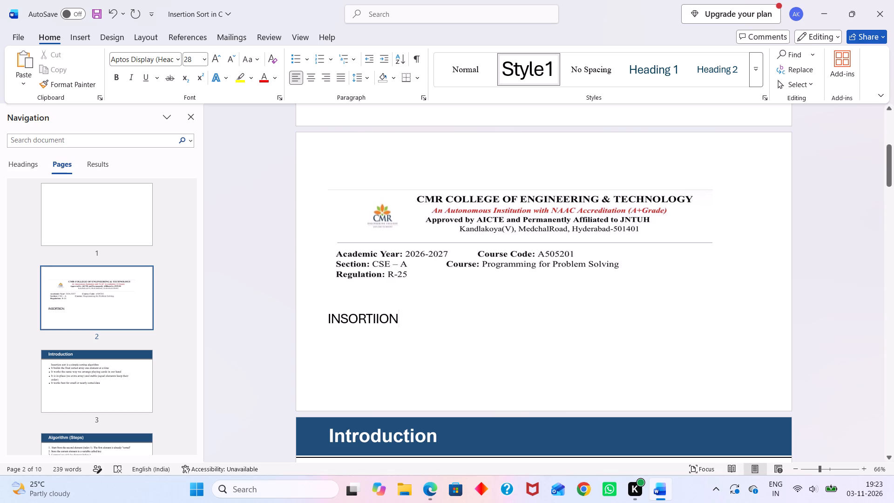
left_click(328, 319)
left_click(328, 319)
key("space")
key("space")
key("space")
key("space")
key("space")
key("space")
key("space")
key("space")
key("space")
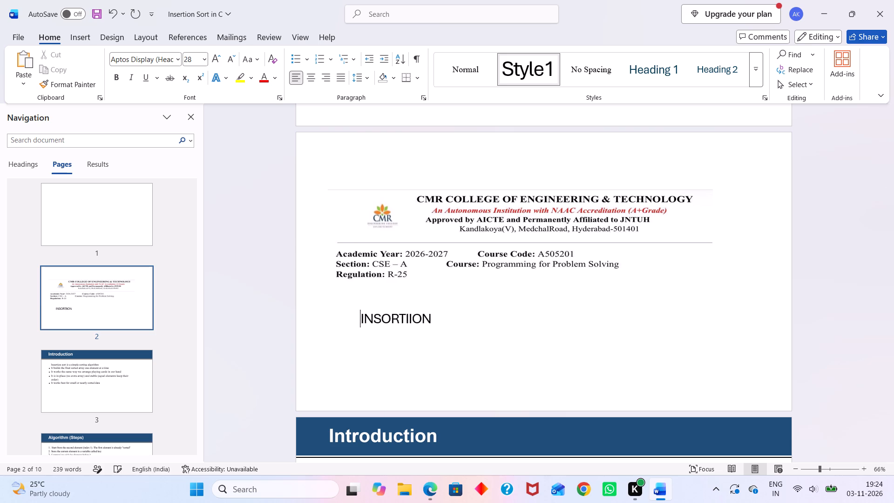
key("space")
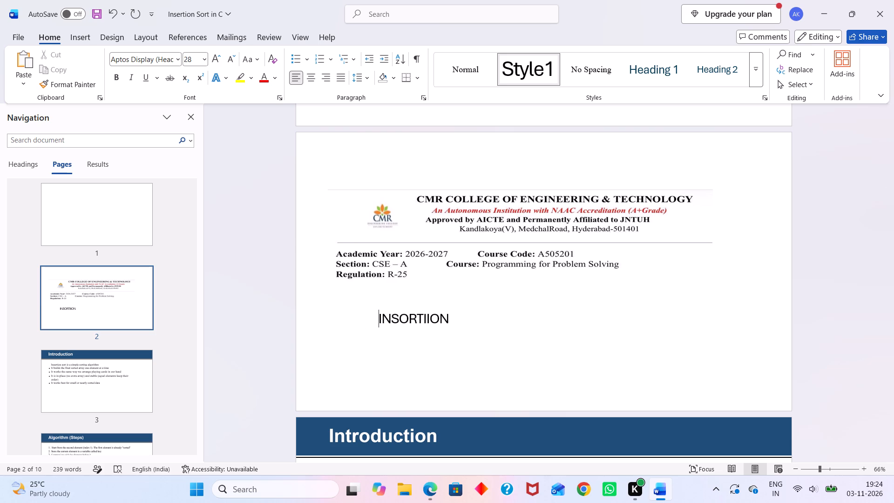
Correct the misspelled title word on page 2 to "INSERTION".
left_click(427, 319)
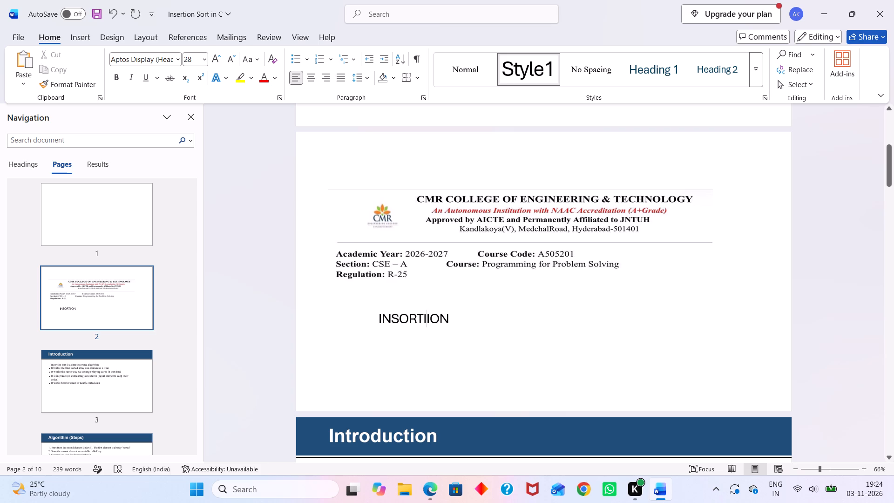
key("BackSpace")
key("BackSpace")
key("BackSpace")
key("BackSpace")
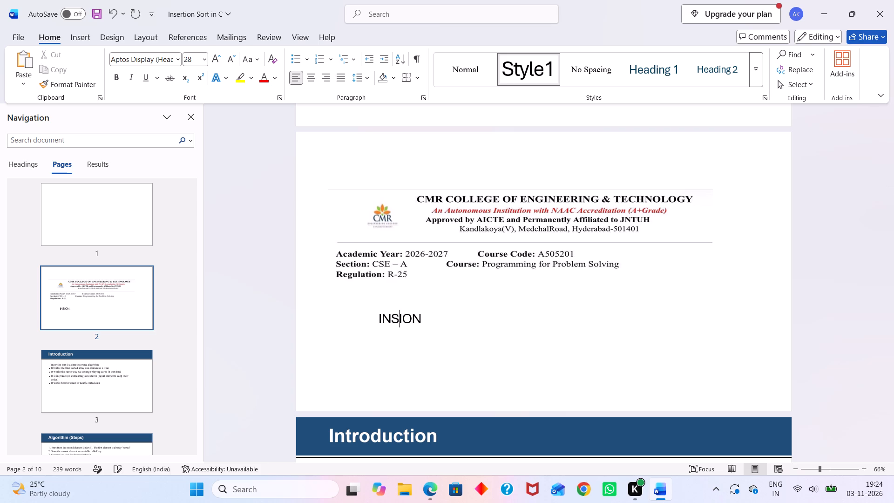
type("ERTI")
key("BackSpace")
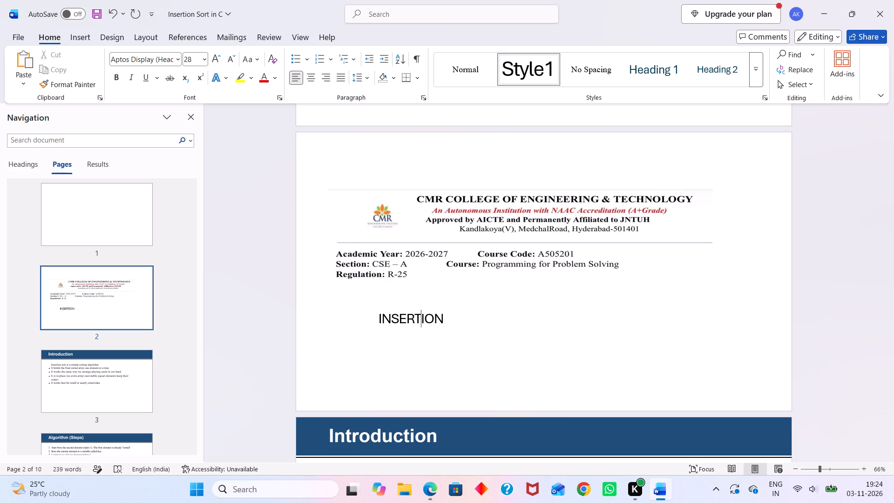
Add "SORT" after "INSERTION" so the page 2 title reads "INSERTION SORT".
scroll(427, 328, "down", 4)
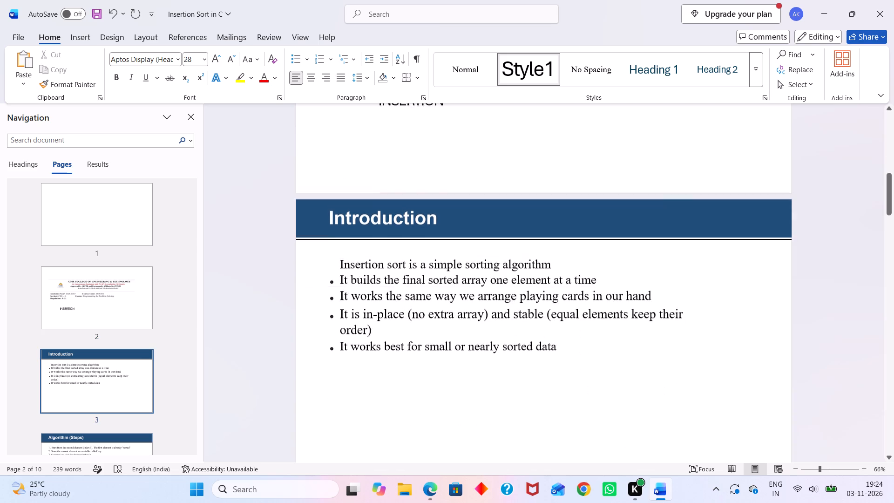
scroll(427, 328, "up", 4)
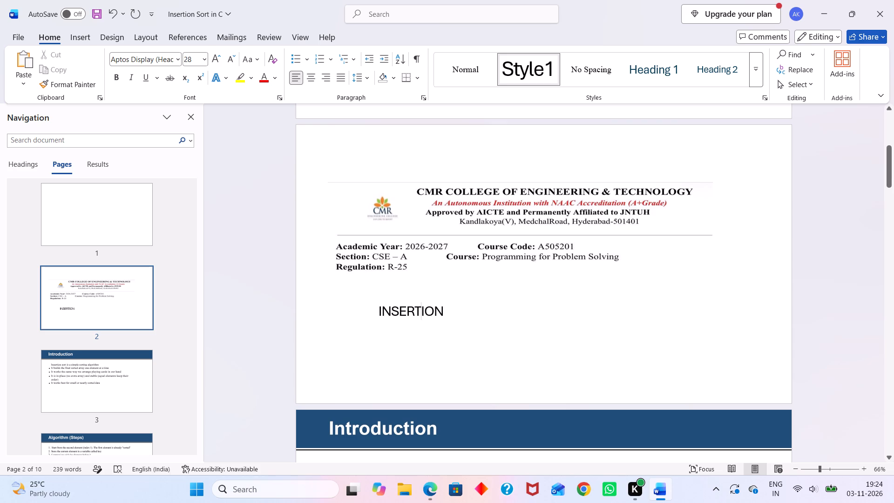
left_click(456, 313)
key("space")
key("space")
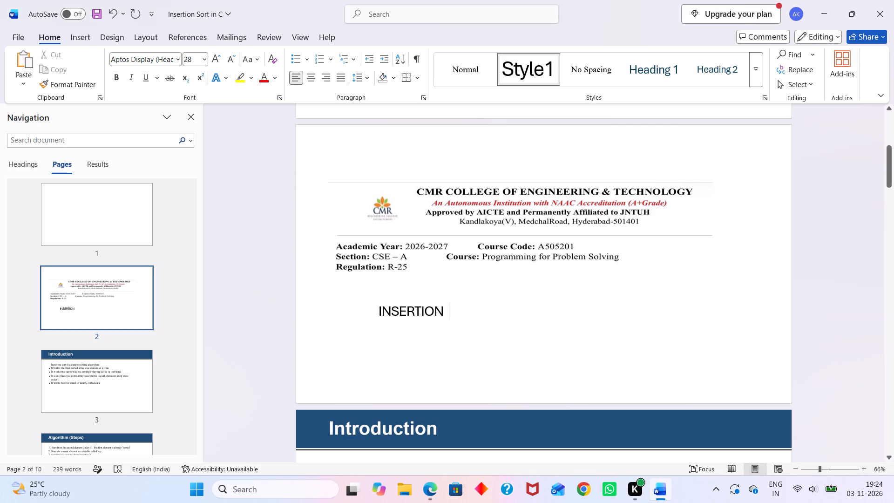
left_click(420, 307)
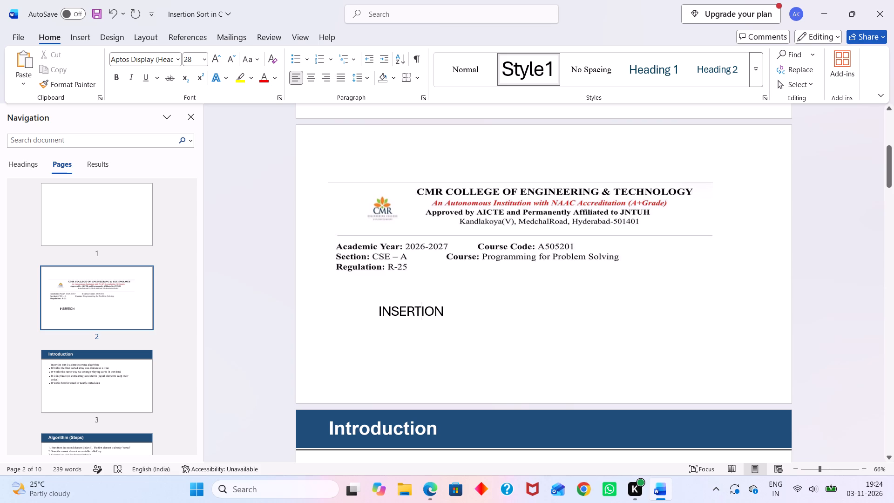
left_click(448, 314)
type("SORT")
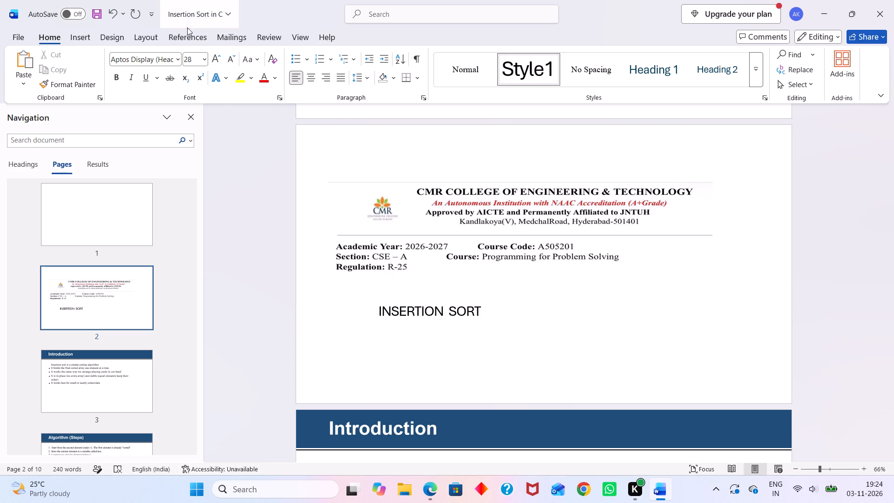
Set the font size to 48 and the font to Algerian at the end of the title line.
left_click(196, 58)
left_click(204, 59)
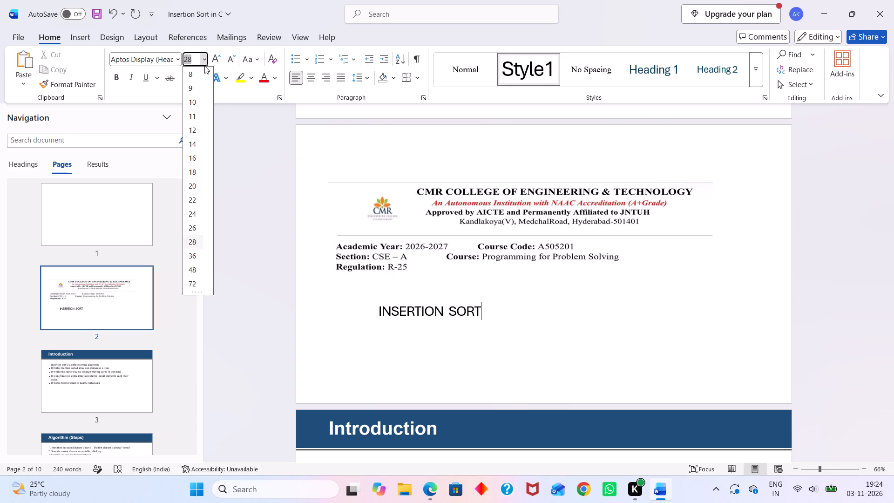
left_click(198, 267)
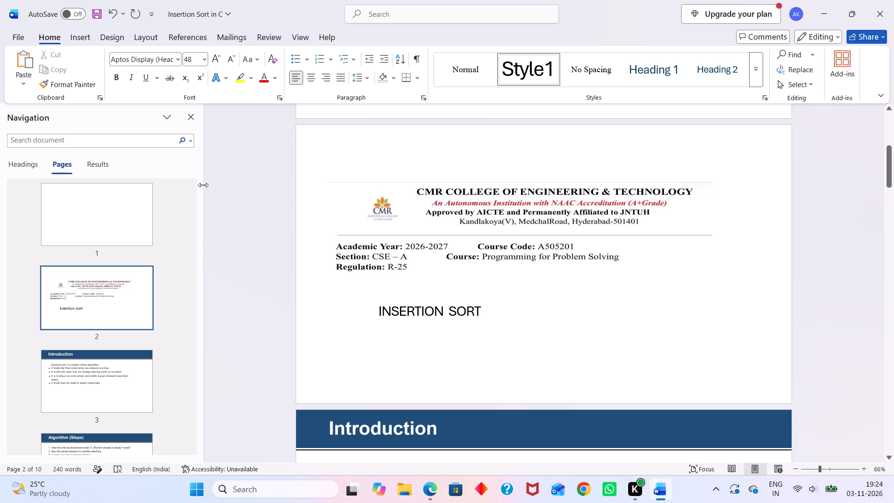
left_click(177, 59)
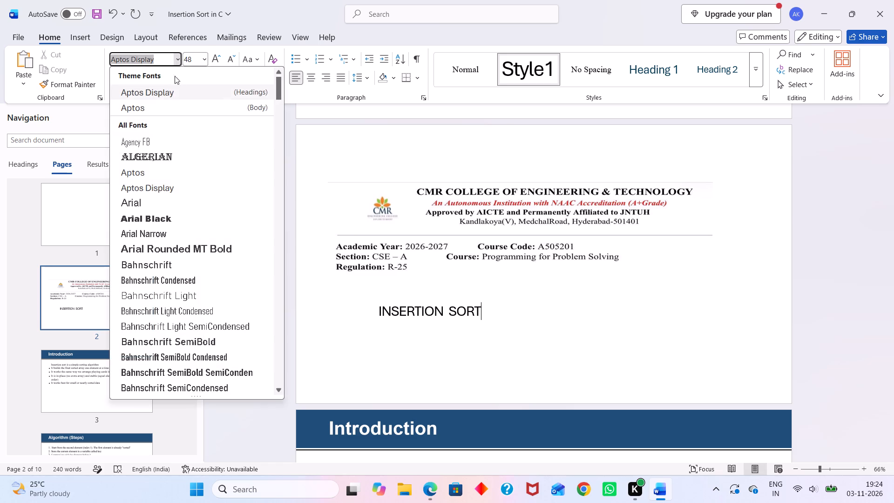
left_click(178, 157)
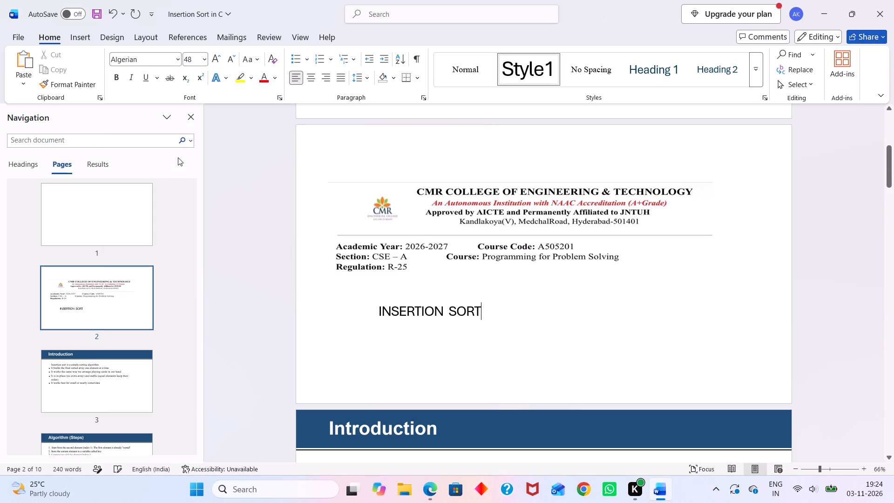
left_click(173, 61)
Copy the whole "INSERTION SORT" title line and delete it from page 2.
left_click_drag(379, 310, 511, 305)
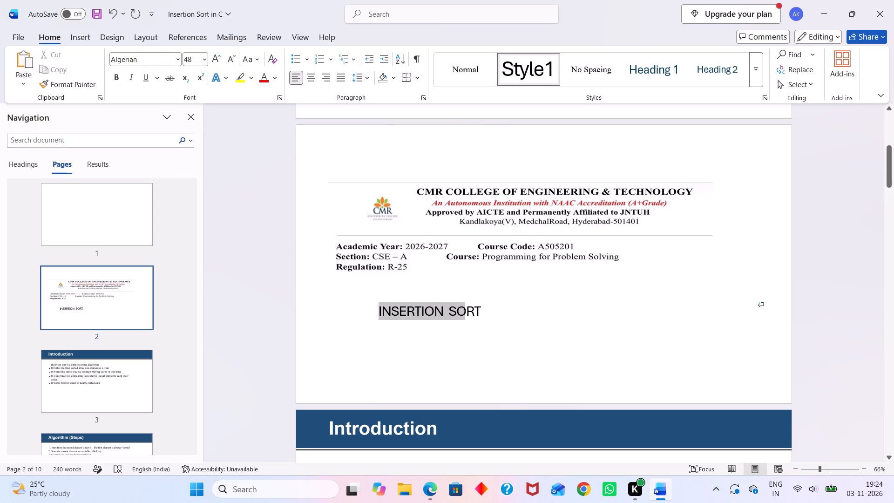
left_click_drag(511, 305, 513, 305)
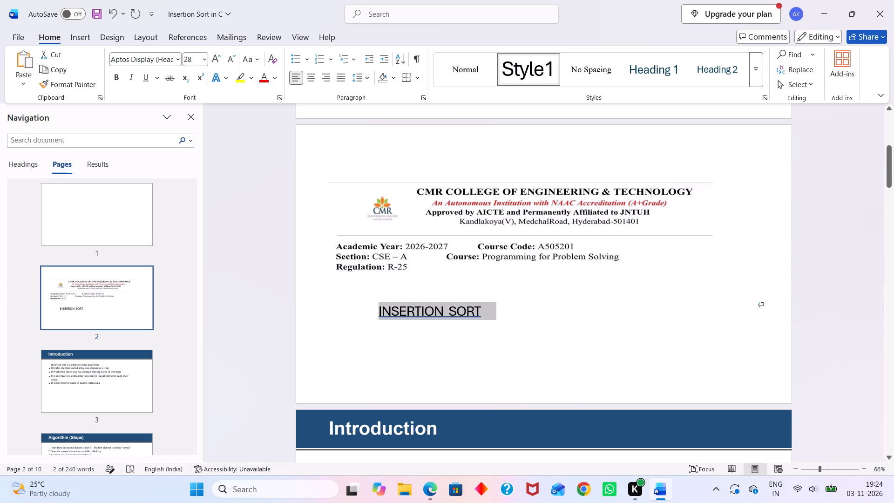
key("ctrl+c")
key("BackSpace")
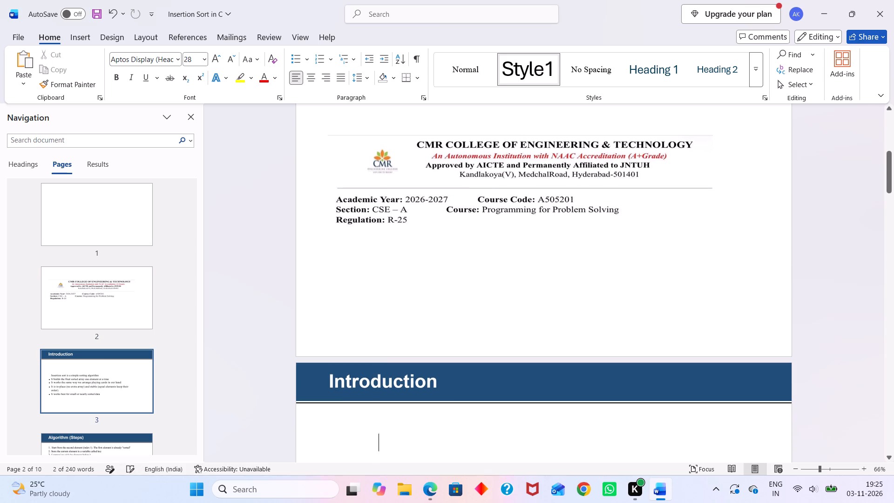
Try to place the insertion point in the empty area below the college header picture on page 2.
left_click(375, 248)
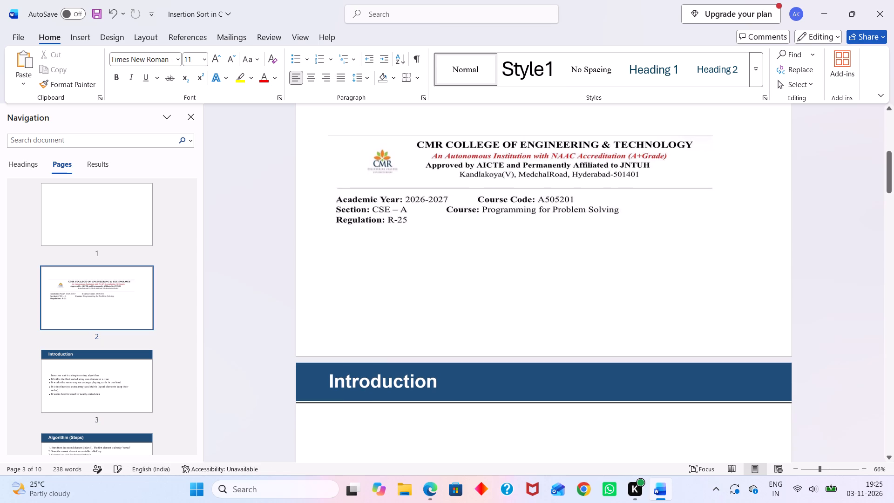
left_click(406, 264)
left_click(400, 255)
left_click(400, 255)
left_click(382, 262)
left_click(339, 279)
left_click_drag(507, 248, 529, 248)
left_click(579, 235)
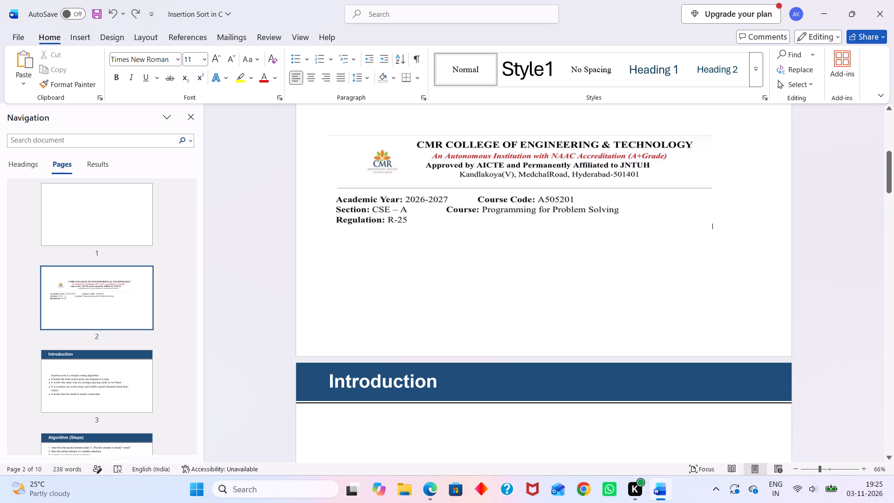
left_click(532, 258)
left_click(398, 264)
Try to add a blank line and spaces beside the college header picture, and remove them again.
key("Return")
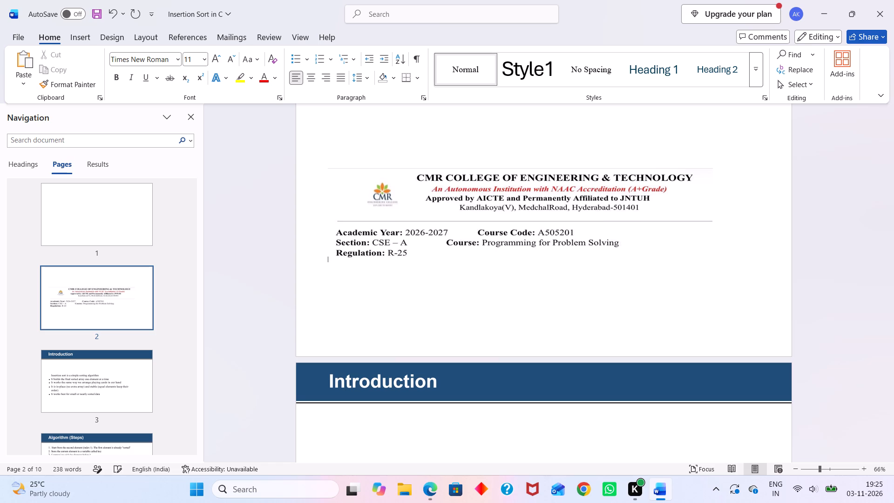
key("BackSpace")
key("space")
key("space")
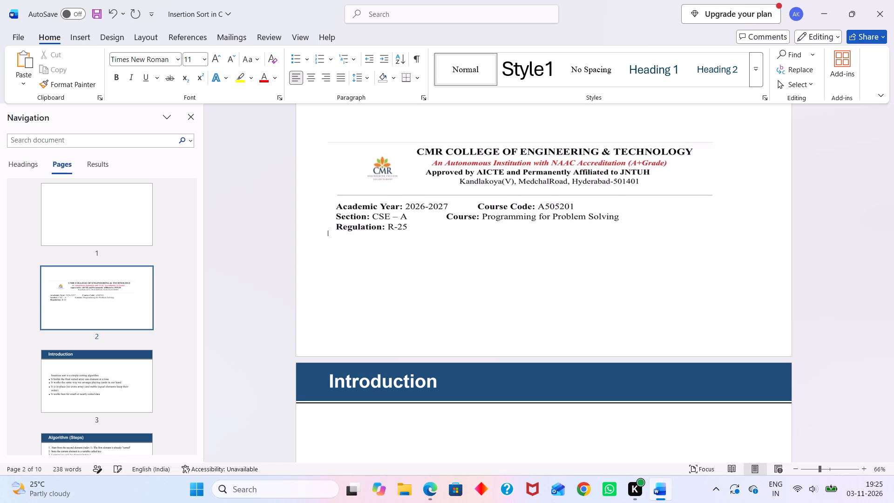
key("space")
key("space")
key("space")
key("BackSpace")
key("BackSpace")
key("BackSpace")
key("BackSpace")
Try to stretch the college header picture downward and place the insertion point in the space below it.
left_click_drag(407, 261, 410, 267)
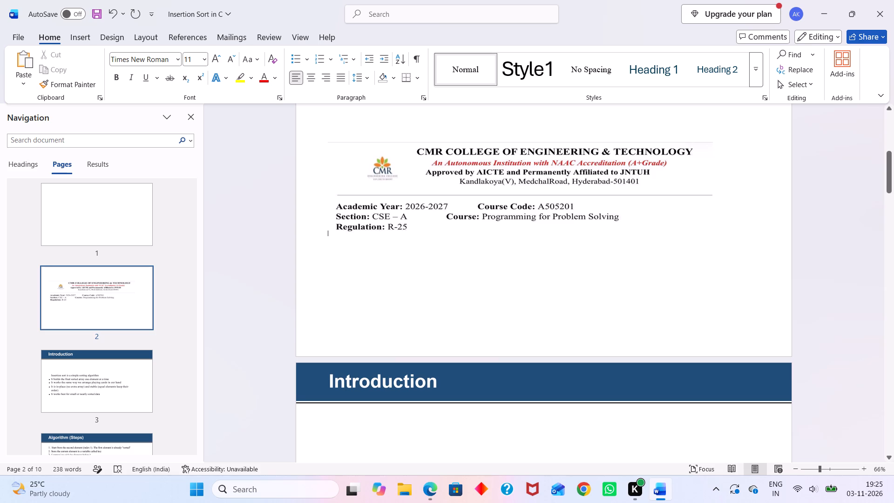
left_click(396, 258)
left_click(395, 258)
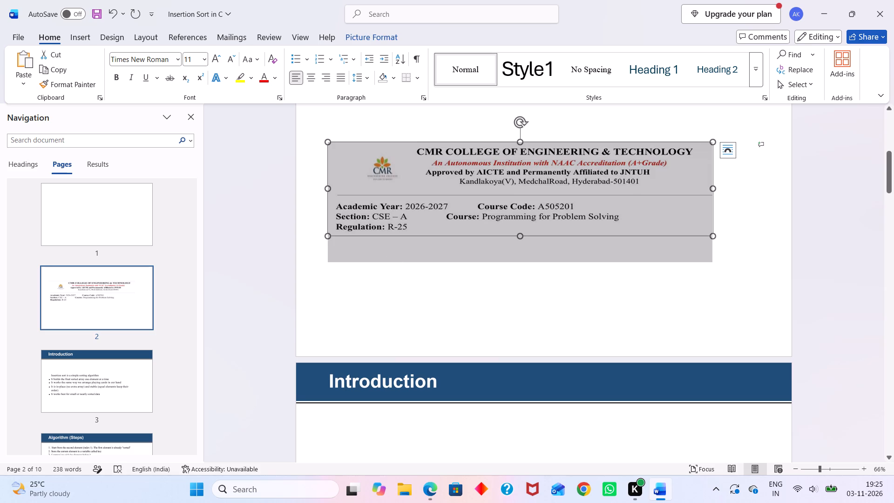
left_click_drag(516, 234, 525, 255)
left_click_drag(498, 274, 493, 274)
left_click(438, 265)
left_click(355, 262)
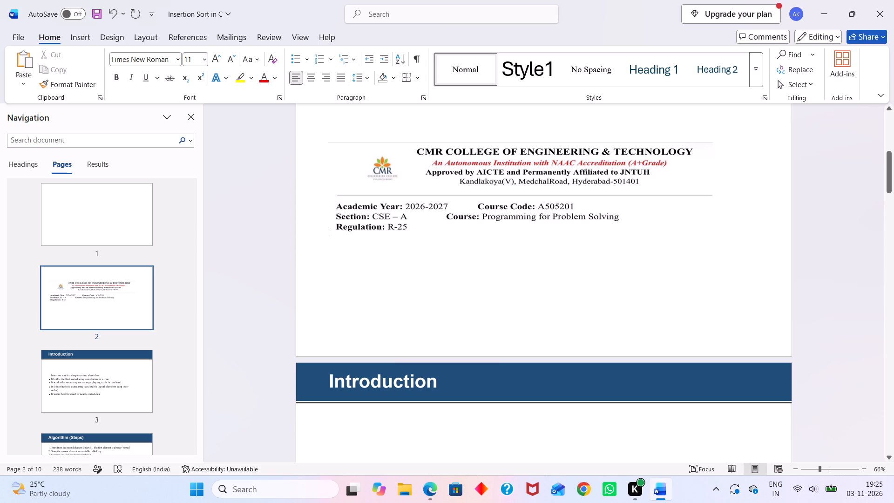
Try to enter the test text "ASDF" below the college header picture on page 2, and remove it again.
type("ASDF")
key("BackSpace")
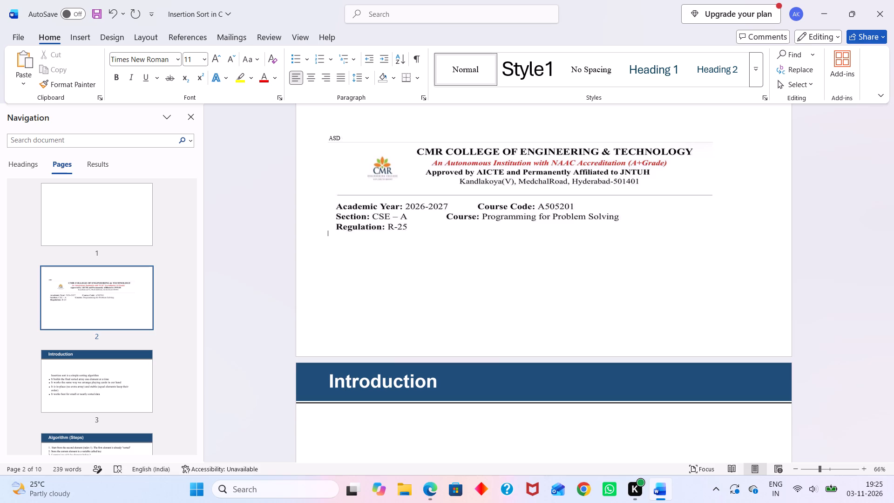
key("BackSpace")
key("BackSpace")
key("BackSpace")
Cut the college header picture from page 2.
scroll(357, 238, "up", 1)
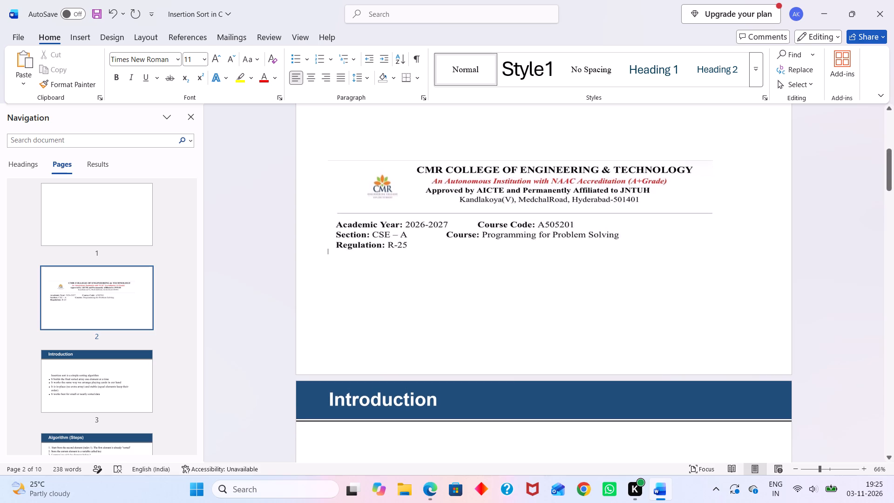
left_click(411, 321)
scroll(353, 177, "up", 12)
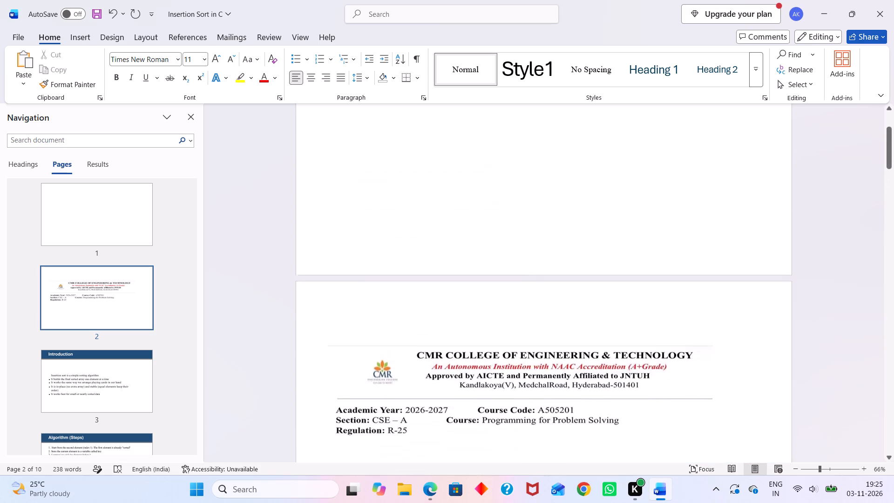
scroll(353, 177, "up", 6)
scroll(477, 405, "down", 5)
right_click(481, 413)
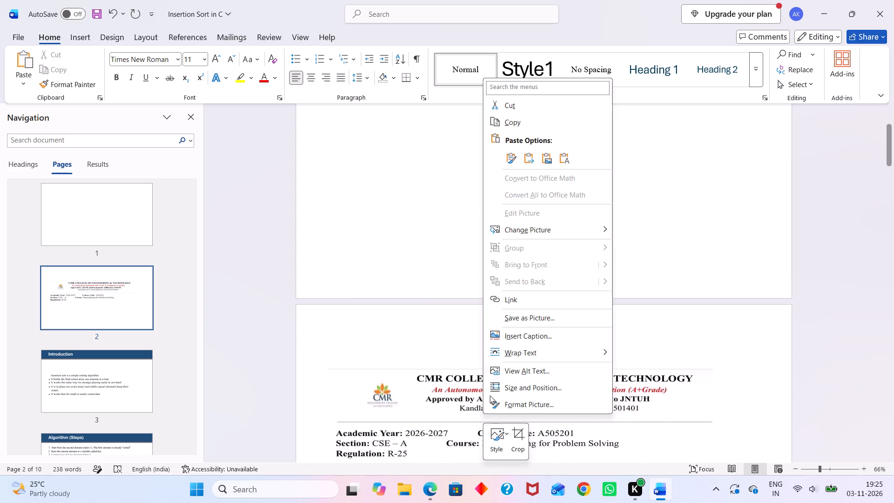
left_click(542, 100)
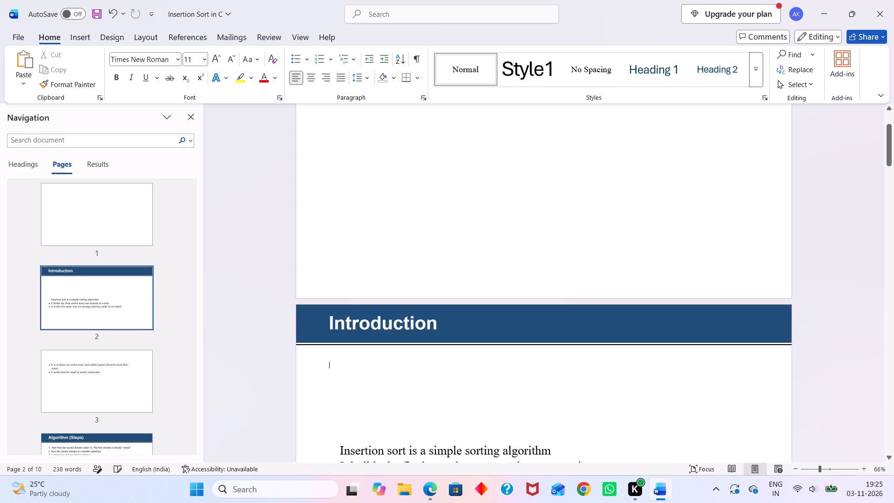
scroll(573, 308, "up", 6)
left_click_drag(278, 230, 288, 227)
left_click(361, 210)
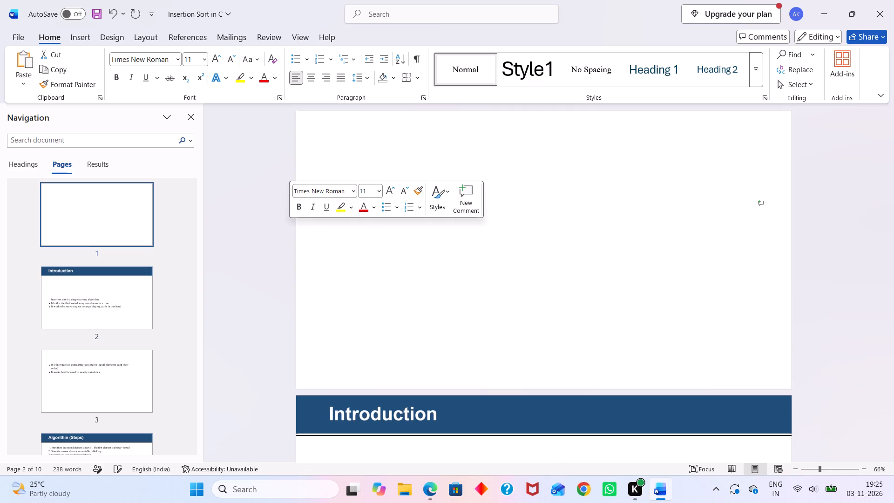
left_click(539, 214)
left_click_drag(457, 144, 454, 153)
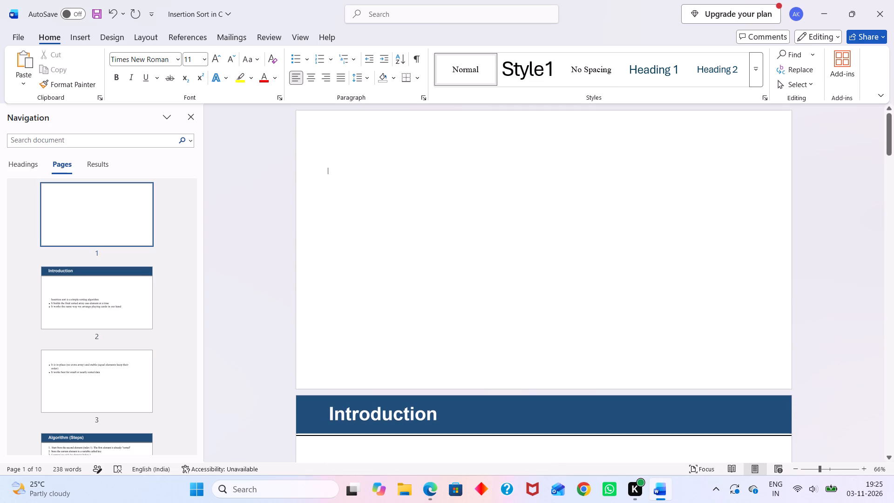
left_click(386, 137)
scroll(275, 175, "up", 6)
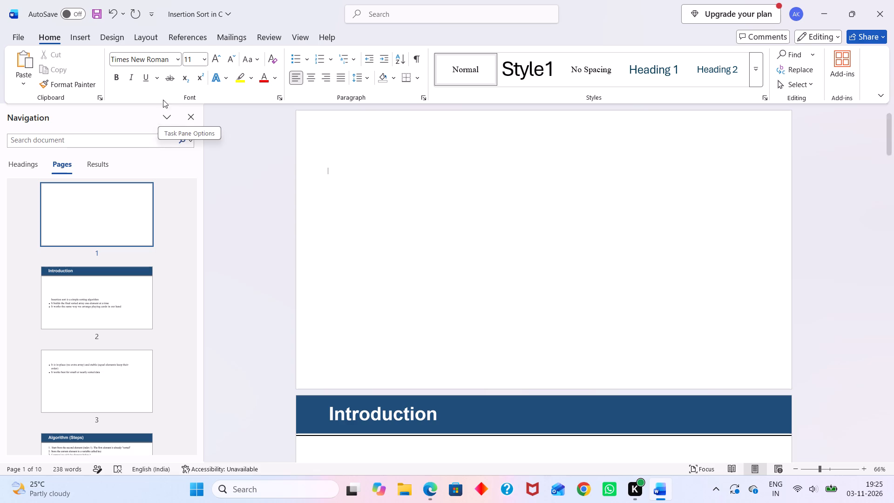
left_click(86, 38)
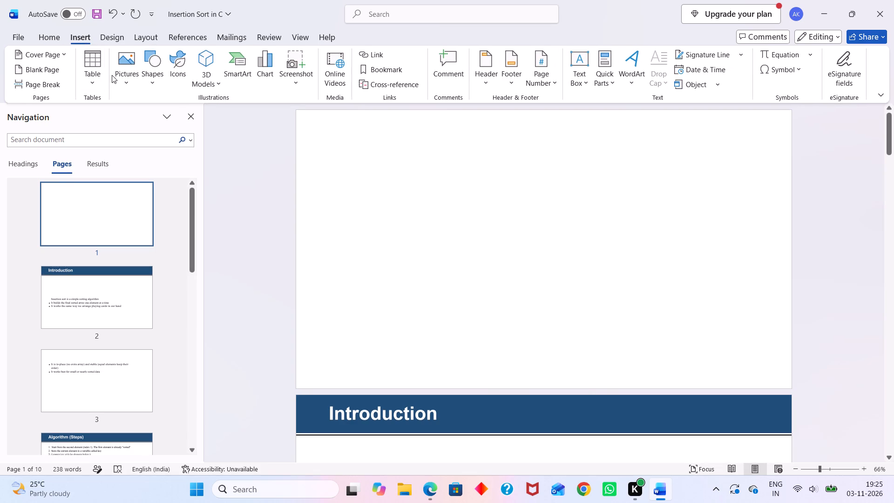
left_click(127, 75)
left_click(150, 119)
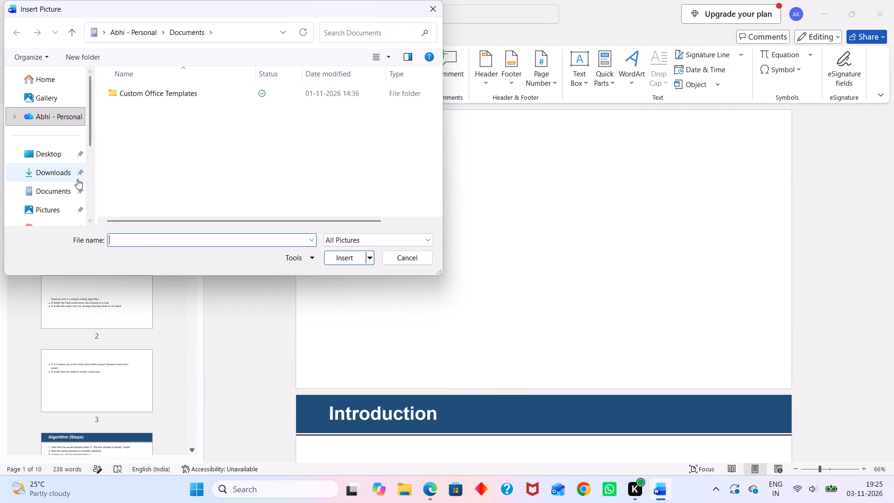
left_click(66, 207)
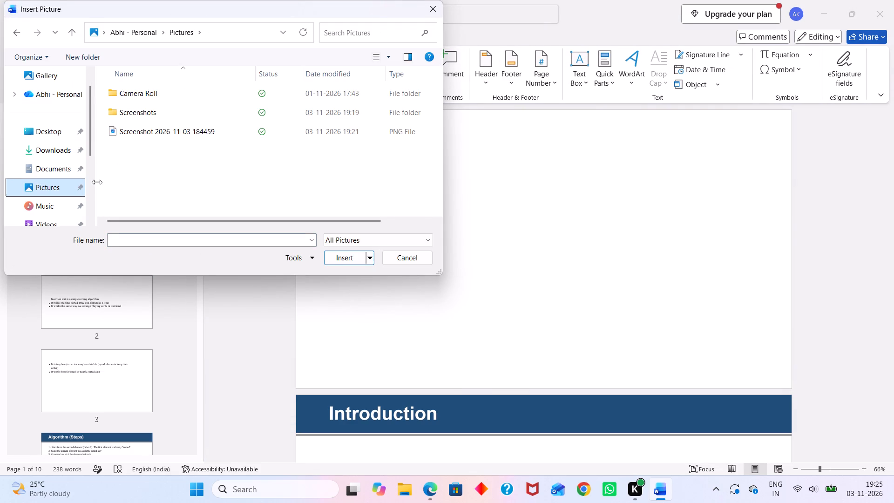
left_click(153, 134)
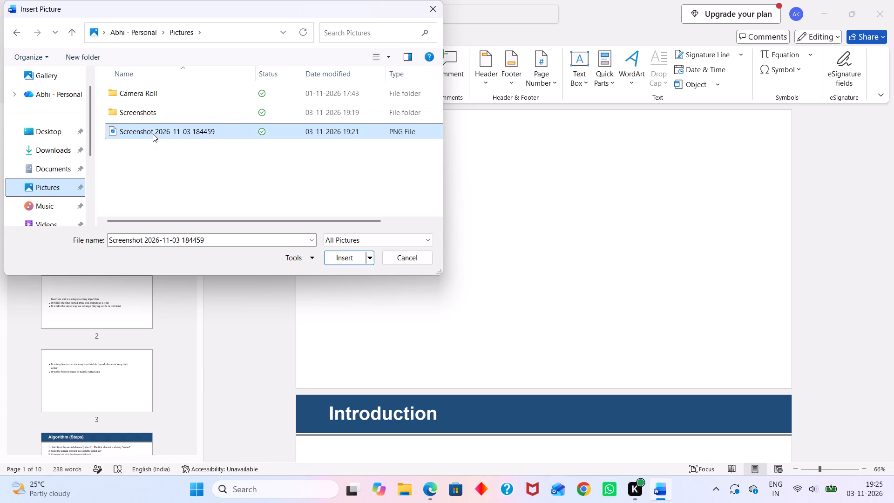
left_click(339, 259)
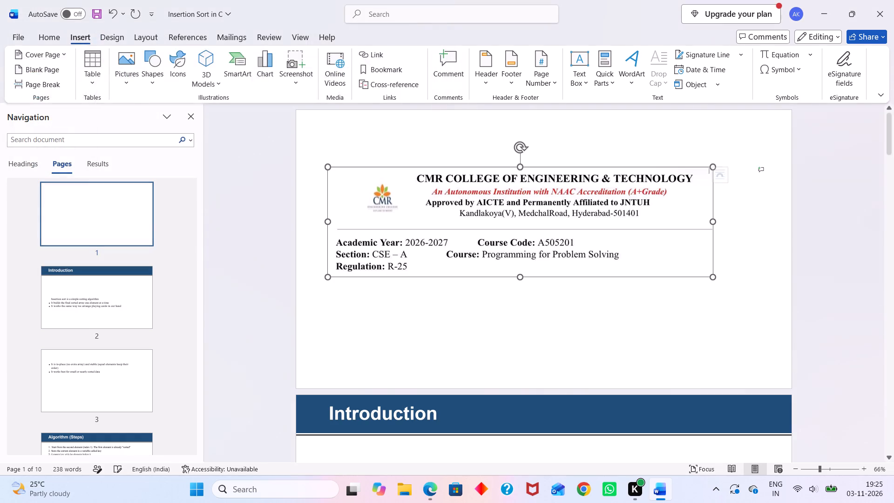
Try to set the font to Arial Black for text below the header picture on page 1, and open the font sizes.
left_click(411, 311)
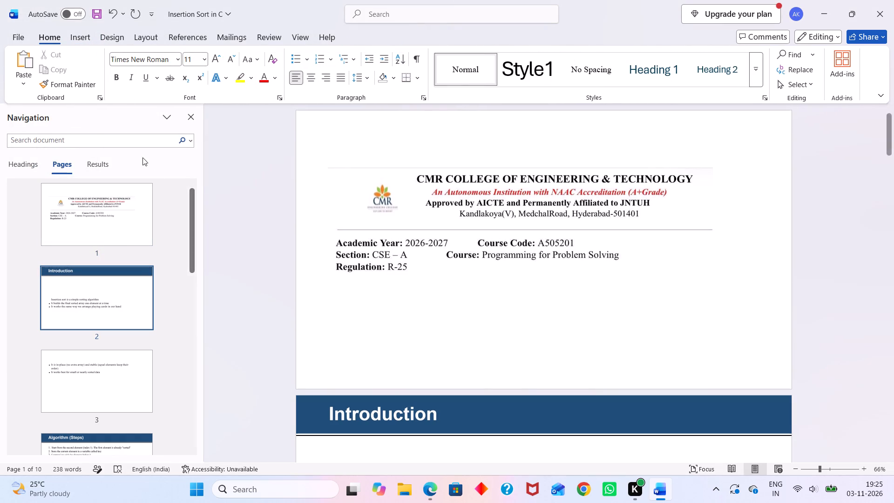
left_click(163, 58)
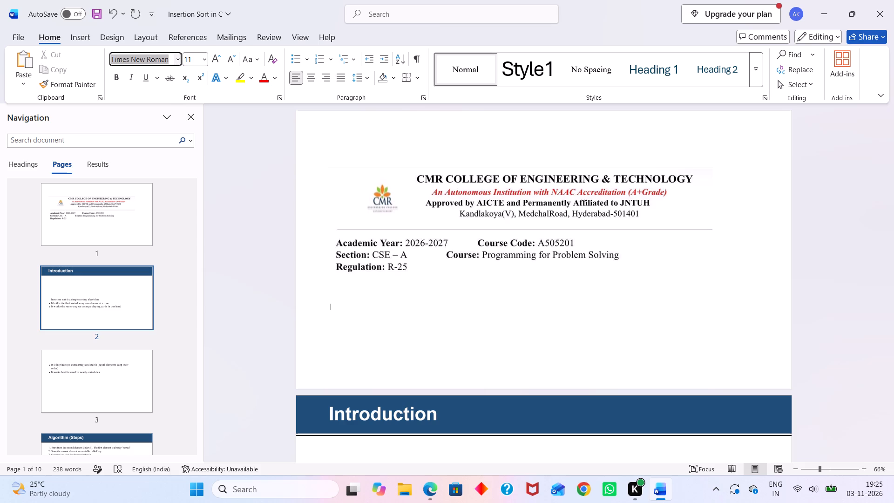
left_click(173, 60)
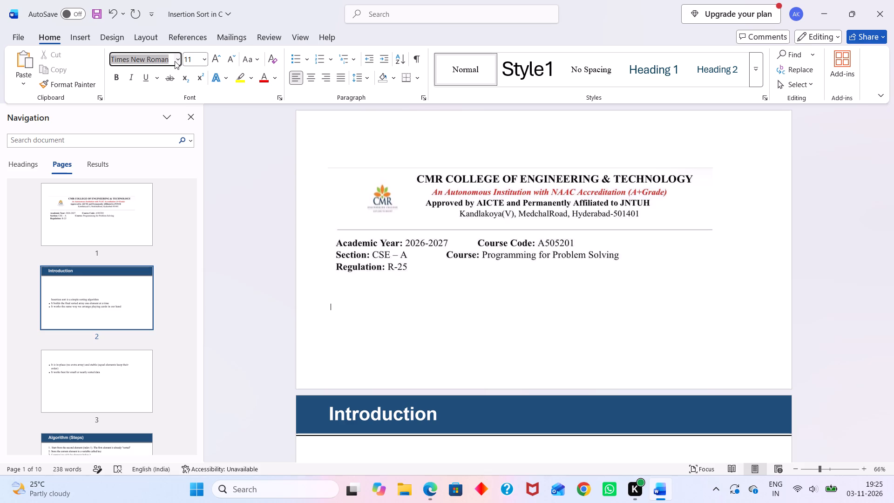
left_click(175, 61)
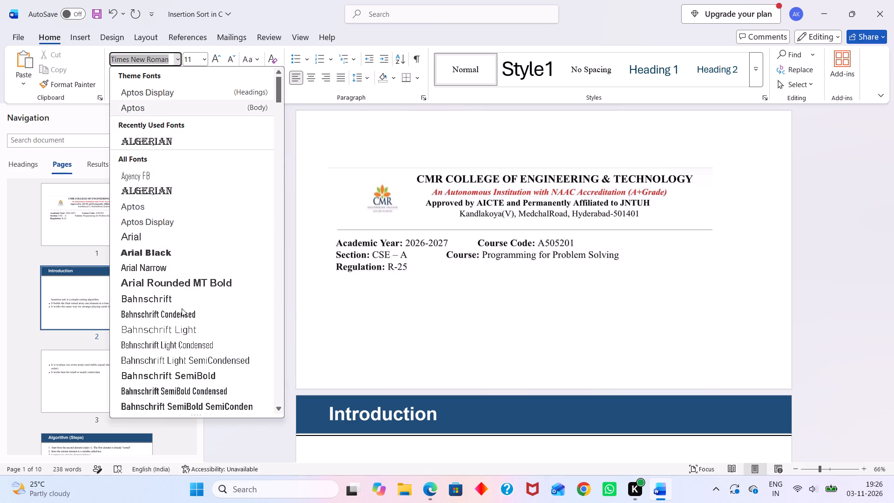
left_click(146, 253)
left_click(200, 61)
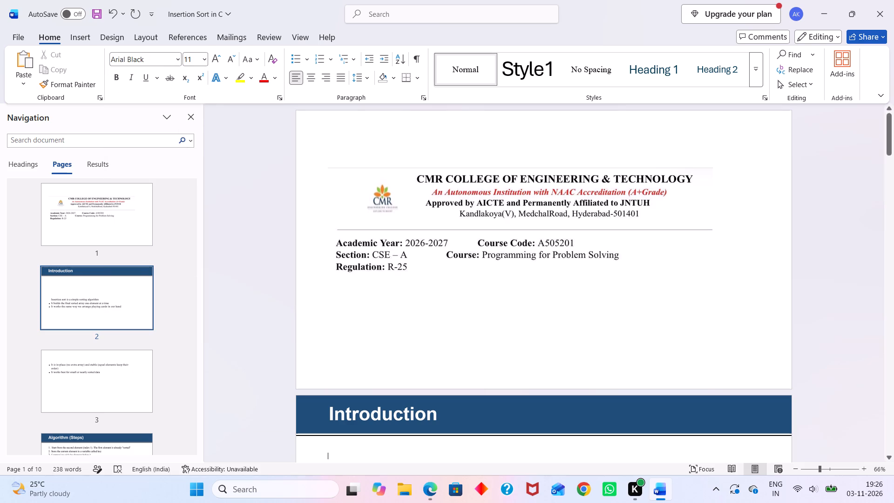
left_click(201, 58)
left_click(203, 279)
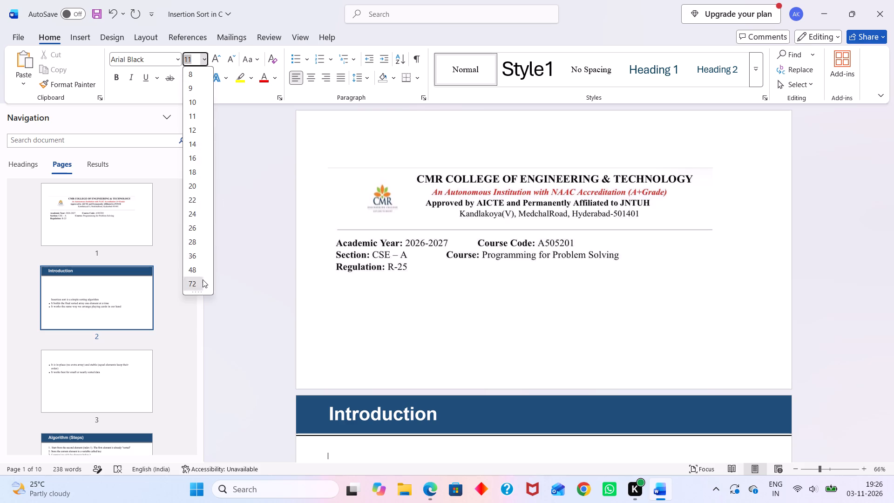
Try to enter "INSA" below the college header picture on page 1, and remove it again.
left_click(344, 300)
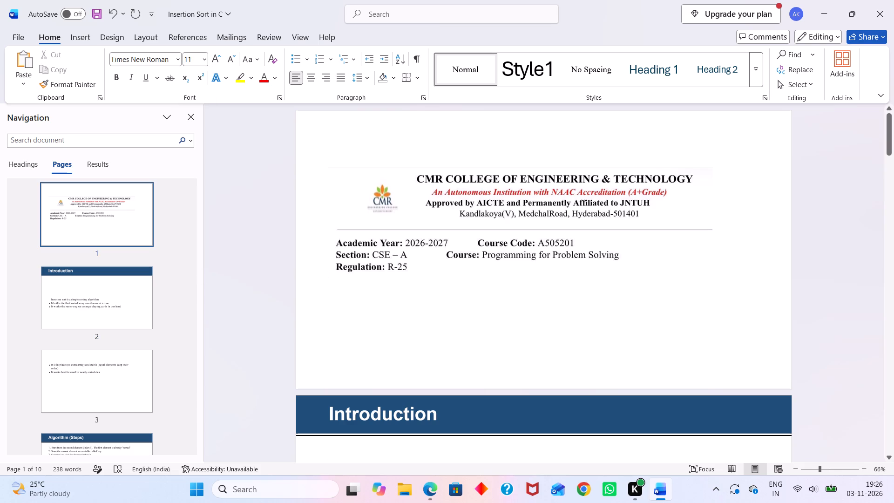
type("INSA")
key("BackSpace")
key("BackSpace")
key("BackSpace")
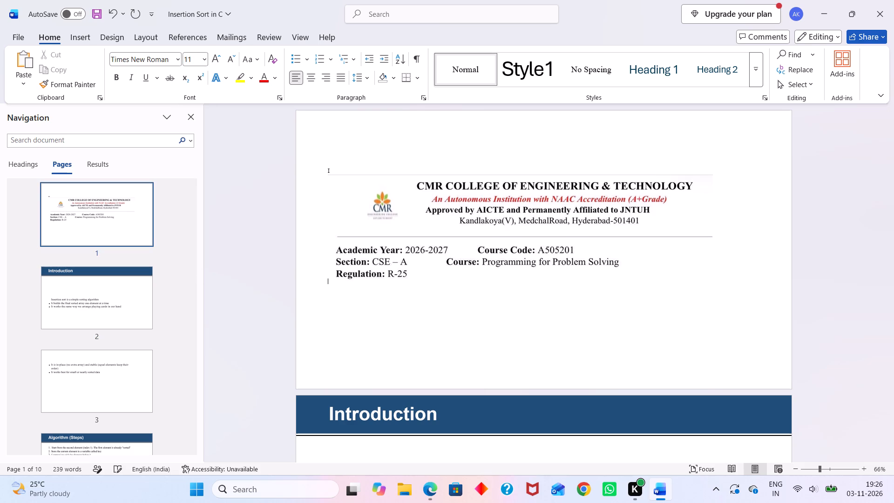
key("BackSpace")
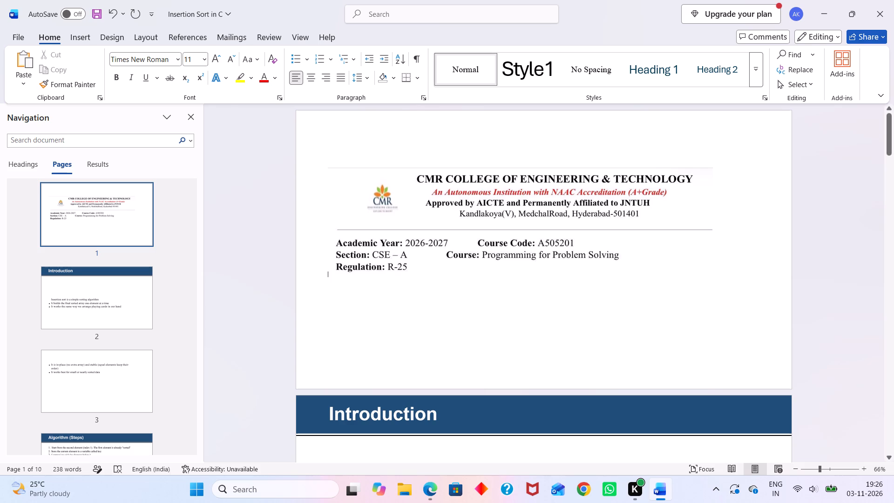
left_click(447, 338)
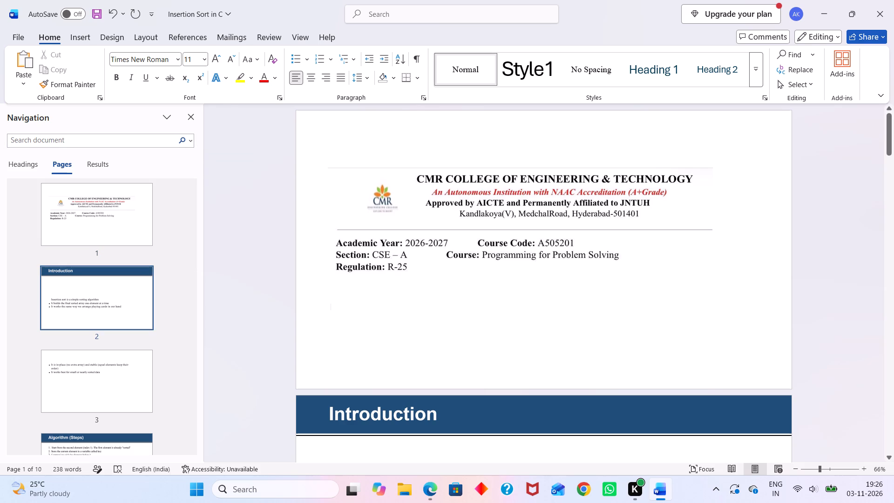
Join the "It is in-place (no extra array)" bullet on page 3 to the end of the last bullet on page 2.
scroll(393, 330, "down", 10)
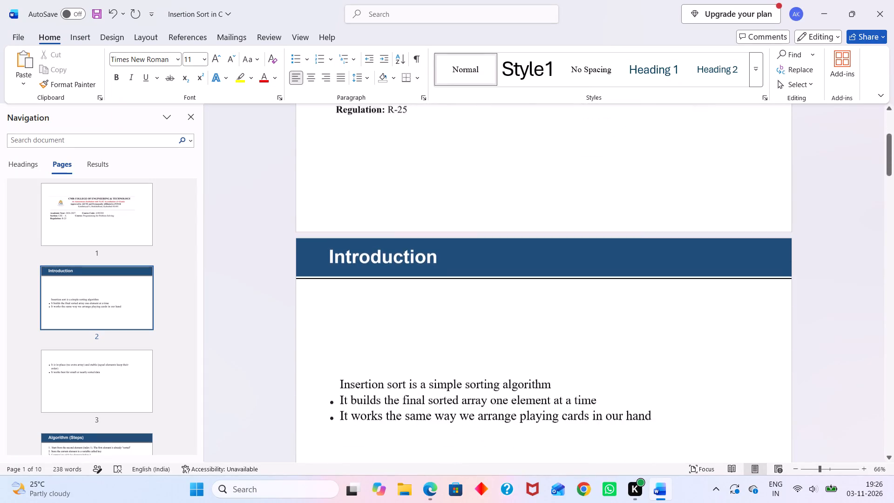
scroll(399, 326, "down", 16)
scroll(400, 320, "down", 5)
scroll(402, 319, "up", 4)
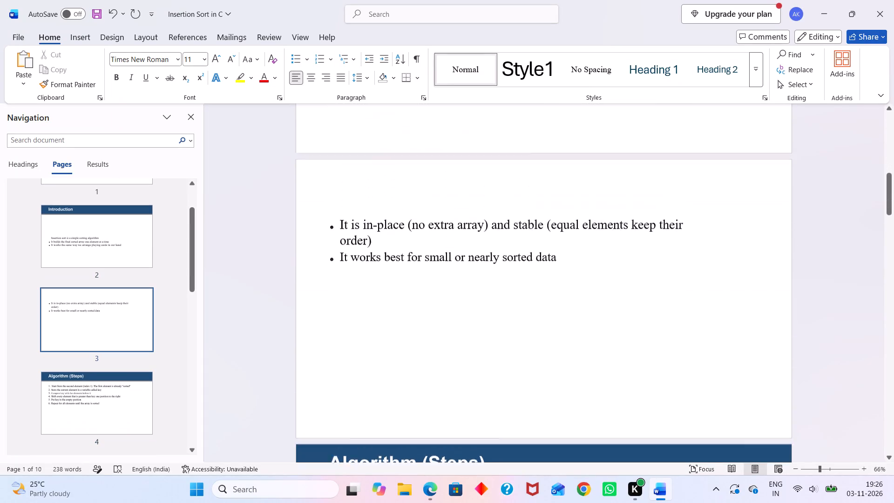
scroll(402, 319, "up", 3)
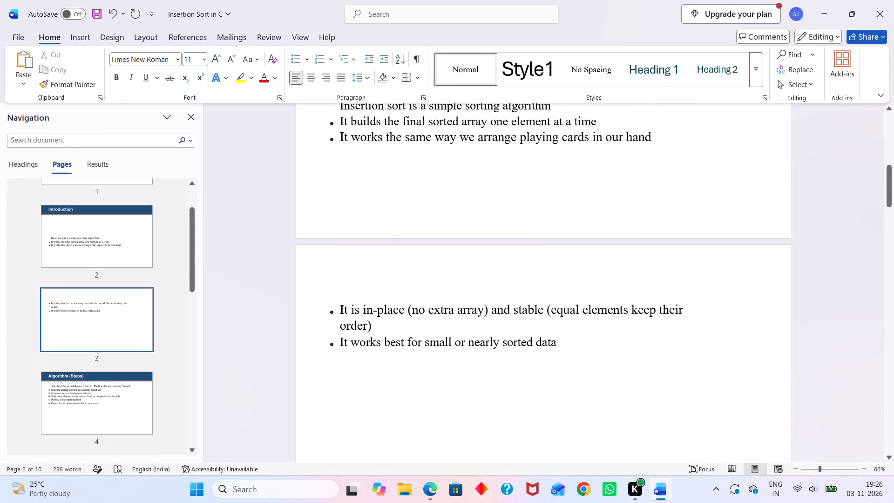
left_click(324, 313)
key("BackSpace")
key("BackSpace")
key("BackSpace")
key("BackSpace")
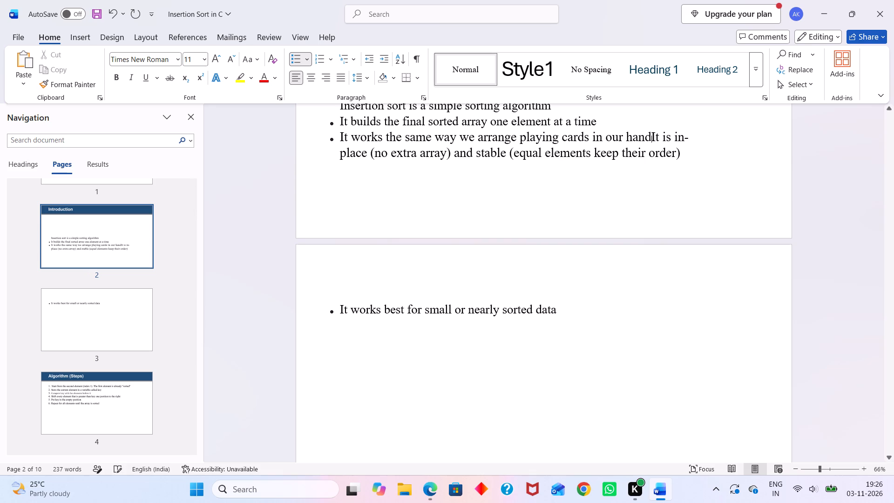
Insert a long run of spaces before "It is in-place" to push that sentence onto its own line.
key("space")
key("space")
key("space")
key("space")
key("space")
key("space")
key("space")
key("space")
key("space")
key("space")
key("space")
key("space")
key("space")
key("space")
key("space")
key("space")
key("space")
key("space")
key("space")
key("space")
key("space")
key("space")
key("space")
key("space")
key("space")
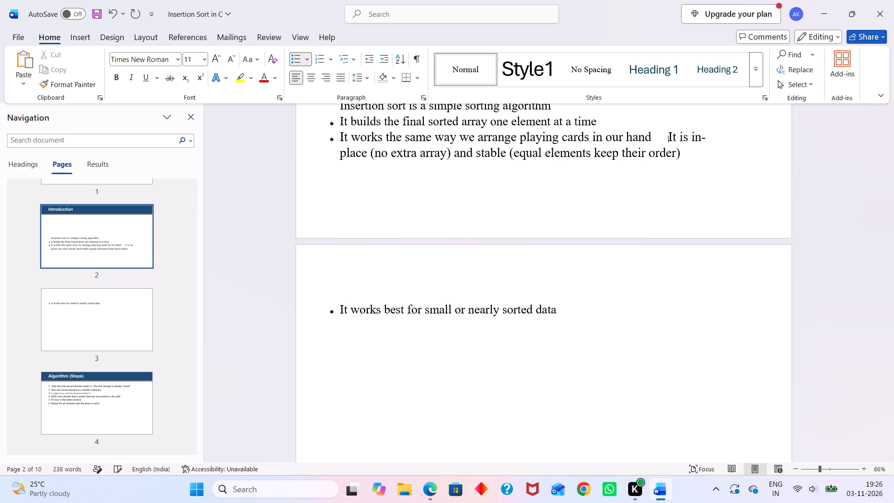
key("space")
key("space")
key("space")
key("space")
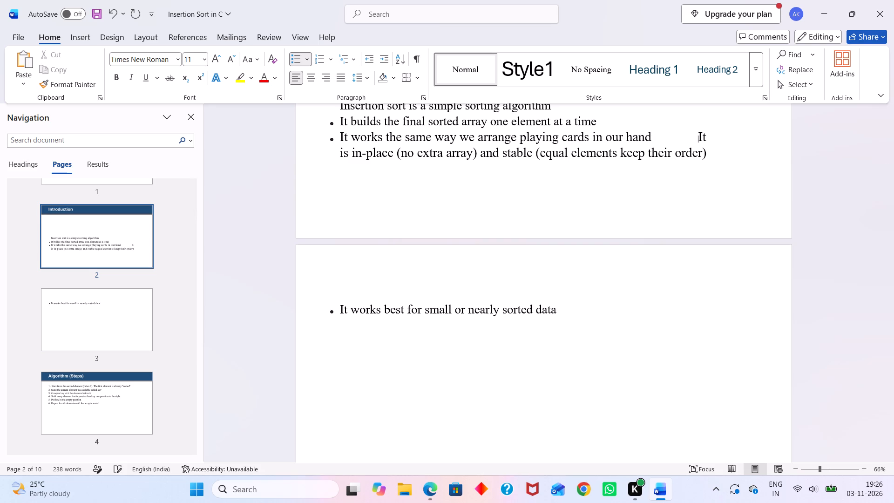
key("space")
key("space")
key("space")
key("space")
key("space")
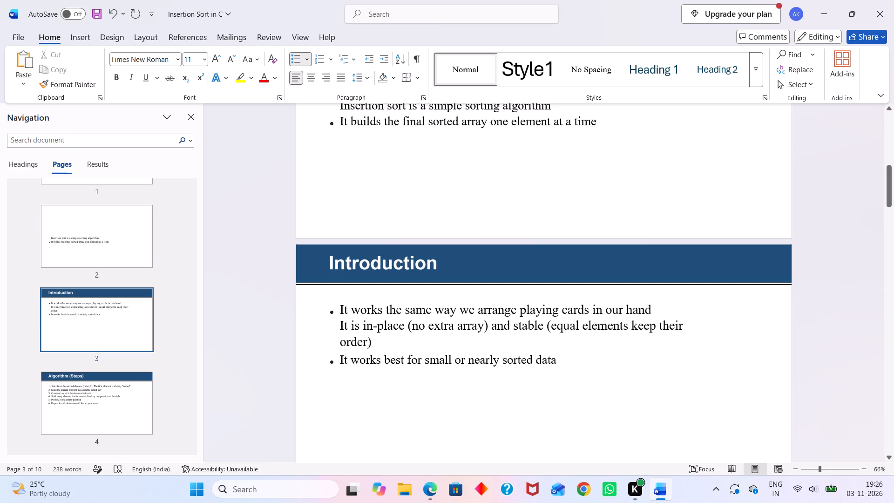
Remove the bullet from the line "It works the same way we arrange playing cards in our hand".
left_click(338, 313)
key("BackSpace")
key("BackSpace")
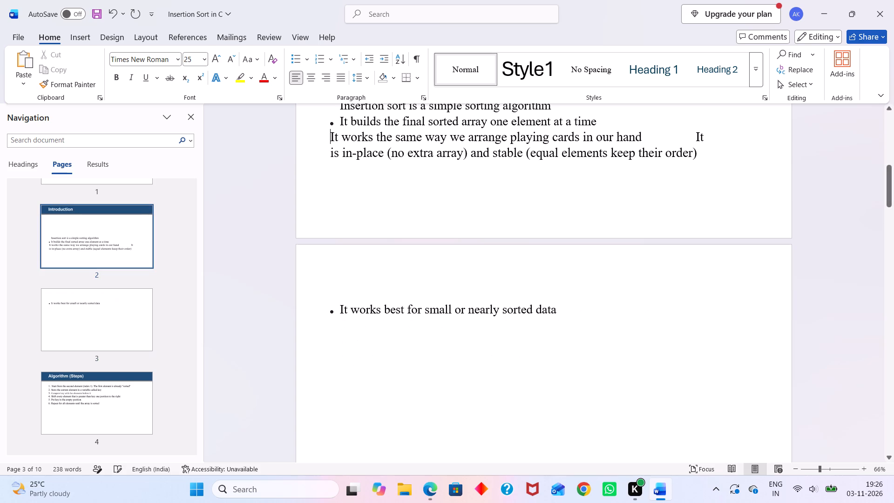
Remove the bullet and indent from the line "It works best for small or nearly sorted data" on page 3.
left_click(338, 313)
key("BackSpace")
key("BackSpace")
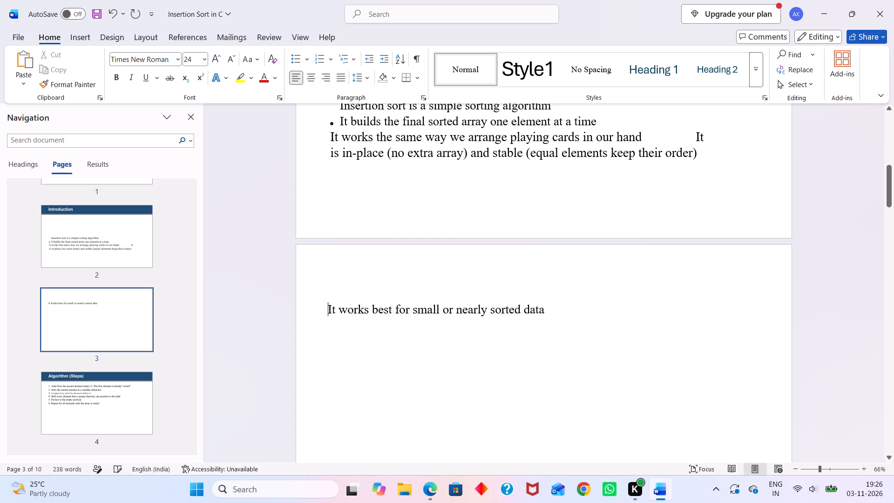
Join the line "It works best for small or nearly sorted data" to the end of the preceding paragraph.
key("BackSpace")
Check the page layout from the title page through the Dry Run Example page.
scroll(339, 311, "up", 9)
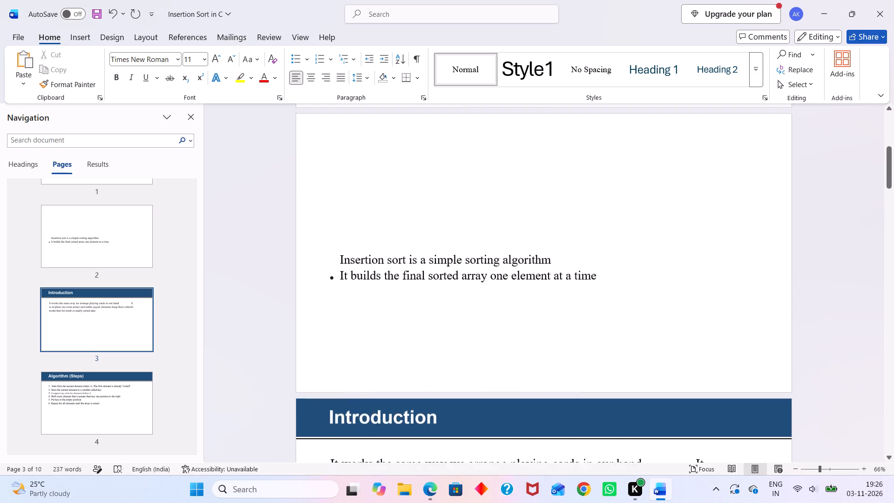
scroll(323, 138, "up", 16)
scroll(321, 147, "up", 8)
scroll(320, 201, "down", 14)
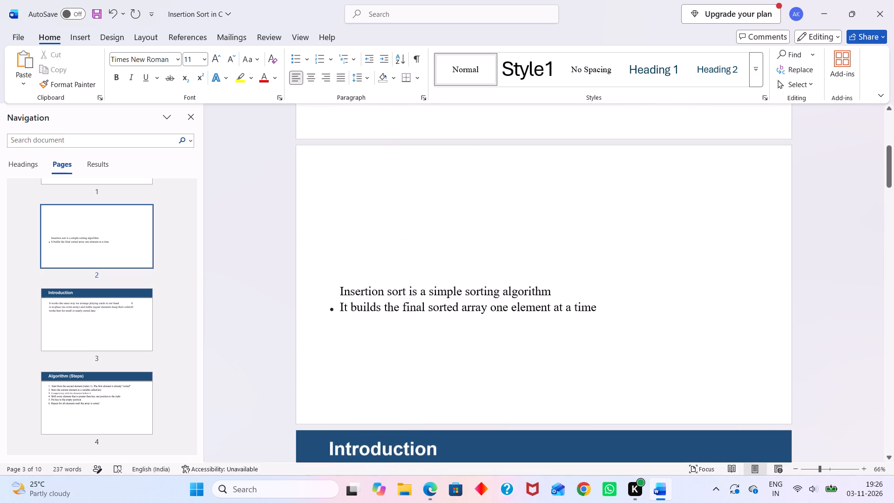
scroll(318, 251, "down", 18)
scroll(323, 257, "down", 17)
scroll(328, 258, "down", 6)
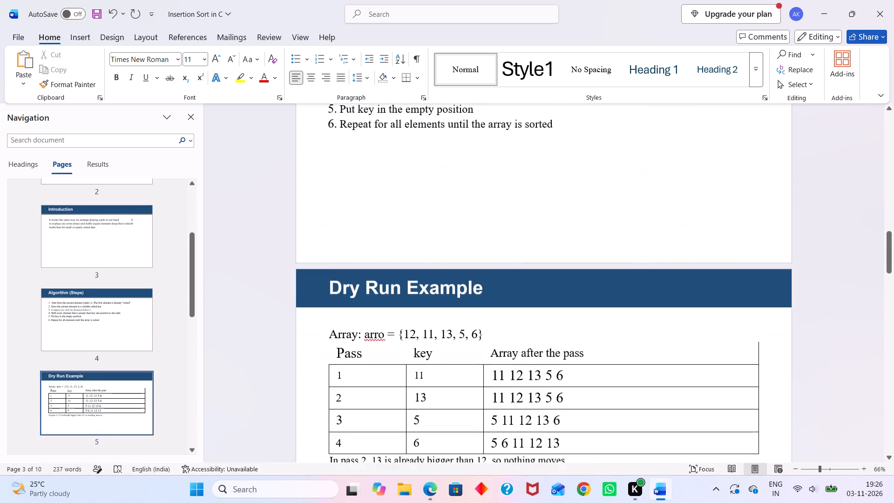
scroll(328, 258, "up", 20)
scroll(328, 251, "up", 8)
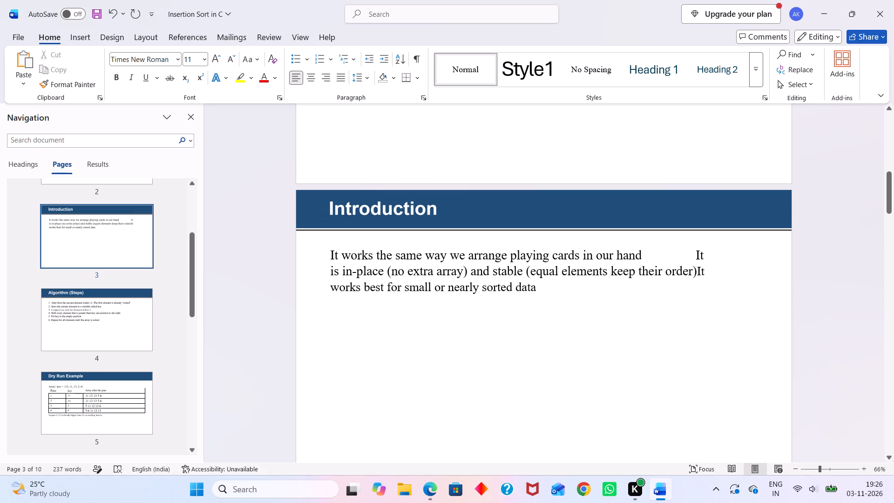
scroll(385, 232, "up", 20)
scroll(389, 231, "up", 8)
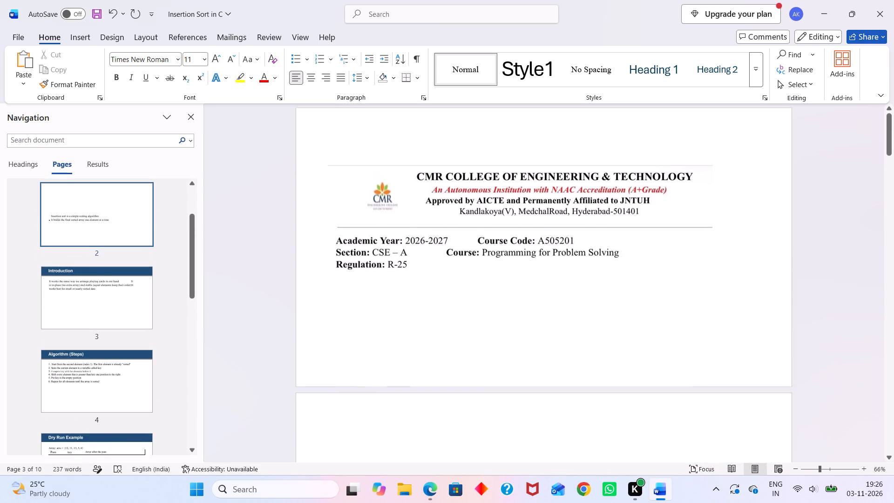
scroll(393, 231, "up", 6)
Undo the recent edits one by one, back to the state with all Introduction bullets together on one page.
triple_click(110, 9)
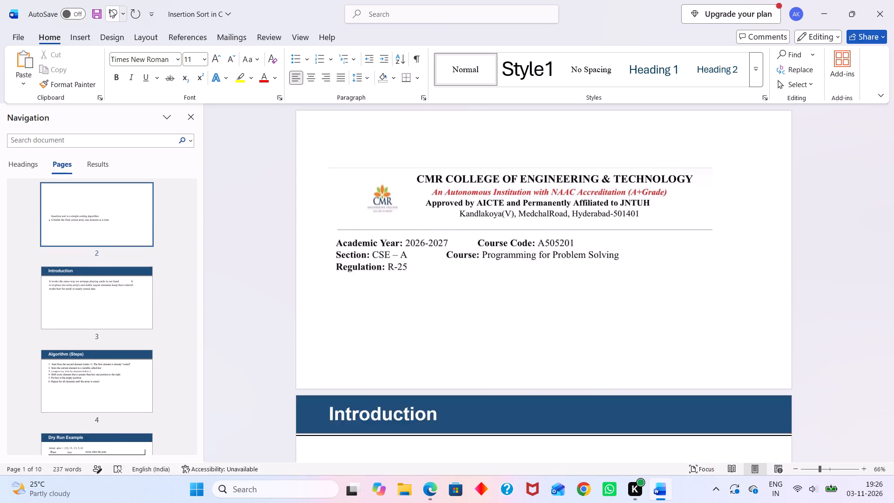
left_click(110, 9)
left_click(110, 9)
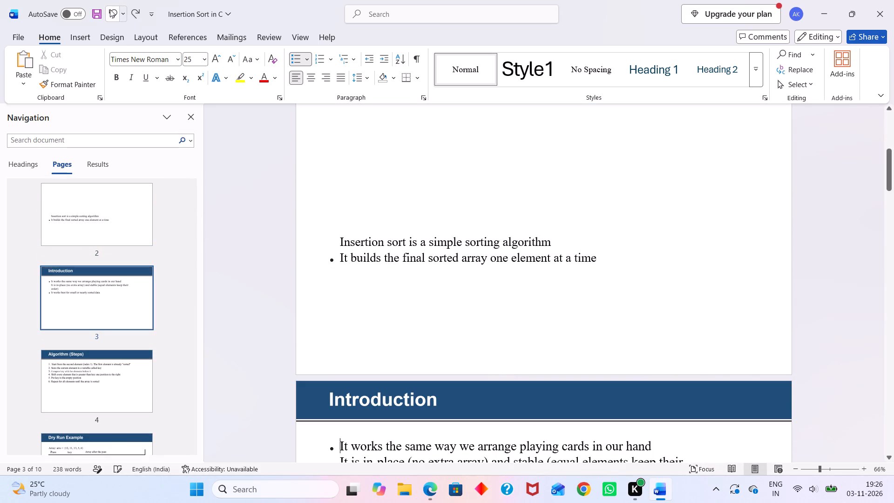
left_click(110, 9)
left_click(110, 9)
left_click(110, 9)
left_click(110, 9)
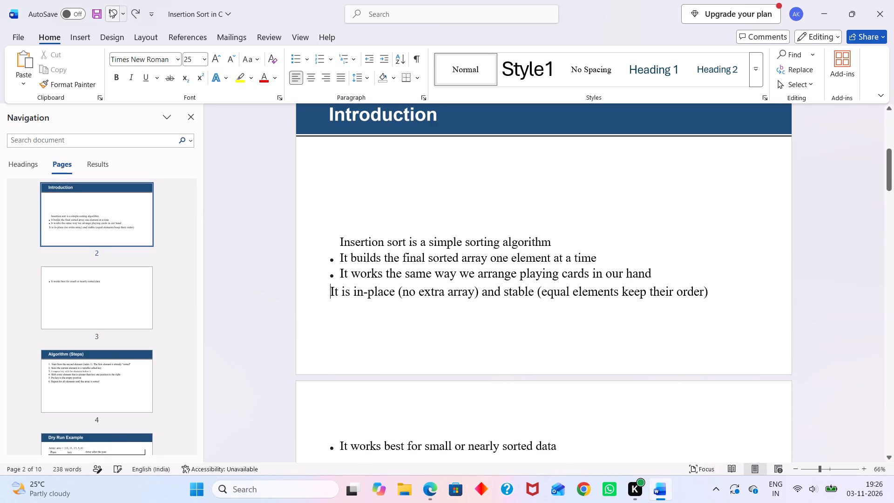
left_click(110, 9)
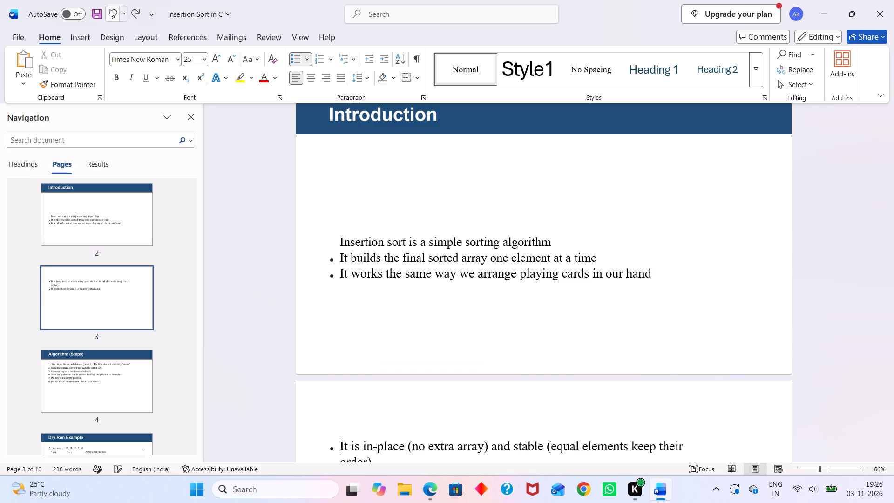
left_click(110, 9)
left_click(110, 9)
left_click(110, 9)
triple_click(110, 9)
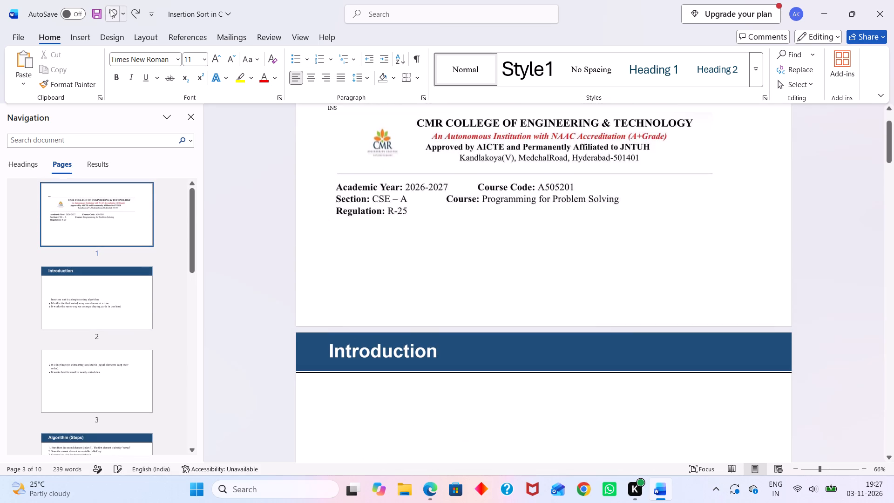
left_click(110, 9)
double_click(110, 9)
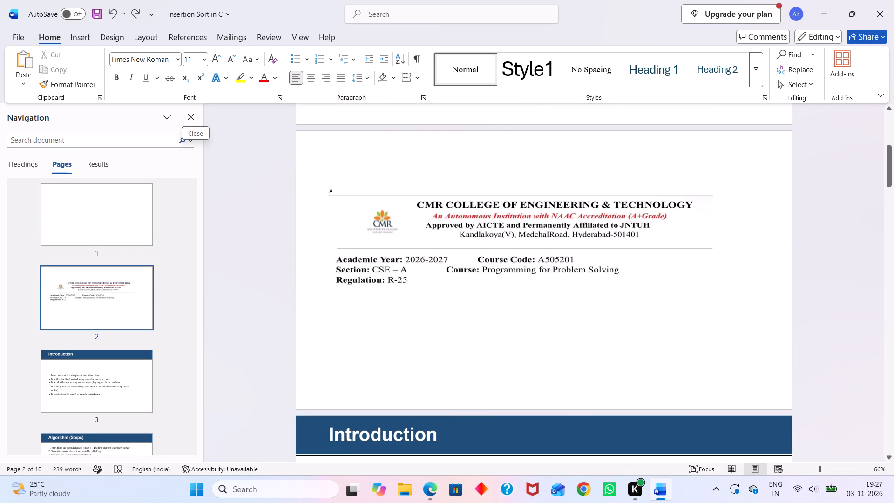
Delete the stray letter "A" above the college header picture on page 2.
left_click(353, 306)
left_click(345, 192)
key("BackSpace")
left_click_drag(476, 333, 483, 333)
scroll(470, 347, "down", 5)
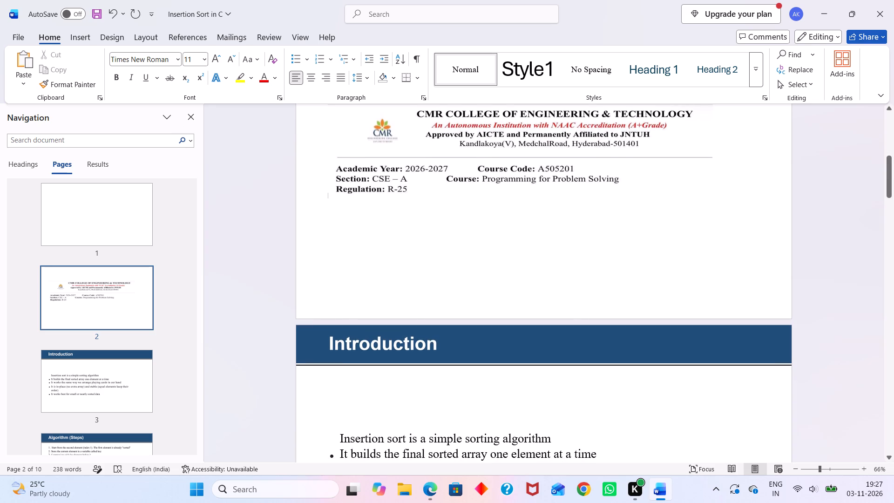
Cut the college header picture from page 2.
left_click(380, 248)
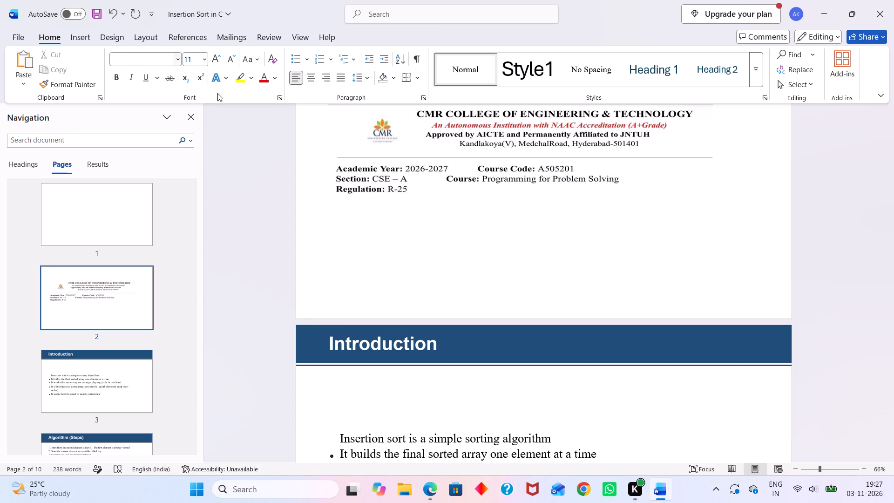
right_click(402, 144)
left_click(437, 159)
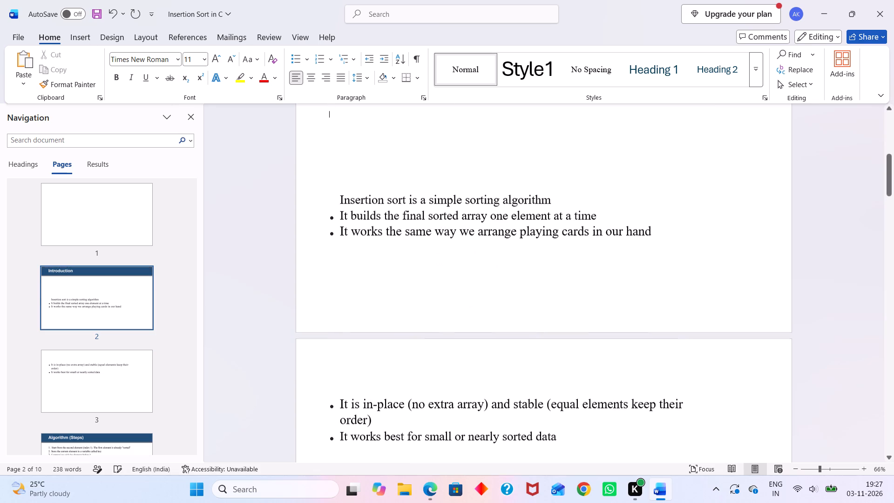
Remove the indent and the empty paragraphs before "Insertion sort is a simple sorting algorithm" on the Introduction page.
scroll(437, 245, "up", 9)
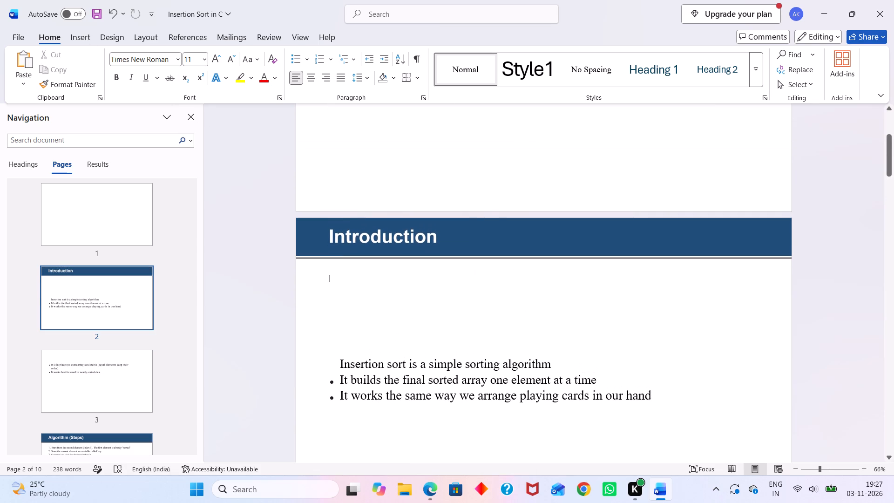
scroll(445, 240, "up", 2)
left_click(342, 399)
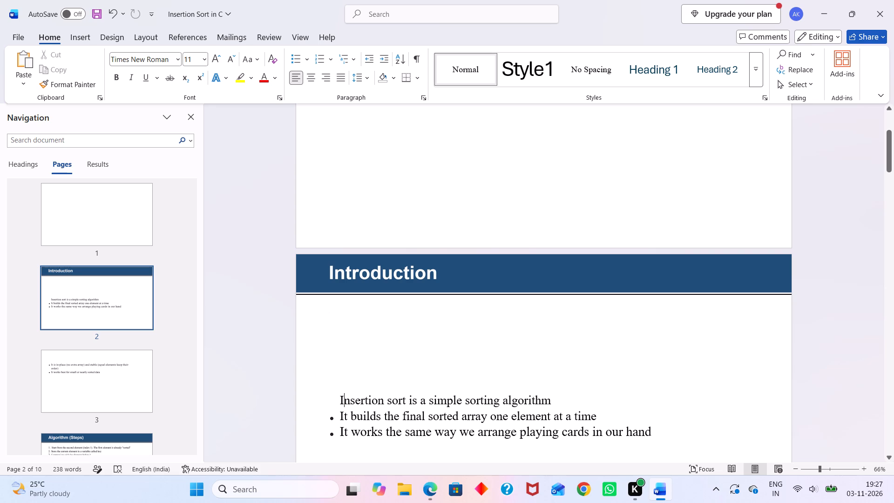
left_click(335, 401)
key("BackSpace")
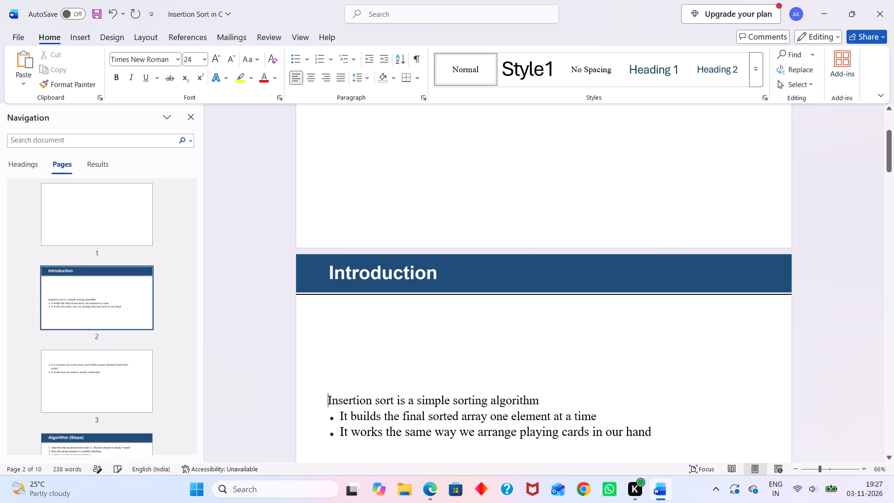
key("BackSpace")
key("BackSpace")
Delete the leading spaces before "Insertion sort is a simple sorting algorithm" to line it up with the bullet text below.
scroll(334, 398, "up", 2)
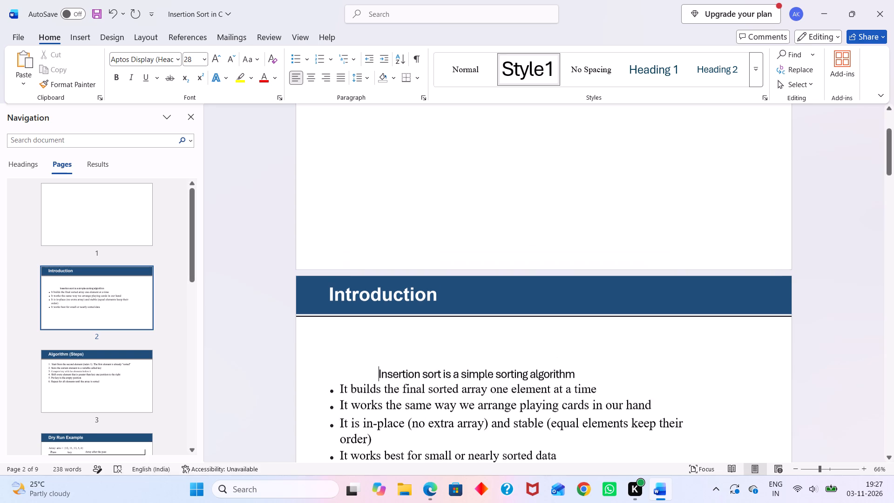
scroll(334, 396, "up", 2)
key("BackSpace")
key("BackSpace")
key("BackSpace")
key("BackSpace")
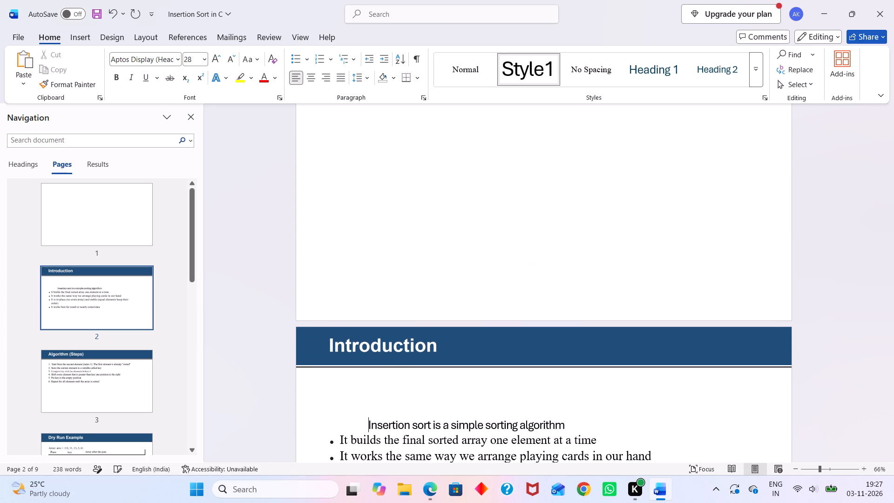
key("BackSpace")
key("BackSpace")
key("BackSpace")
key("BackSpace")
key("BackSpace")
key("BackSpace")
key("BackSpace")
key("BackSpace")
key("BackSpace")
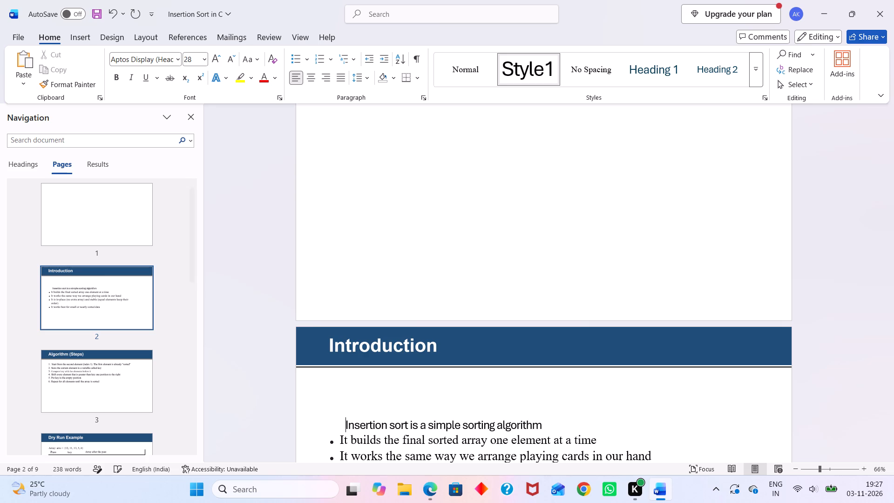
key("BackSpace")
key("BackSpace")
left_click(402, 224)
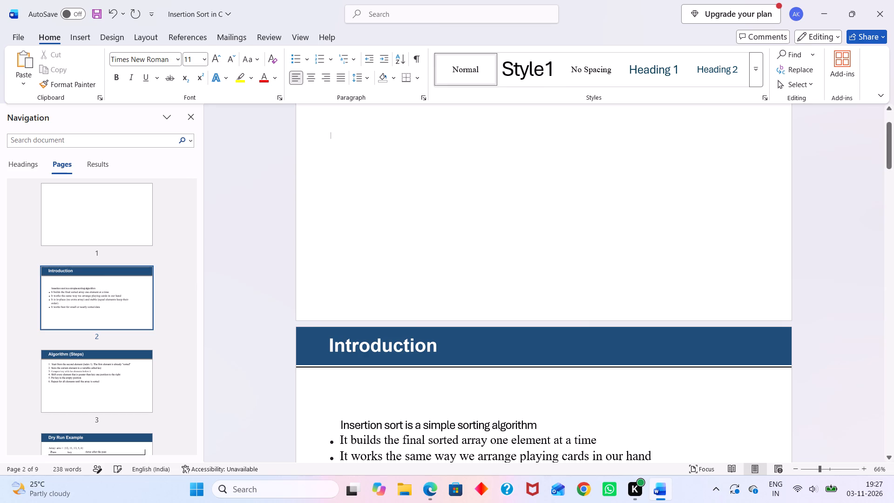
scroll(375, 228, "up", 11)
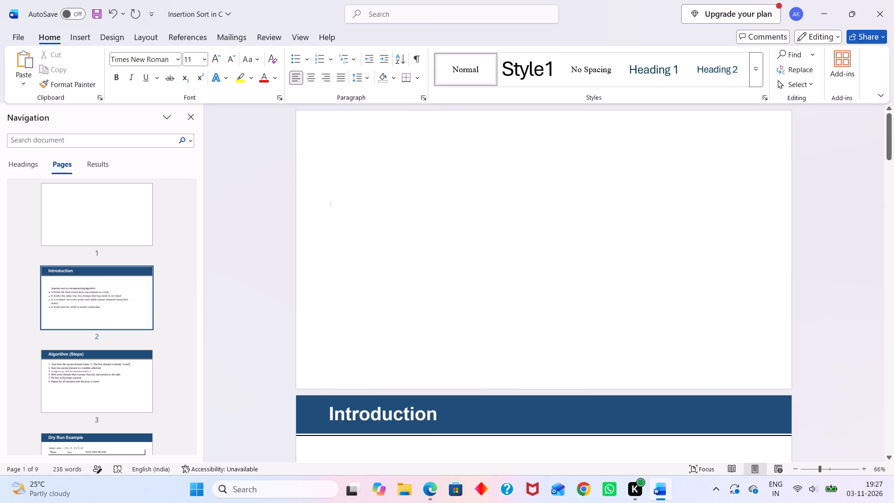
left_click(398, 128)
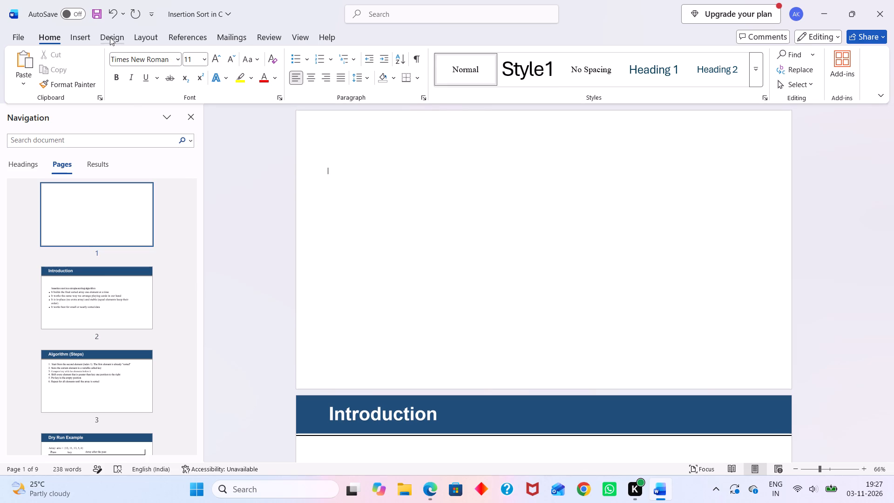
left_click(81, 36)
left_click(119, 81)
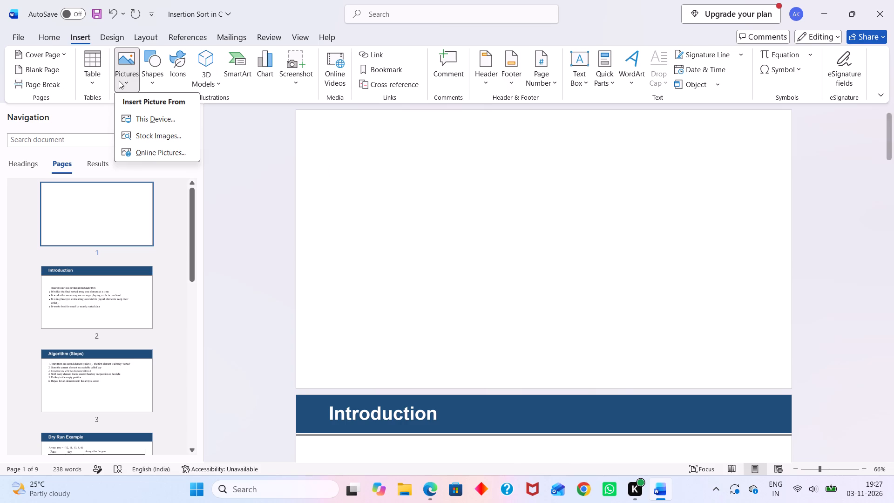
left_click(134, 120)
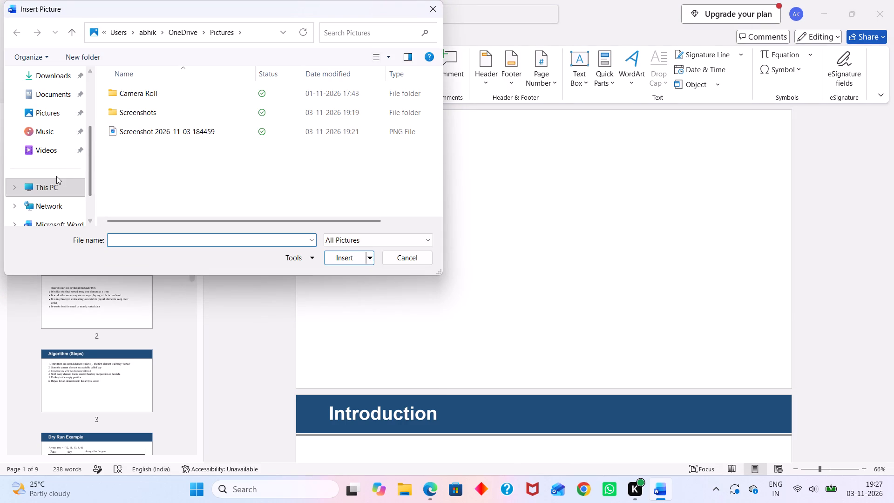
scroll(56, 176, "down", 1)
scroll(56, 176, "up", 1)
left_click(59, 153)
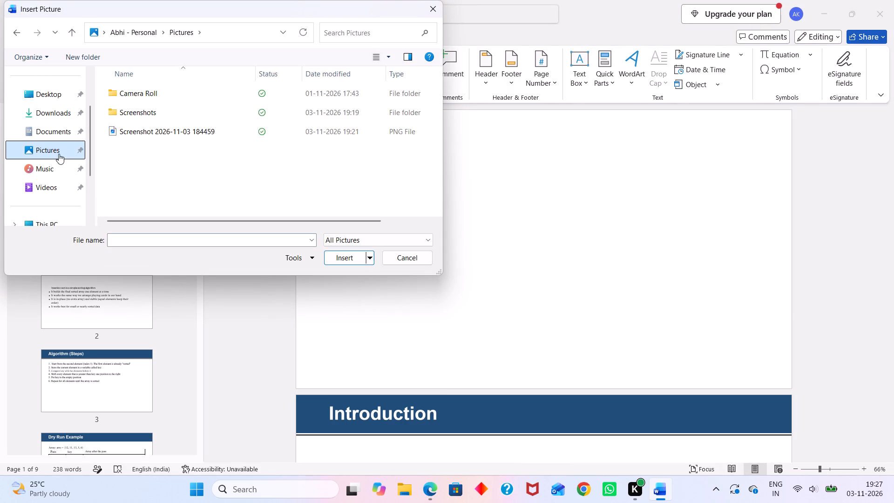
left_click(182, 98)
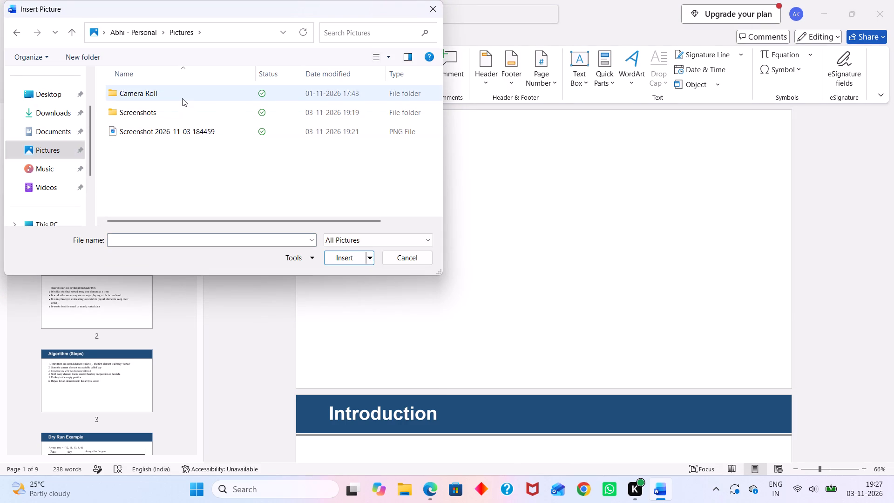
left_click(237, 89)
left_click(235, 131)
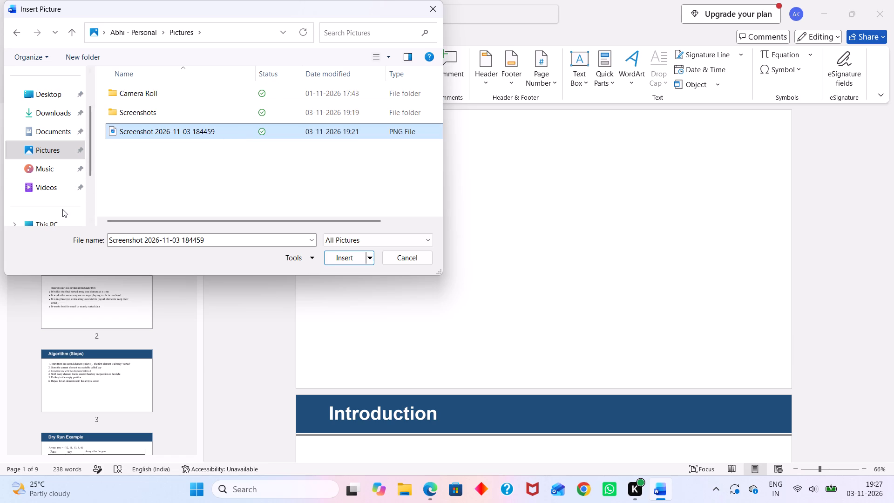
scroll(57, 163, "down", 3)
left_click(53, 156)
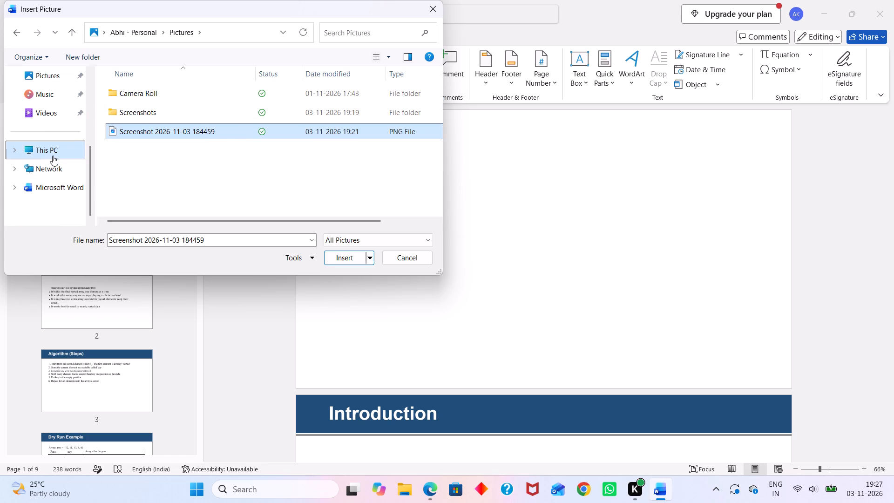
scroll(74, 114, "up", 2)
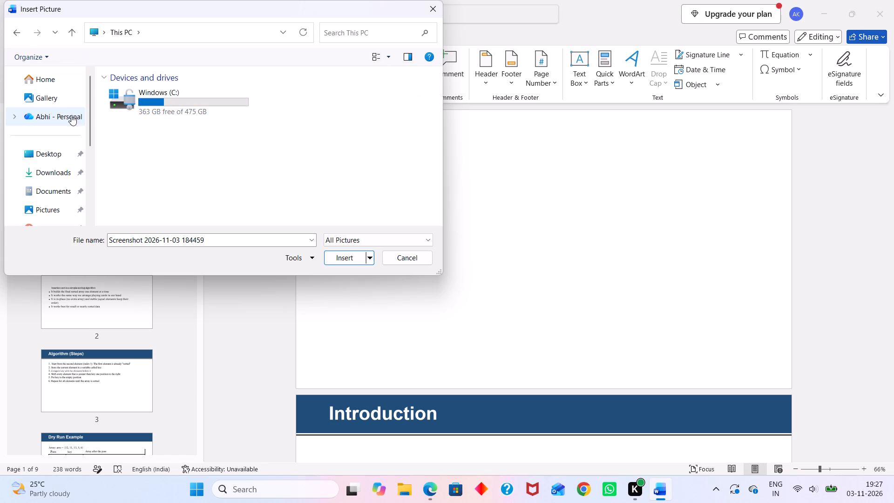
left_click(67, 90)
left_click(68, 87)
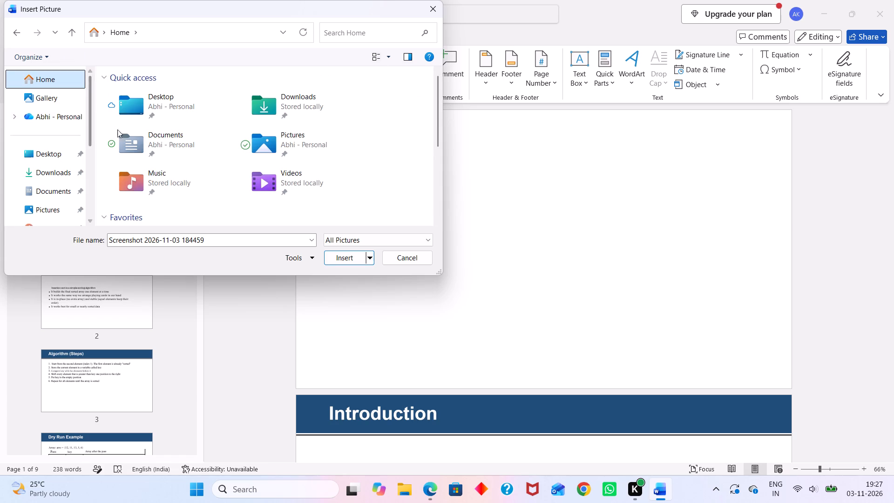
scroll(124, 137, "up", 1)
scroll(124, 137, "down", 5)
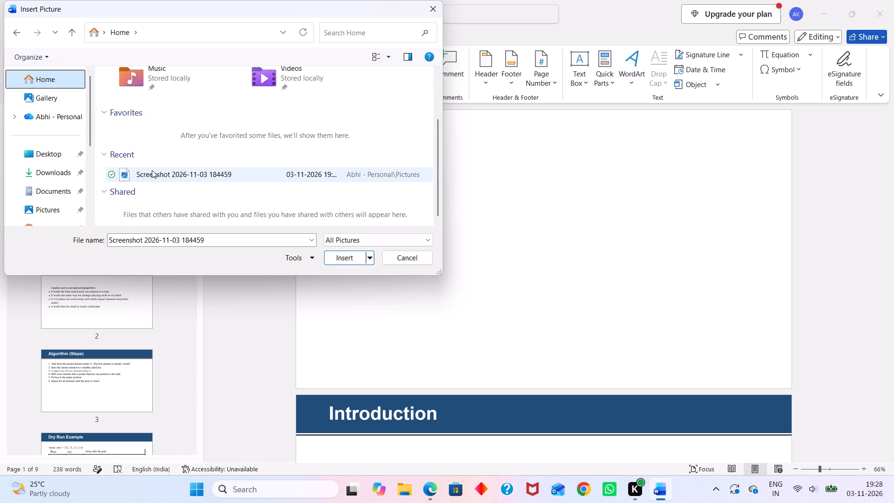
left_click(156, 176)
left_click(339, 254)
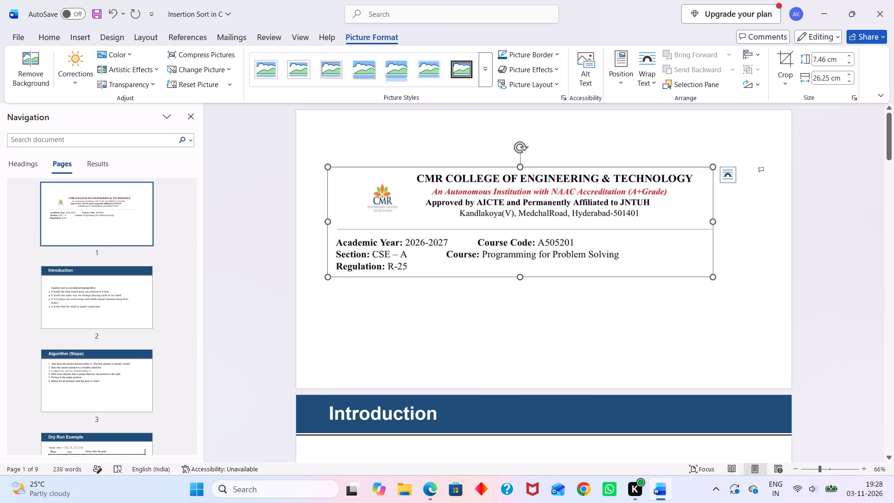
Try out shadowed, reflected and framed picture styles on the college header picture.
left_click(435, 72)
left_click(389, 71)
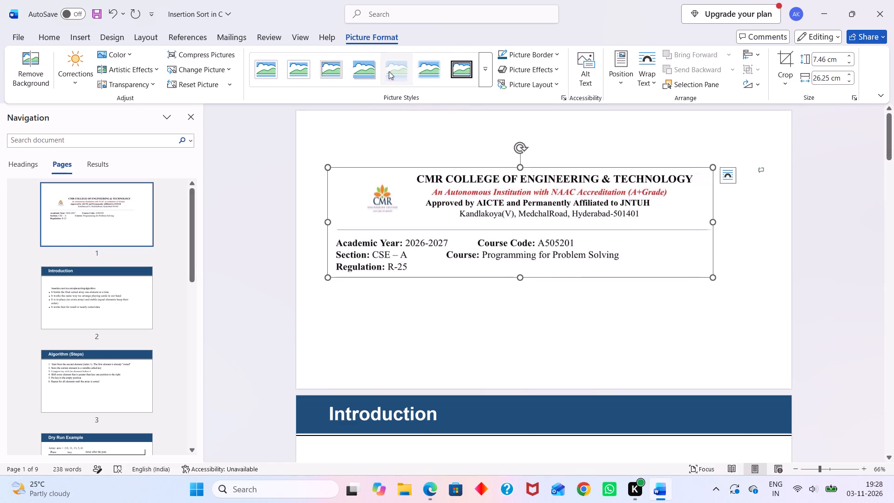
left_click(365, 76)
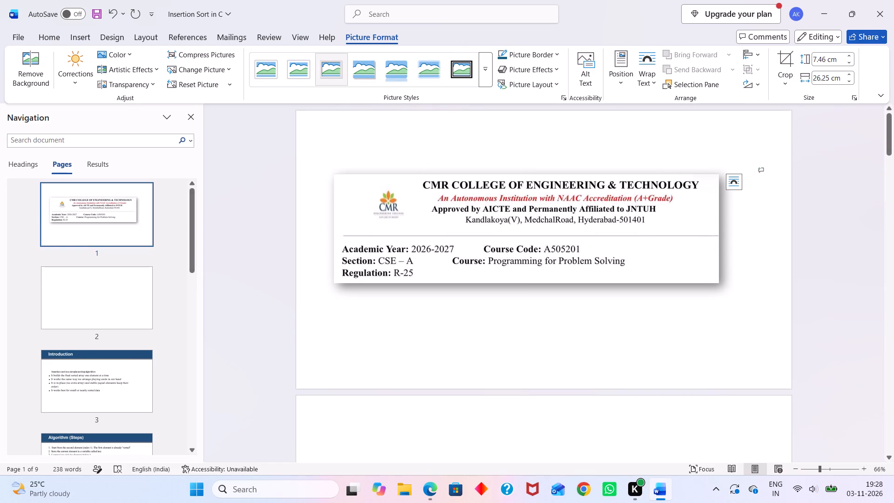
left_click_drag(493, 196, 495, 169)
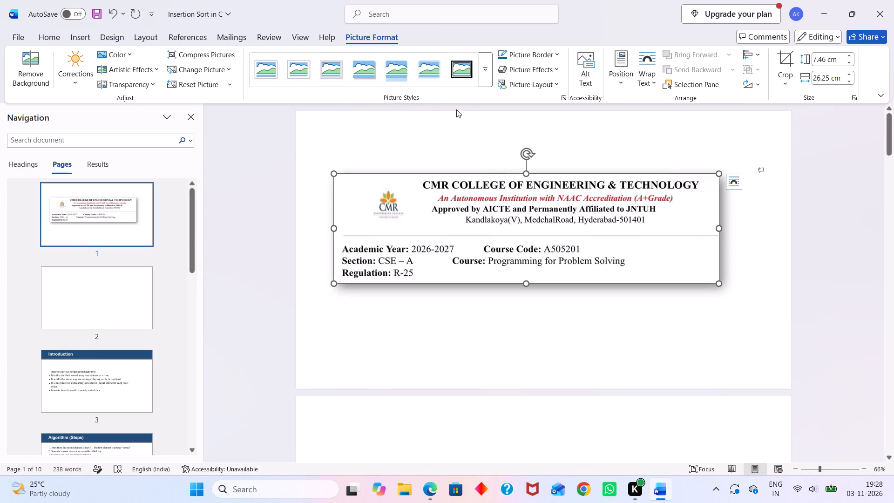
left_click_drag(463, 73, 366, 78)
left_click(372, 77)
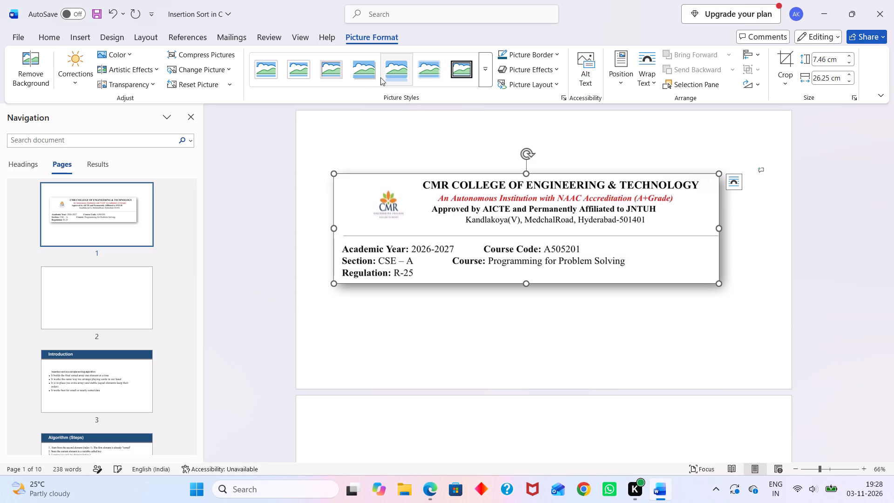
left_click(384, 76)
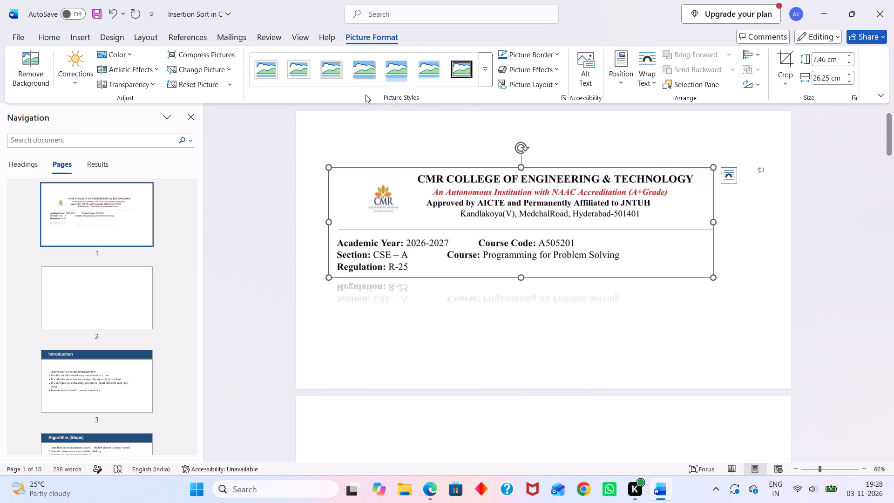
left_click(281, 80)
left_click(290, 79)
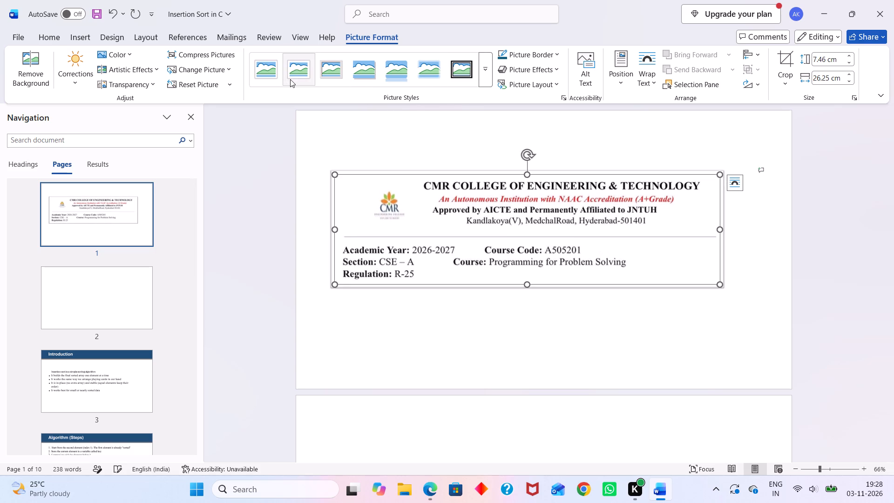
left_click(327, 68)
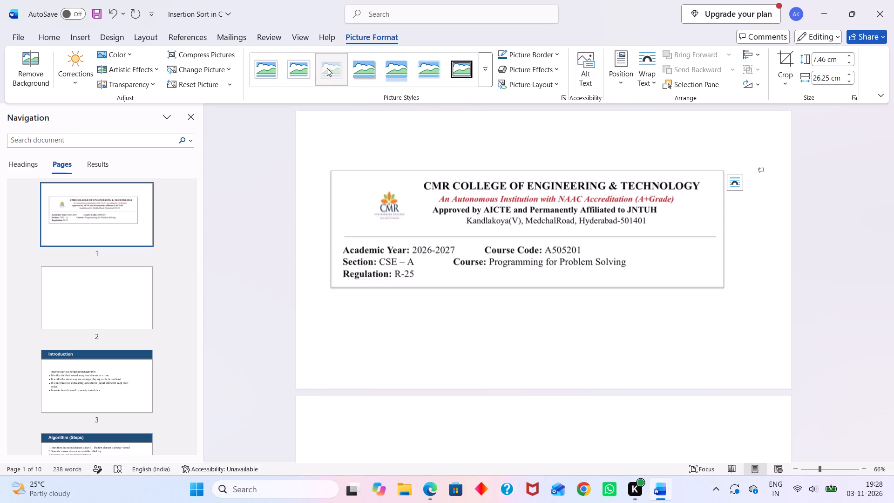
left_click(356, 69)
Apply the soft-edged rectangle picture style to the college header picture and try to move it up the page.
left_click(483, 70)
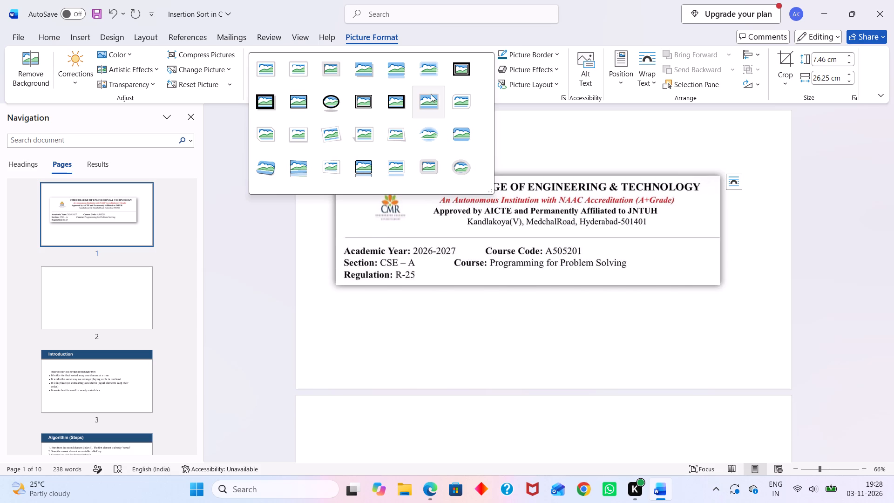
left_click(431, 72)
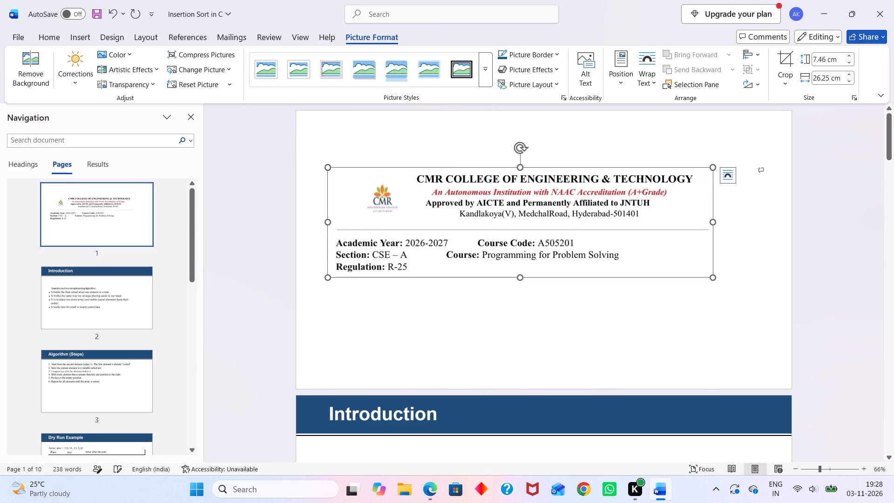
left_click_drag(501, 198, 502, 166)
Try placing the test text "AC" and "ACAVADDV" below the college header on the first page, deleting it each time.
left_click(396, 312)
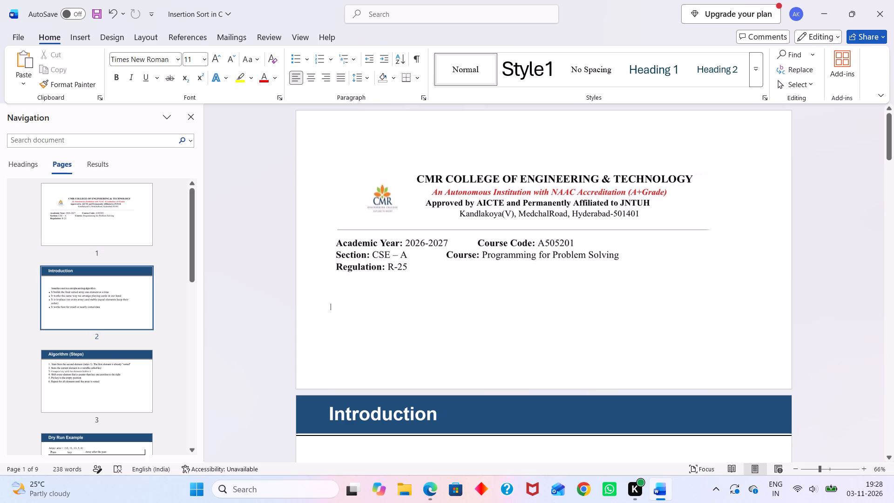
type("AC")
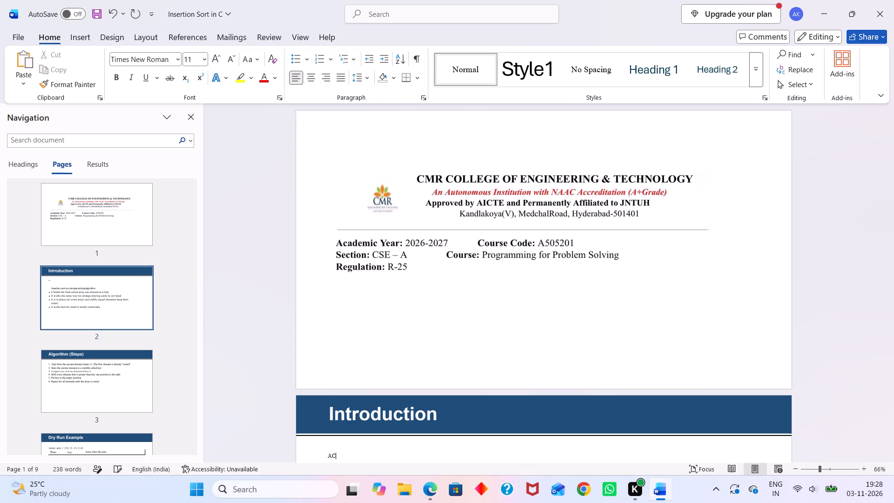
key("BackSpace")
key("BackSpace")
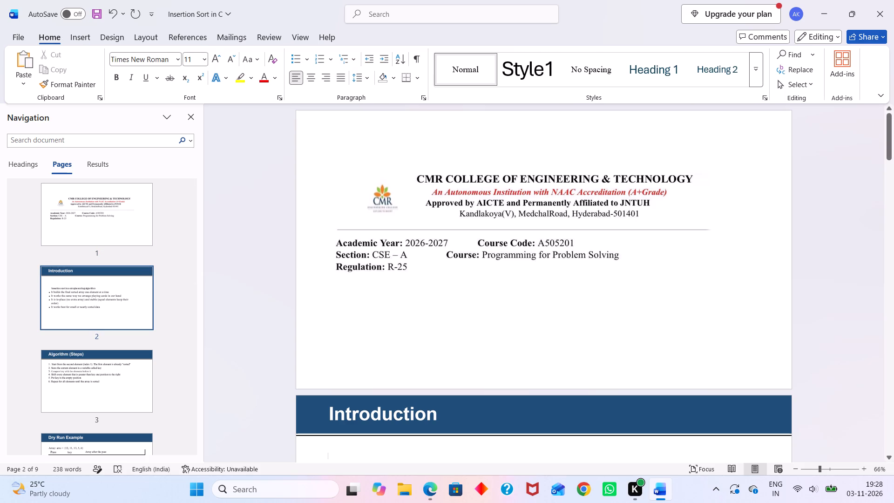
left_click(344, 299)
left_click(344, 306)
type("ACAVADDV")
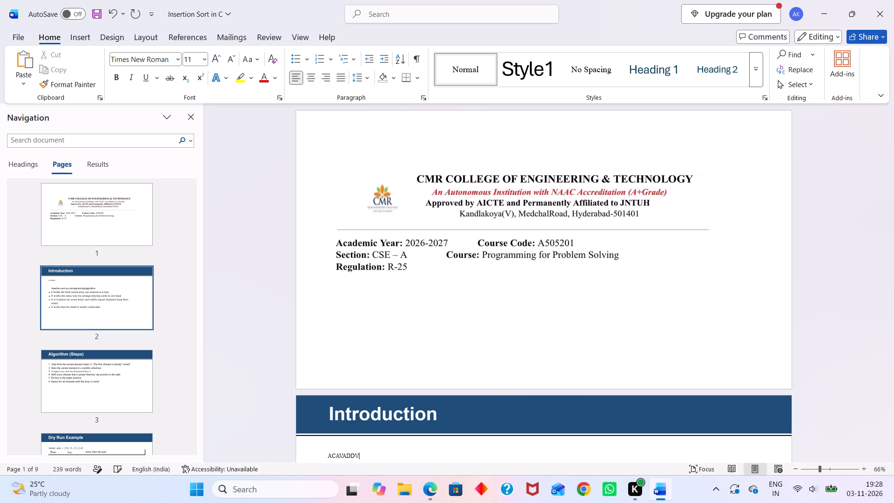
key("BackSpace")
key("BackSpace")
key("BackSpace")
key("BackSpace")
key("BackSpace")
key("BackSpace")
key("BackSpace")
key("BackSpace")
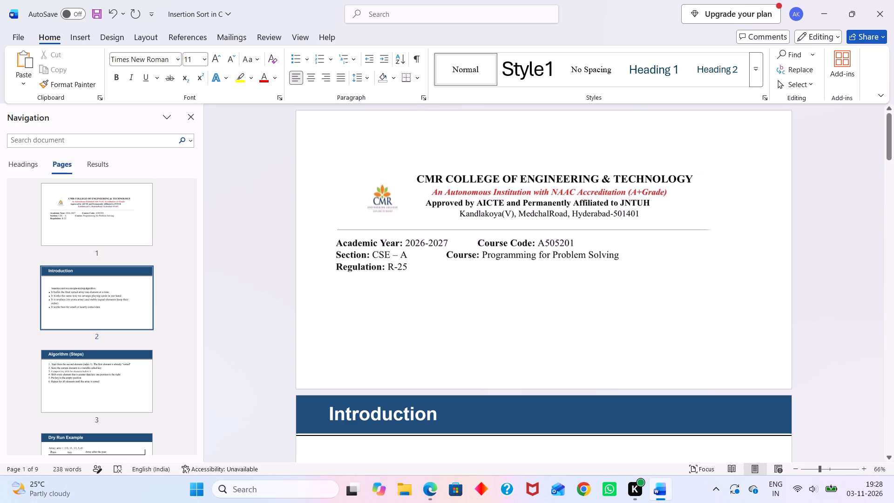
Apply Style1 to the line below the college header on the first page, adding a space before and after the change.
left_click(341, 305)
key("space")
left_click(528, 67)
key("space")
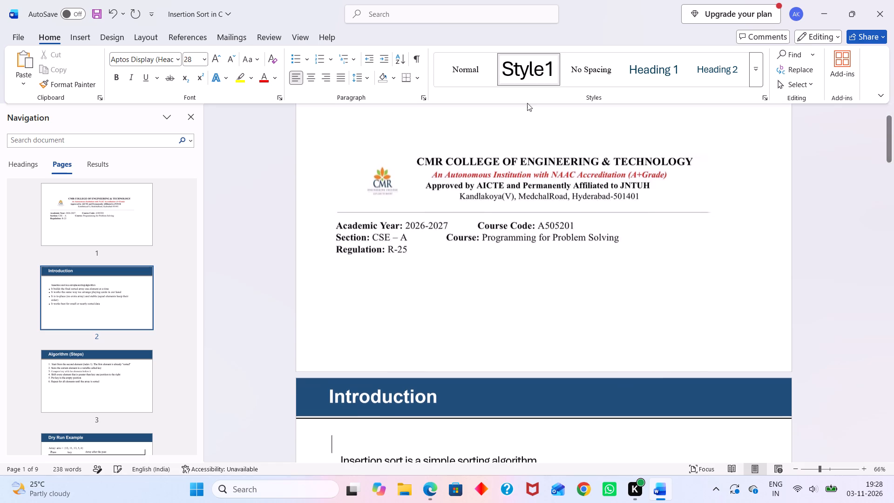
Try to add a run of blank spaces on the empty line below the college header on the first page.
left_click(359, 302)
key("space")
key("space")
key("space")
key("space")
key("space")
key("space")
key("space")
key("space")
key("space")
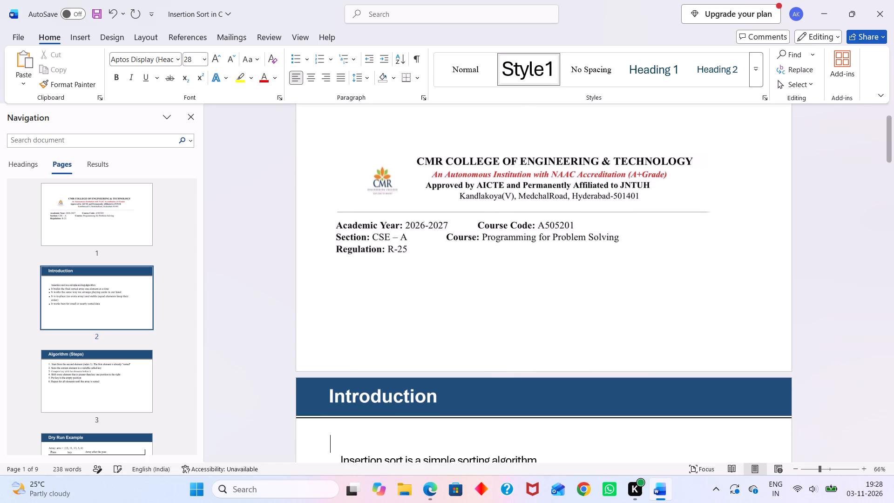
left_click(339, 291)
key("space")
left_click(343, 286)
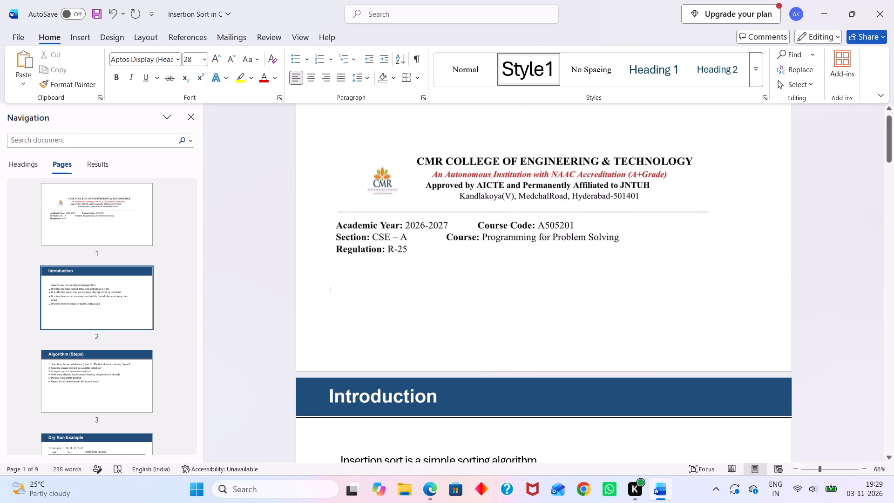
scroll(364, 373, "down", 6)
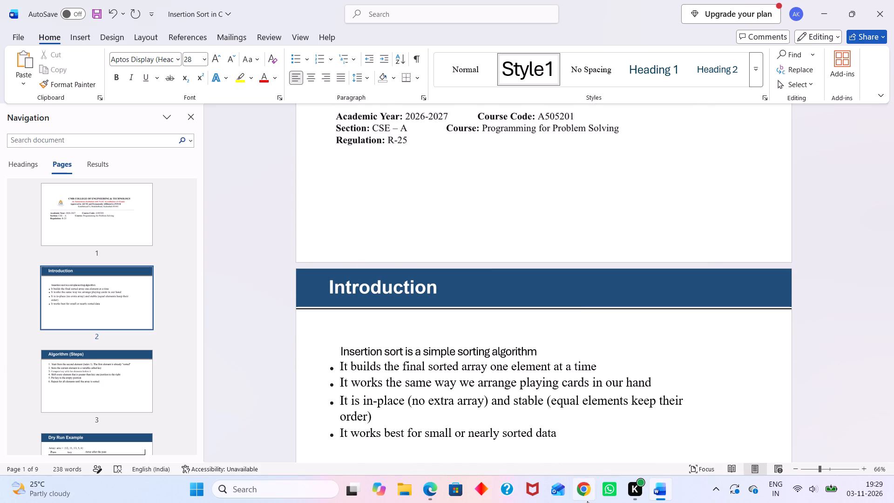
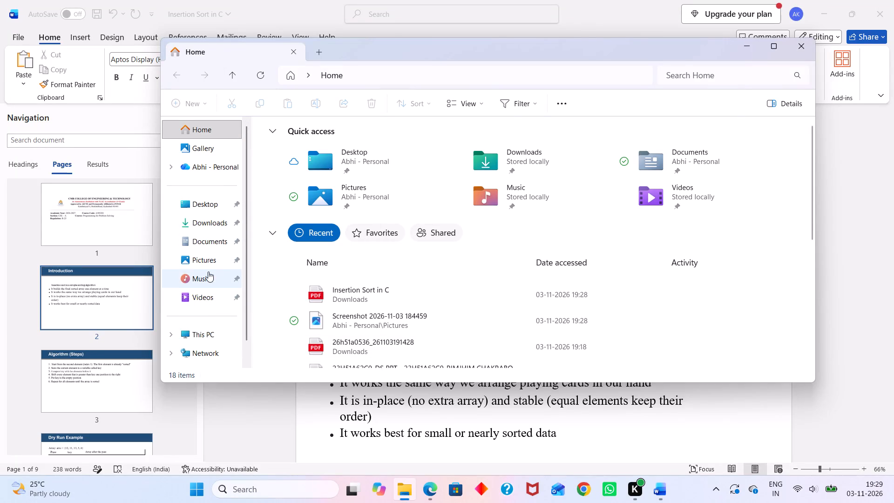
Look through the Pictures, Downloads, Desktop, Videos and Gallery locations for a title page image, and close the file browser.
left_click(214, 253)
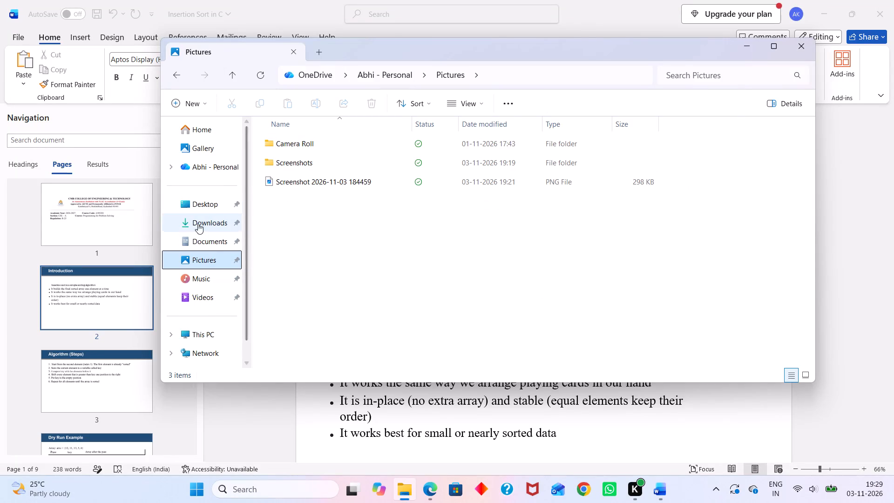
left_click(196, 232)
left_click(203, 217)
left_click(208, 201)
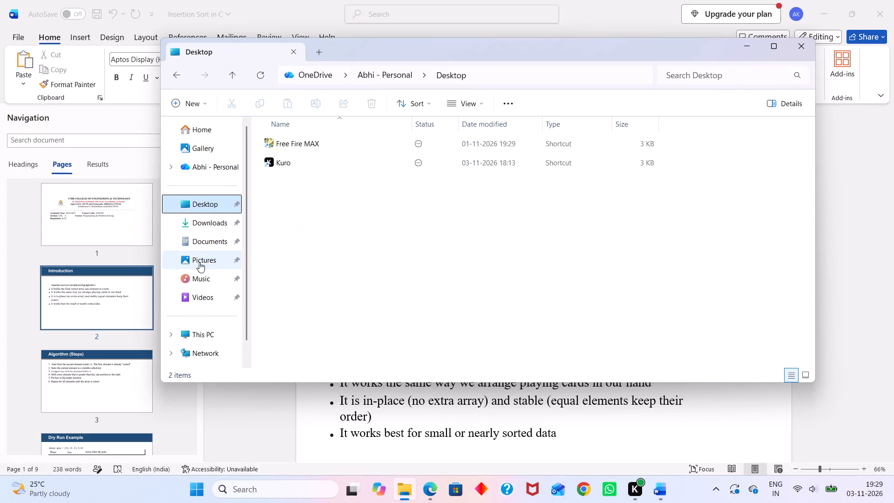
left_click(198, 292)
left_click(201, 323)
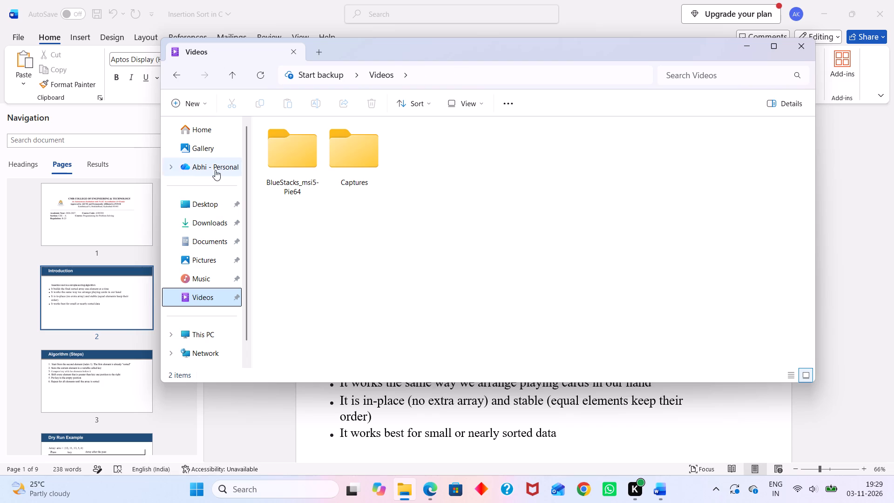
left_click(216, 151)
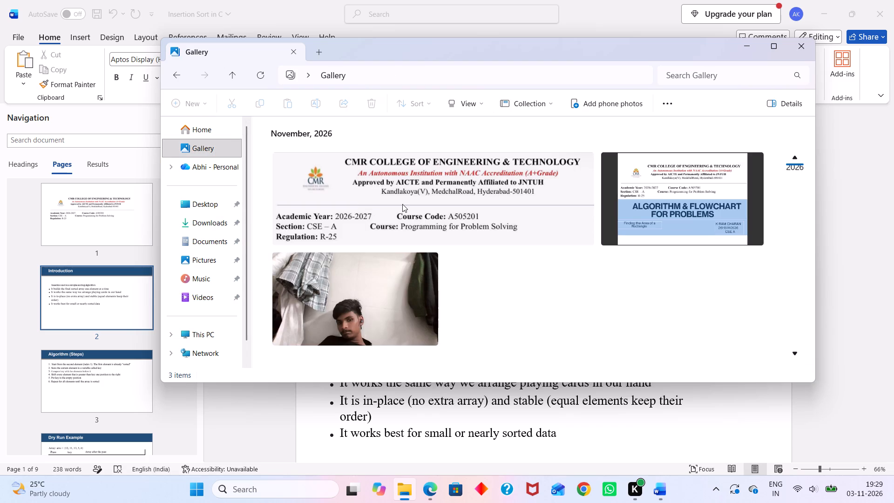
left_click(799, 50)
Delete the college letterhead picture from page 1 of the Insertion Sort in C document.
scroll(447, 186, "up", 4)
left_click(459, 164)
right_click(520, 158)
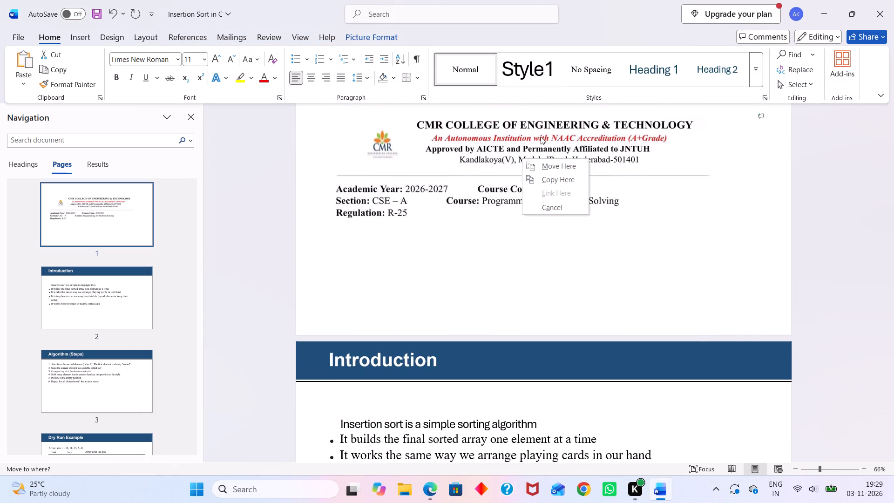
scroll(449, 184, "up", 4)
left_click(456, 192)
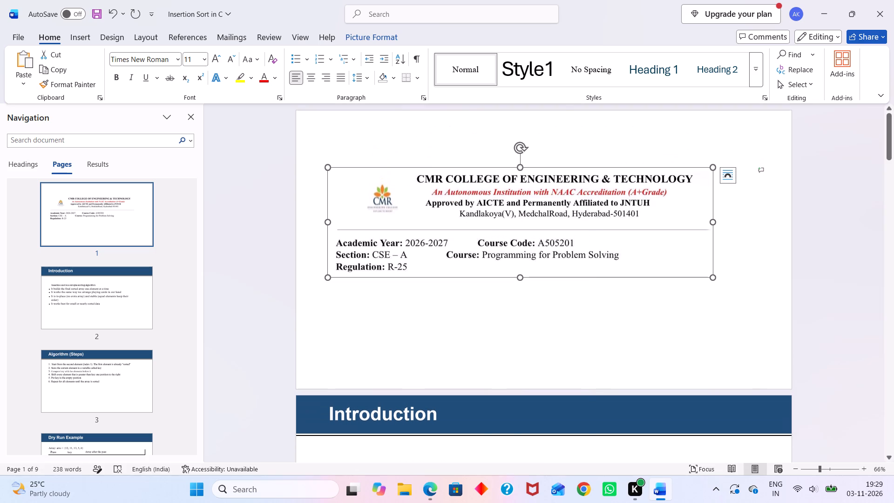
right_click(458, 195)
left_click(488, 166)
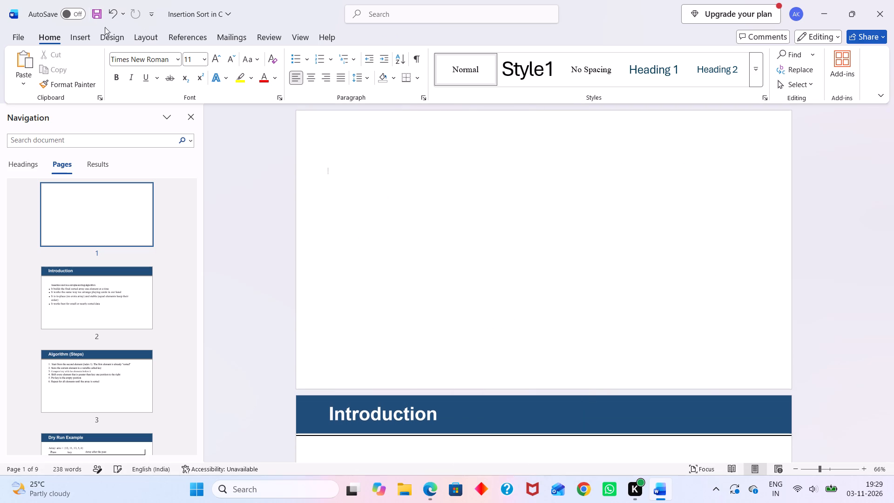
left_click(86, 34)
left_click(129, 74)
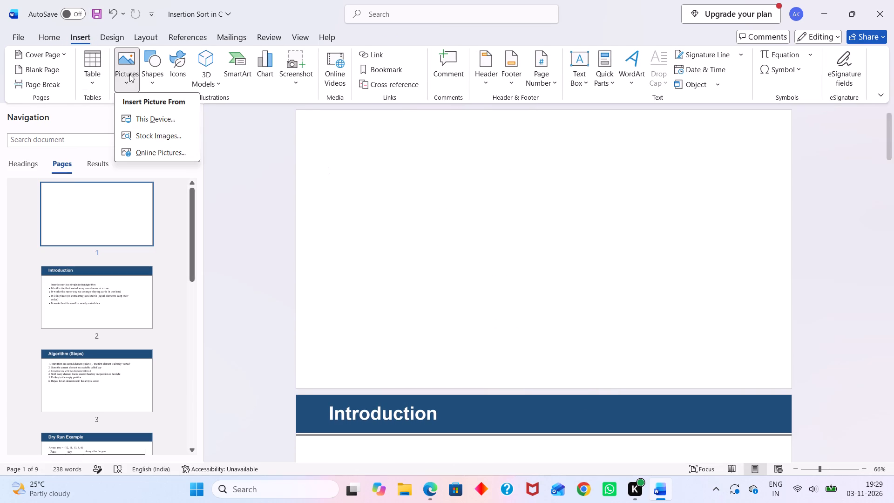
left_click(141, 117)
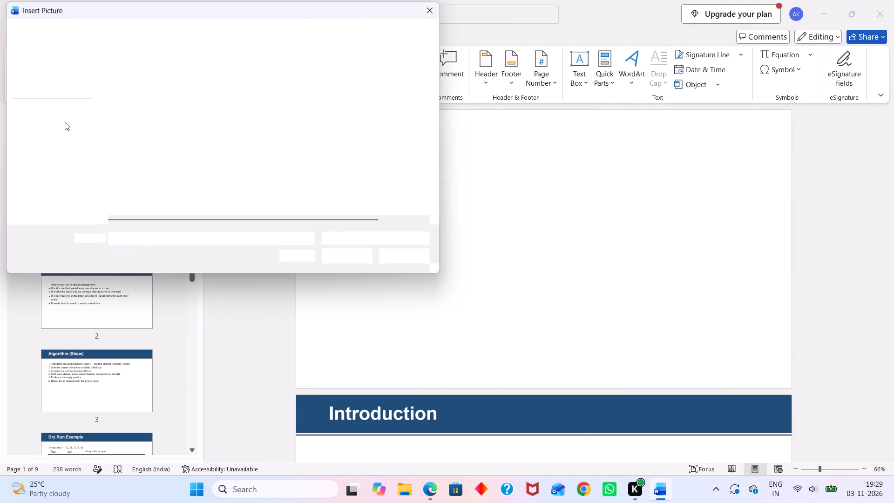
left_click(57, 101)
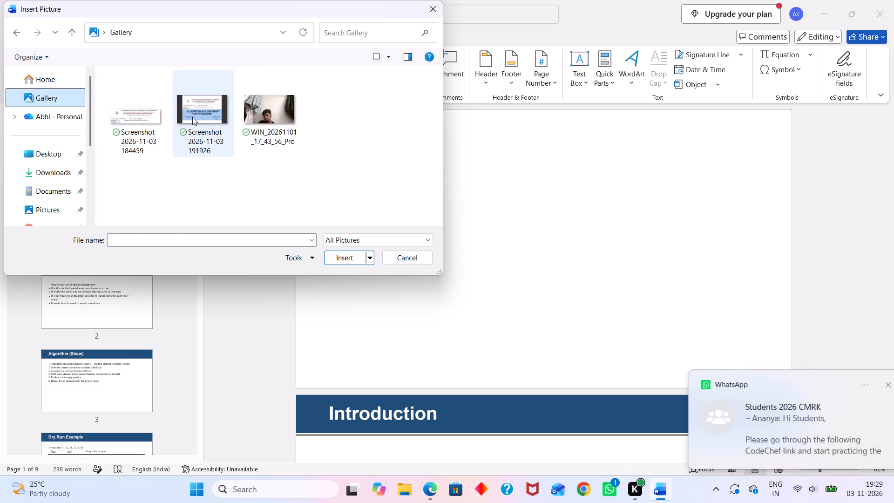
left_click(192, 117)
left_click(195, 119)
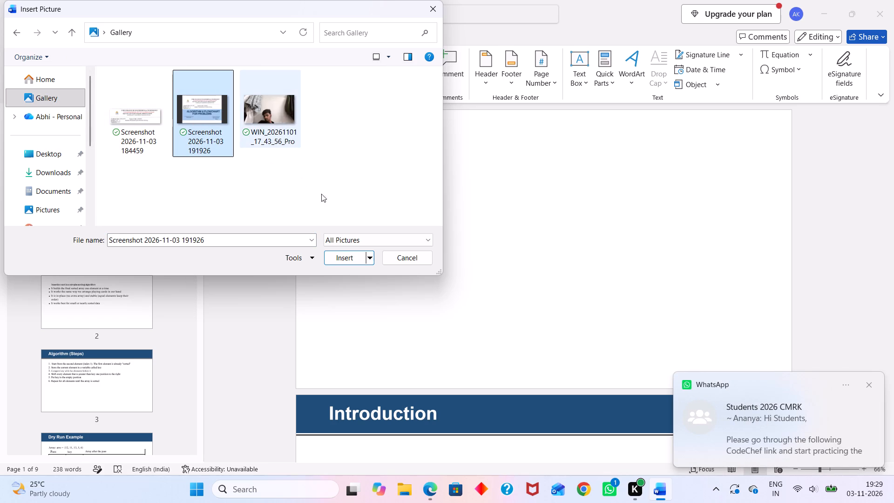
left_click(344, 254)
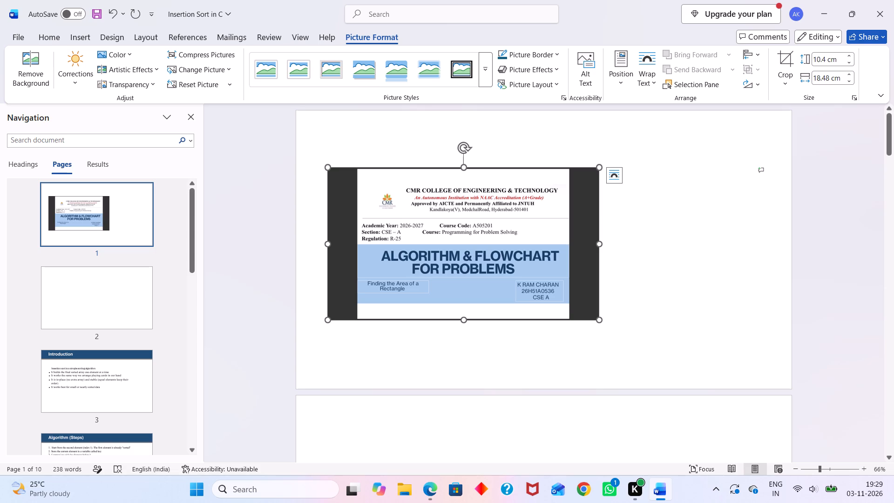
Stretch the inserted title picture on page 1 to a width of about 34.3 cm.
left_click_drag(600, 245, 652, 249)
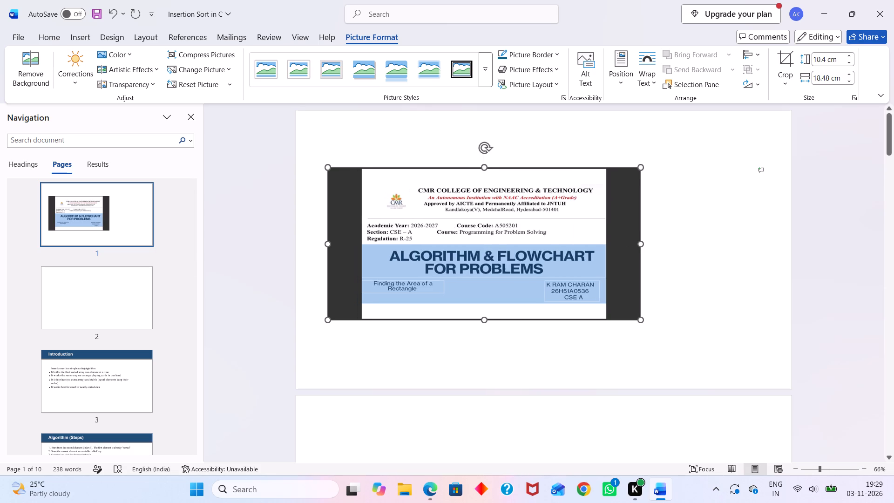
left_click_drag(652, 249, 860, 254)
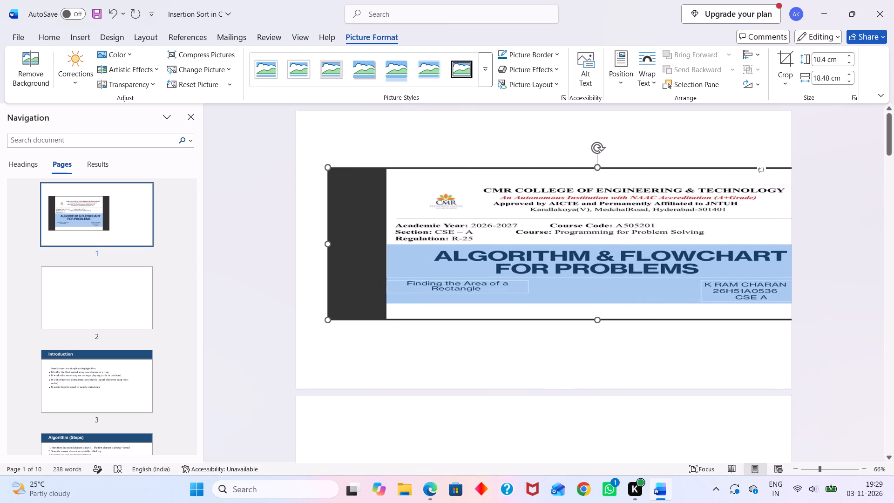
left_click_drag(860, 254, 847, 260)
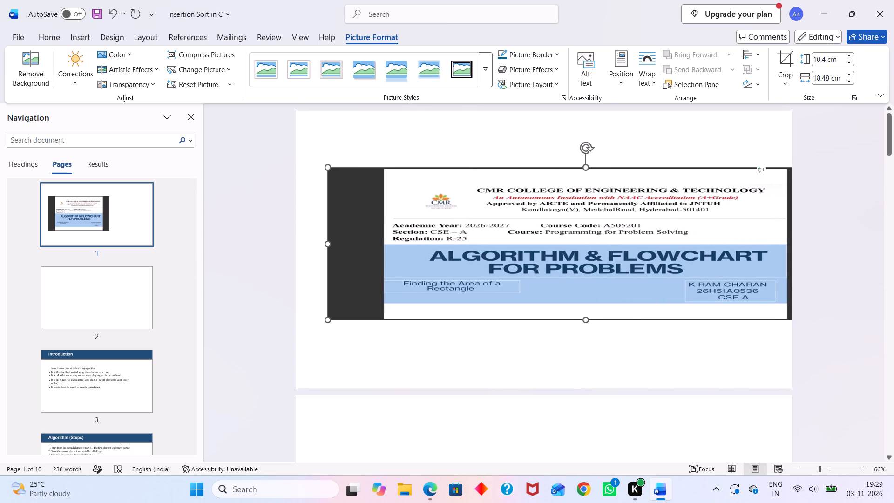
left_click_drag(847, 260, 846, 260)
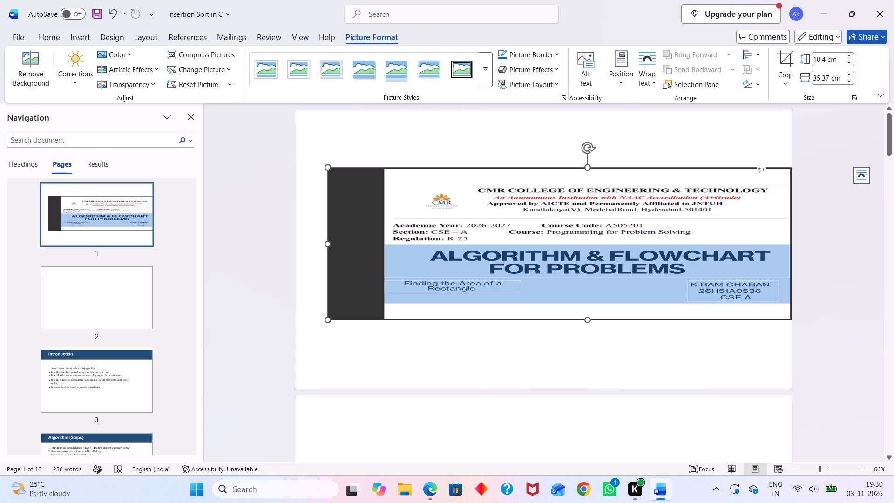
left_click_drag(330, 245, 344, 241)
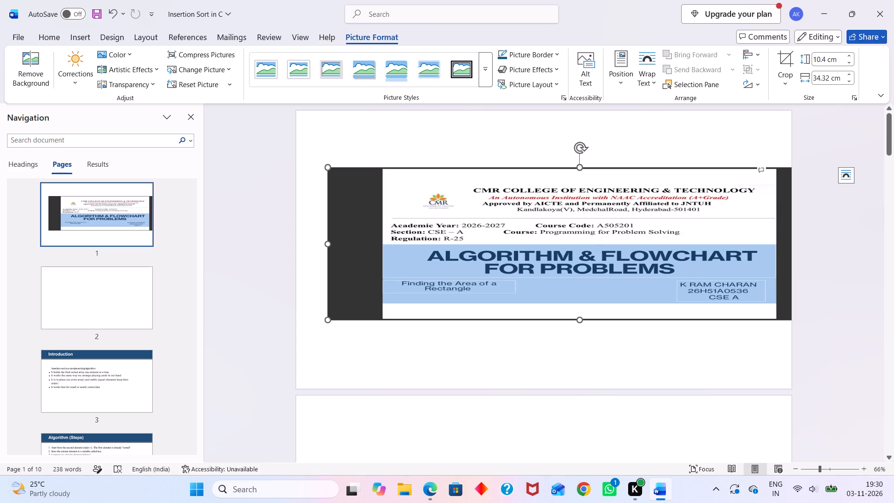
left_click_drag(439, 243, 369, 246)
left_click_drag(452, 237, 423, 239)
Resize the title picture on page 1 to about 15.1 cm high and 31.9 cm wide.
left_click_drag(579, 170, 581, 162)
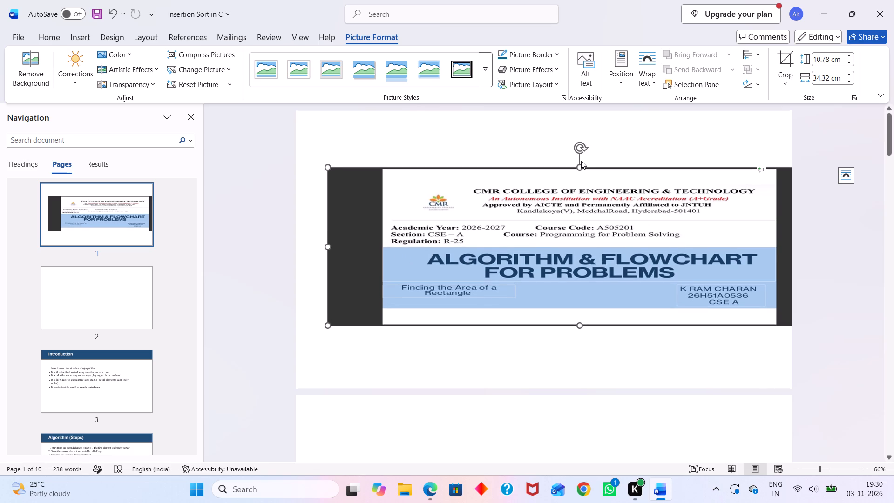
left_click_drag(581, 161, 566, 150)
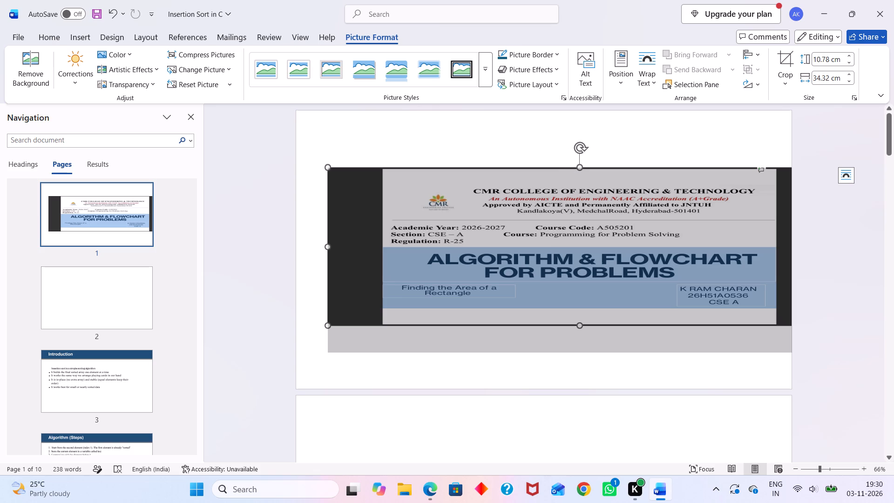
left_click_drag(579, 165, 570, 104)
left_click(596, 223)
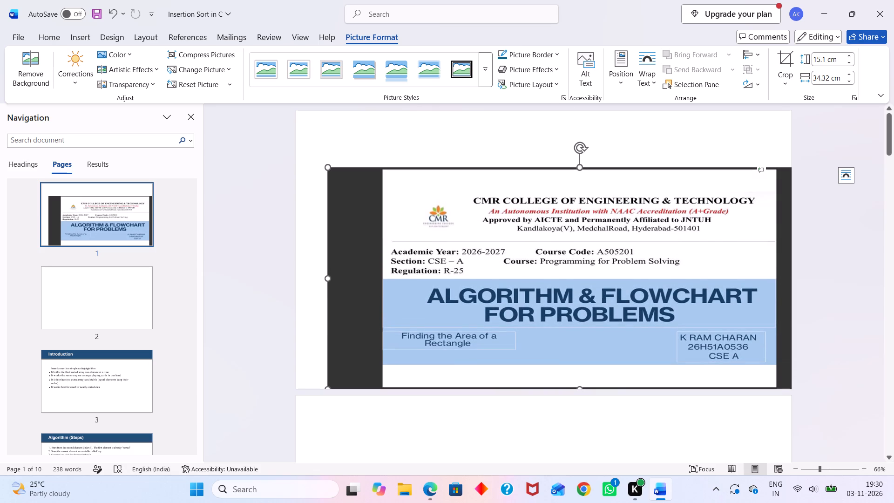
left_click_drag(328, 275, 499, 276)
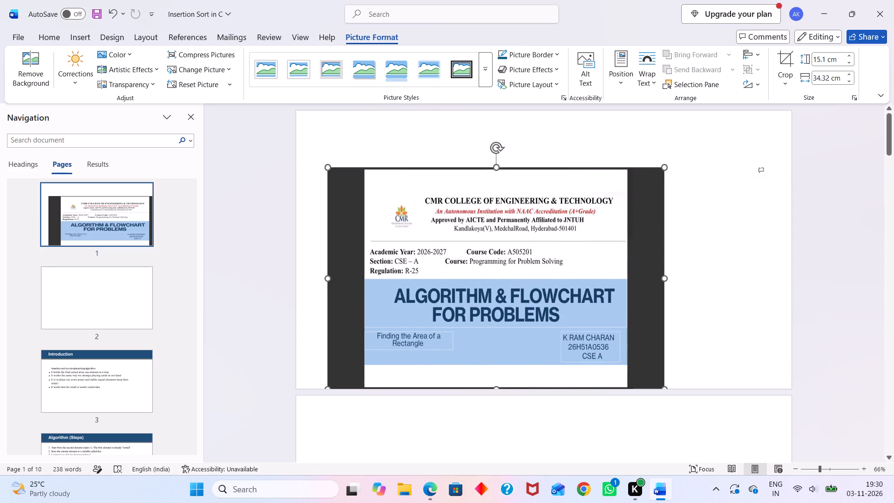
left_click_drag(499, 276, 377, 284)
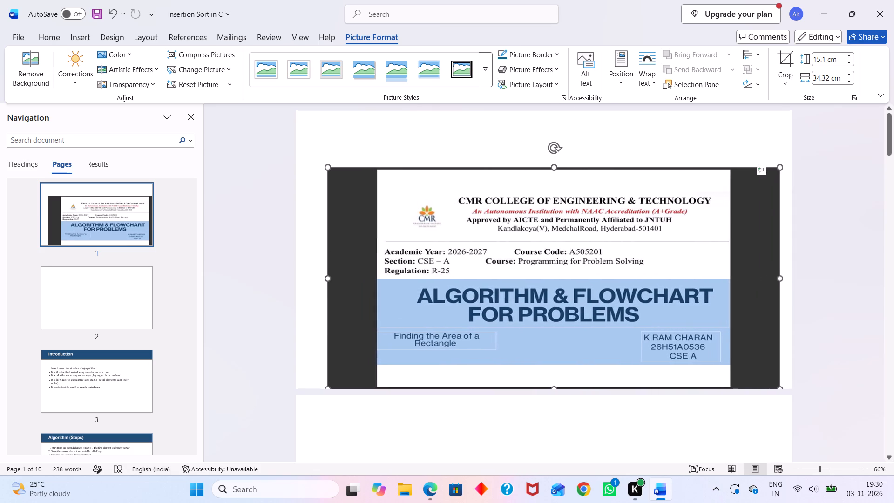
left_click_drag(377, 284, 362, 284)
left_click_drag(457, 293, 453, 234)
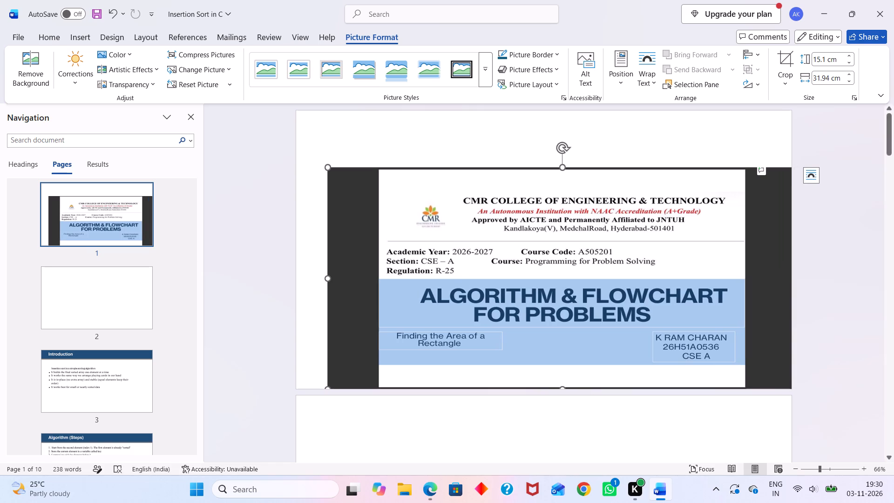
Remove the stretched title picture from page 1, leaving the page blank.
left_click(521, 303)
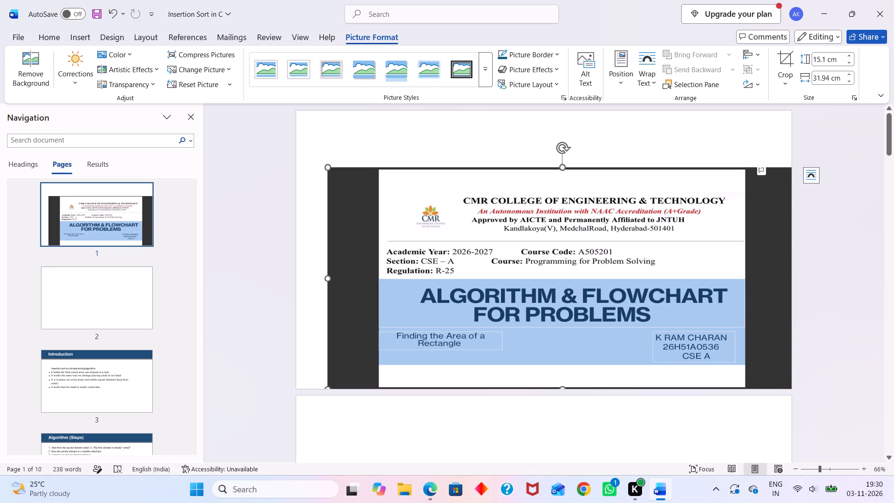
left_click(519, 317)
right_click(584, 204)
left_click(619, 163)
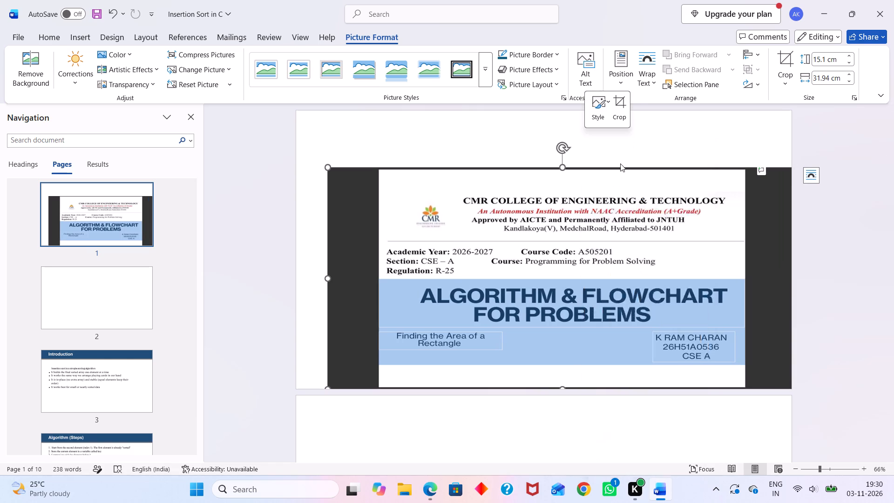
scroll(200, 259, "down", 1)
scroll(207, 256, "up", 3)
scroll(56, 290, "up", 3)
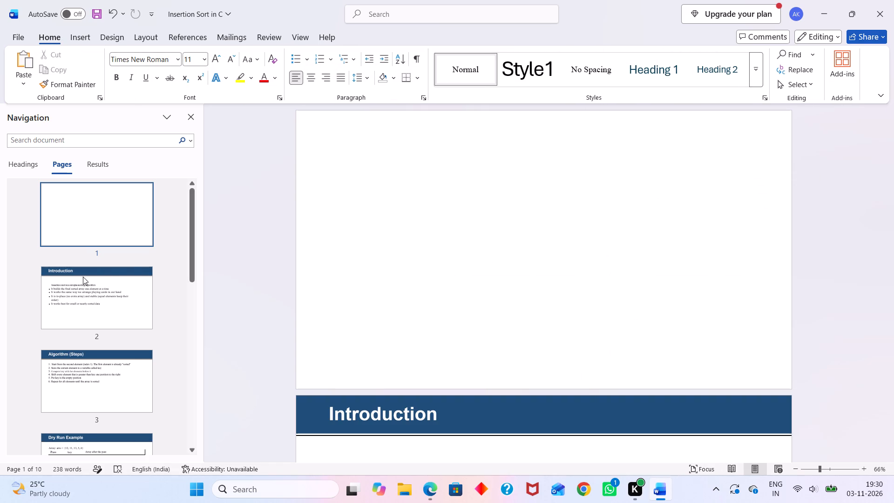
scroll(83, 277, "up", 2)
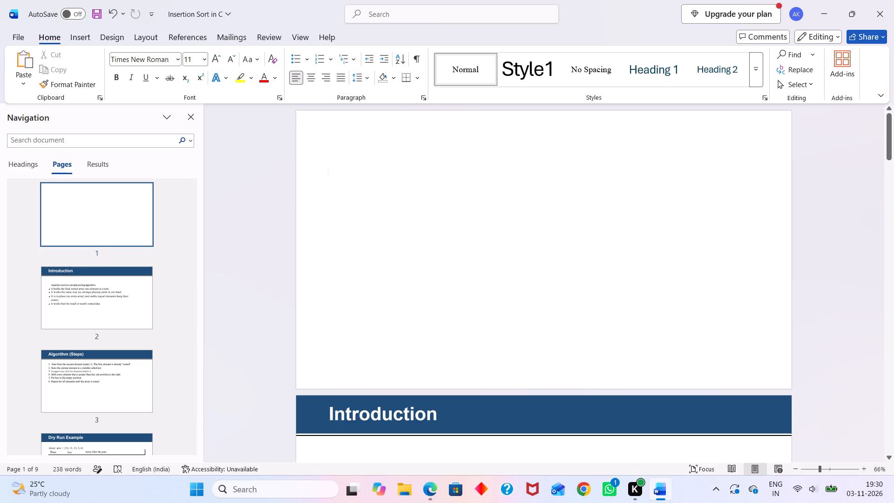
Open the page 1 header for editing and try to shift the header and footer boundaries.
left_click(440, 131)
double_click(391, 135)
left_click(391, 139)
right_click(362, 201)
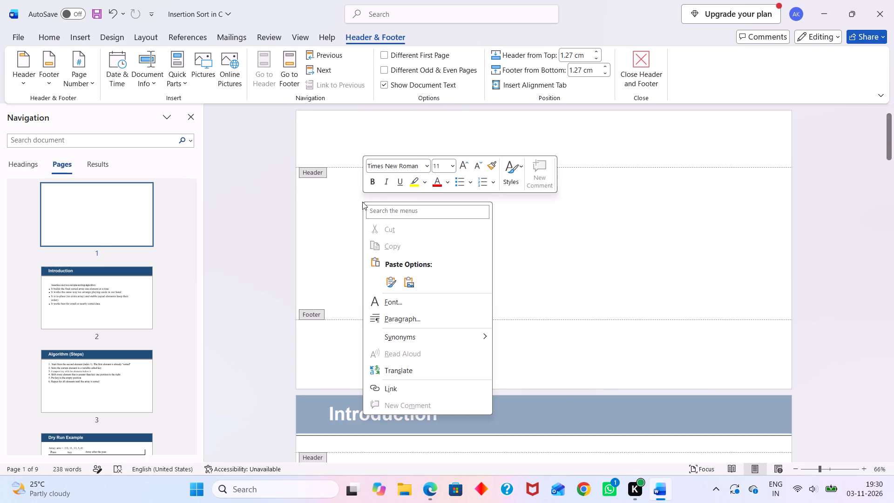
left_click(338, 165)
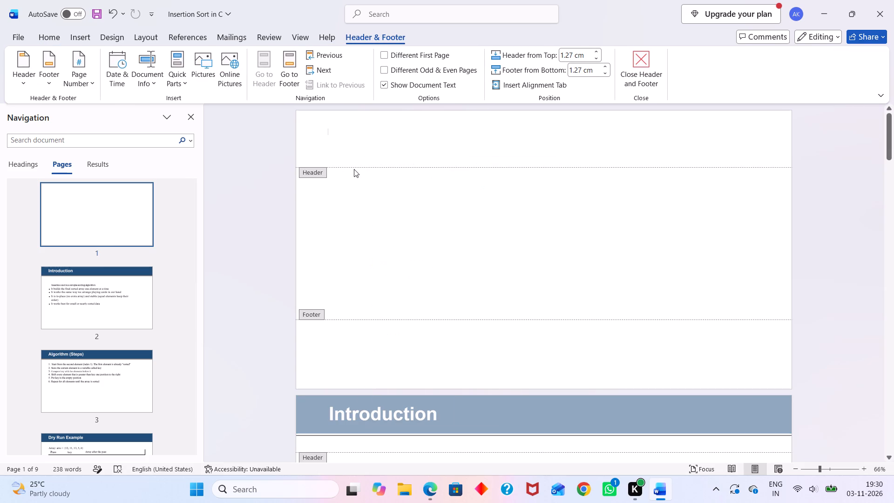
left_click_drag(355, 165, 360, 130)
left_click_drag(393, 316, 372, 276)
left_click_drag(396, 163, 406, 141)
left_click(325, 170)
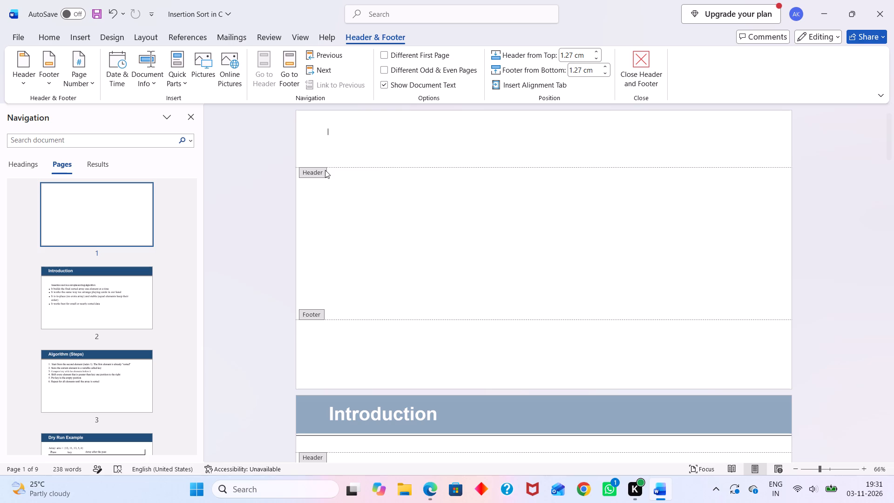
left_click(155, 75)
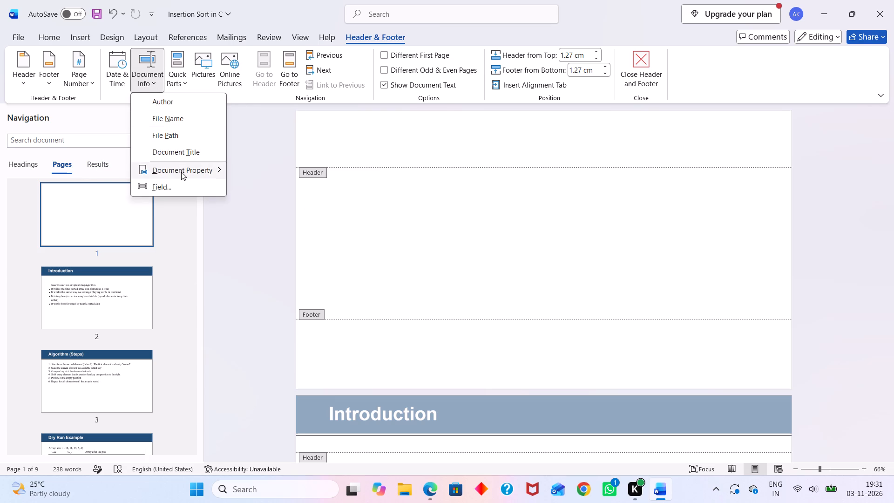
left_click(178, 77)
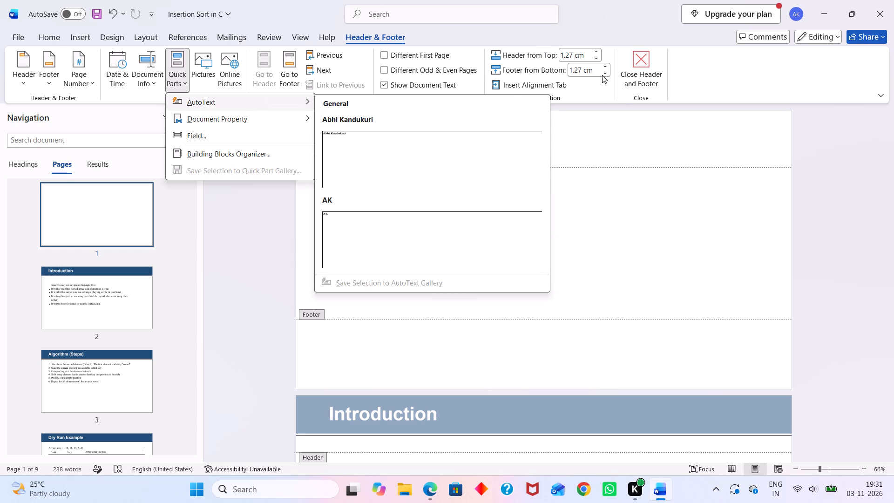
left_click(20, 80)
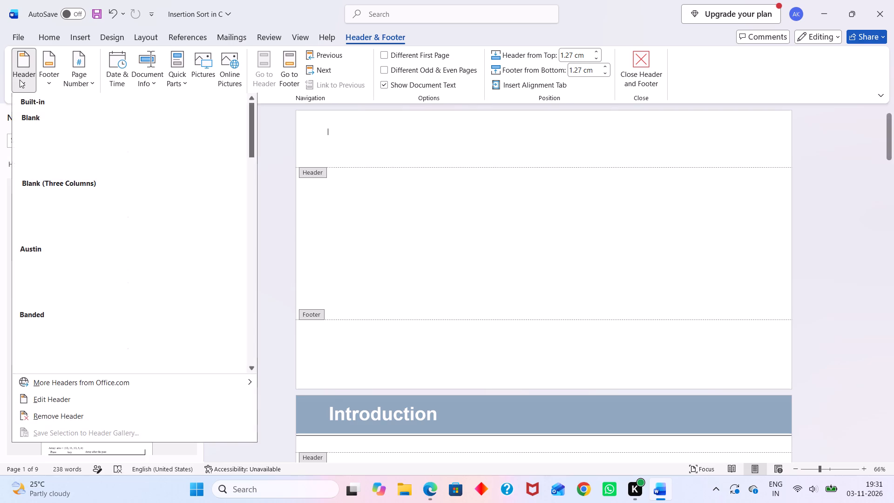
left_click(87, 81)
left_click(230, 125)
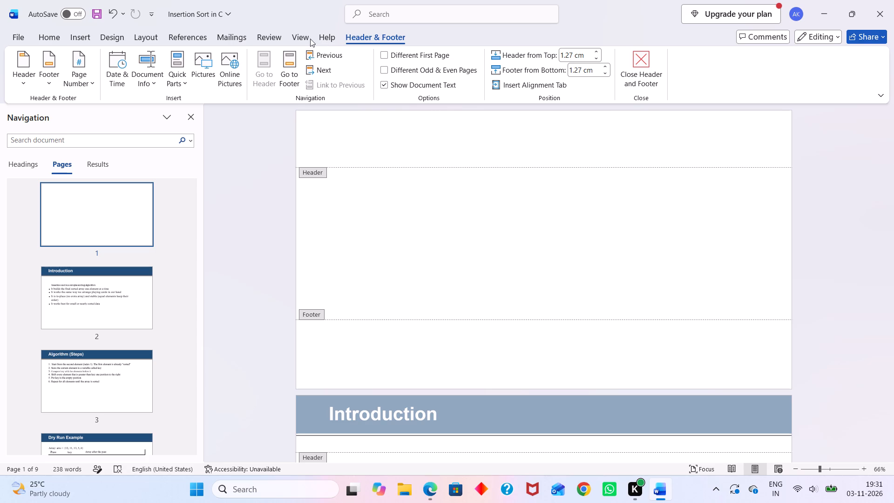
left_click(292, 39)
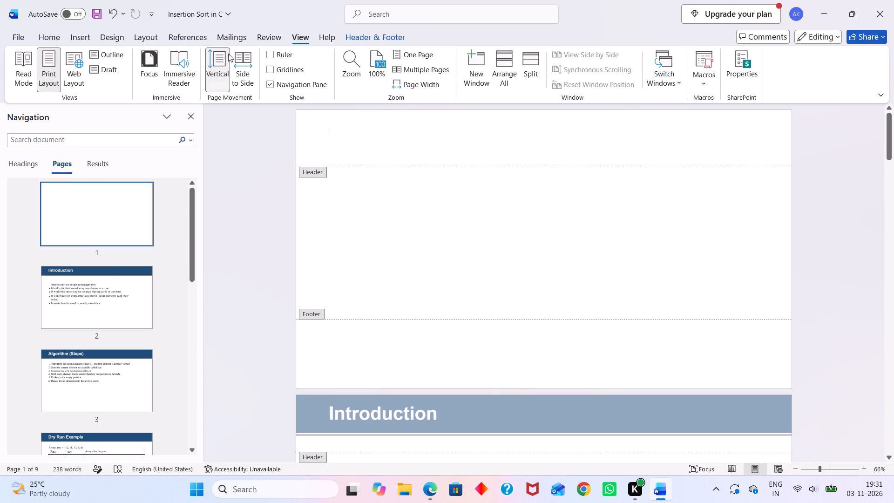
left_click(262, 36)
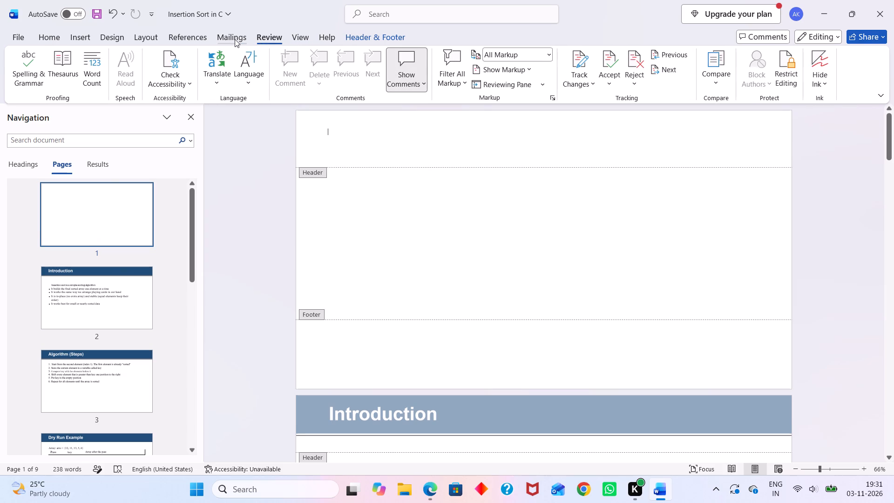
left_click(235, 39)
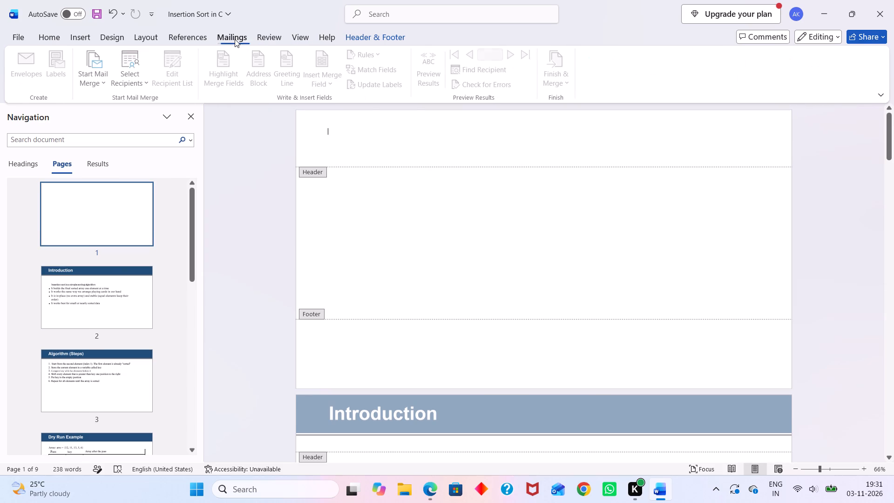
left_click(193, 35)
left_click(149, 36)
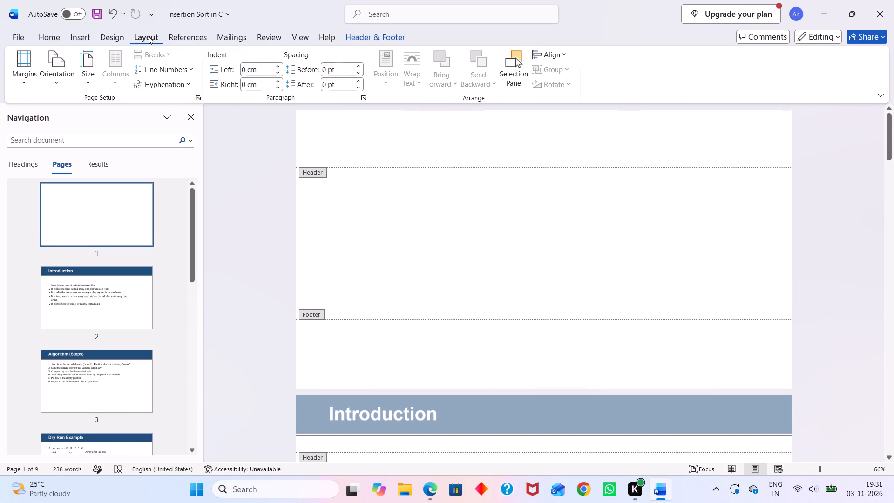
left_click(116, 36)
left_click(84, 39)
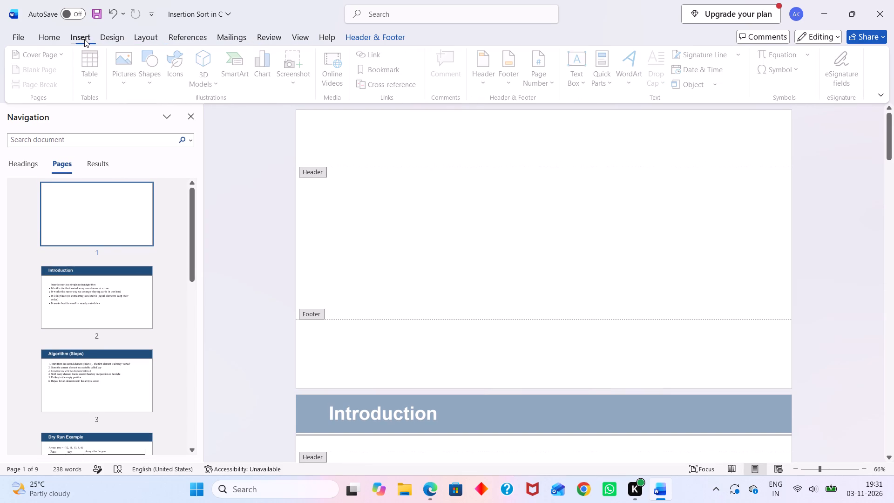
Try several built-in document style sets and apply the one with a centred bold black title and uppercase Heading 1.
left_click(111, 37)
left_click(133, 63)
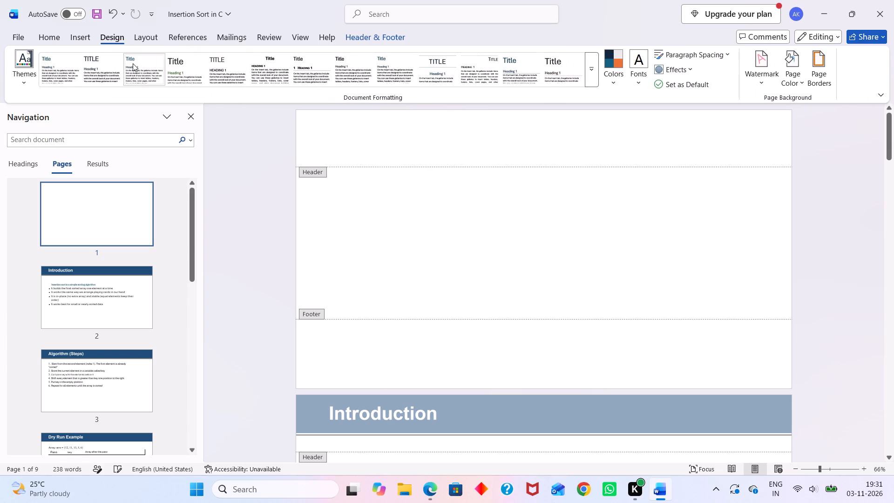
left_click(186, 68)
left_click(236, 72)
left_click_drag(271, 74, 286, 76)
left_click_drag(320, 78, 331, 81)
left_click_drag(355, 82, 372, 86)
left_click_drag(379, 85, 384, 87)
Look through the document's pages to check how the chosen style set affects the headings, body text and table.
scroll(381, 132, "down", 11)
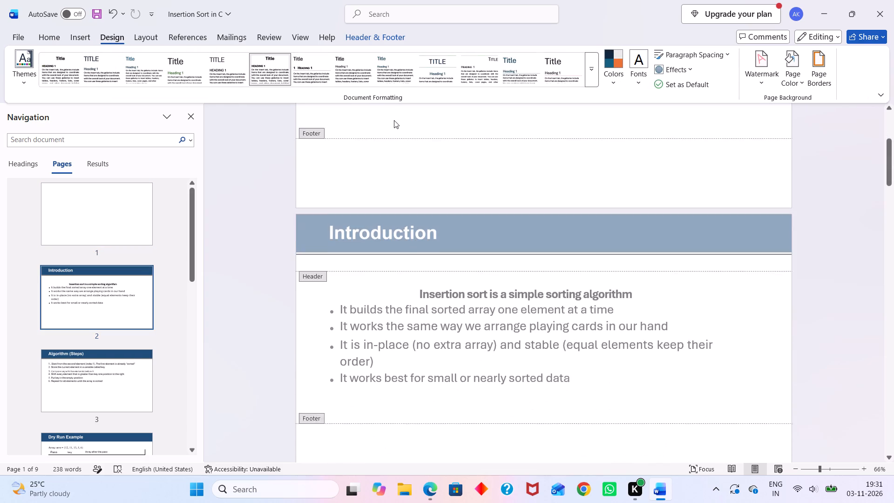
scroll(391, 119, "down", 12)
scroll(351, 256, "down", 6)
scroll(339, 329, "down", 6)
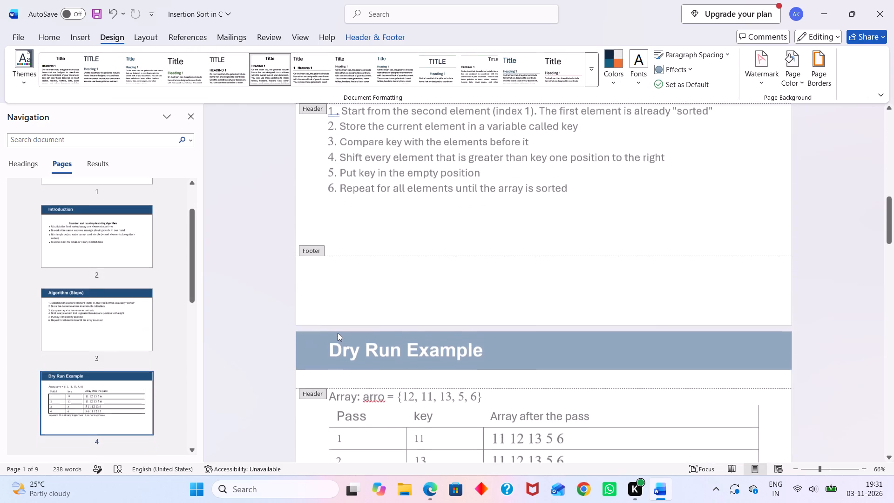
scroll(338, 333, "up", 1)
scroll(303, 405, "down", 13)
scroll(301, 390, "down", 16)
scroll(320, 389, "down", 9)
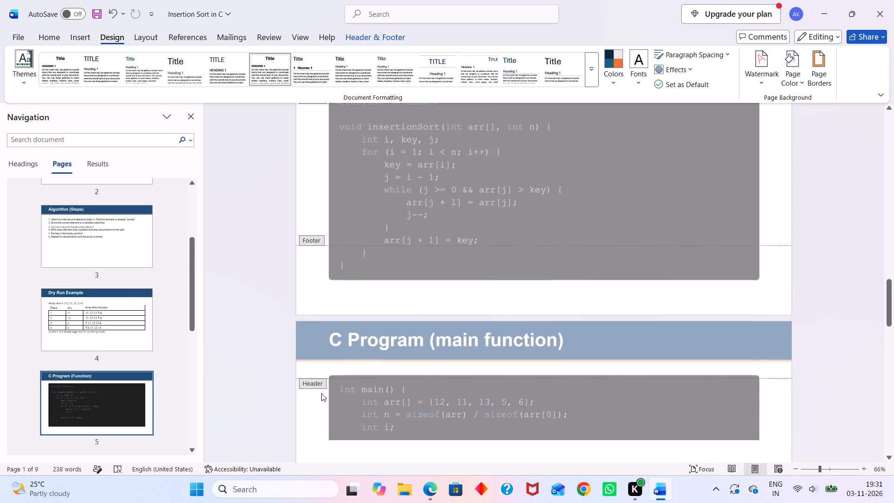
scroll(324, 393, "up", 8)
scroll(279, 400, "up", 20)
scroll(279, 400, "up", 11)
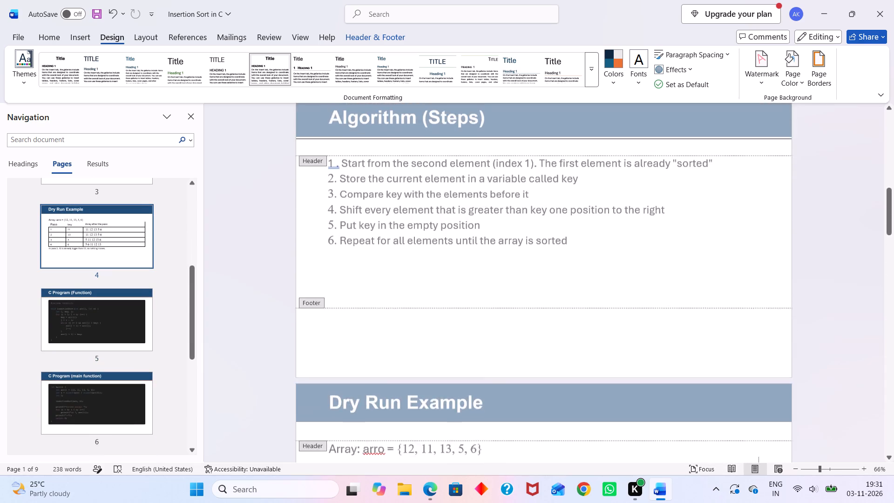
scroll(319, 449, "up", 20)
scroll(319, 449, "up", 19)
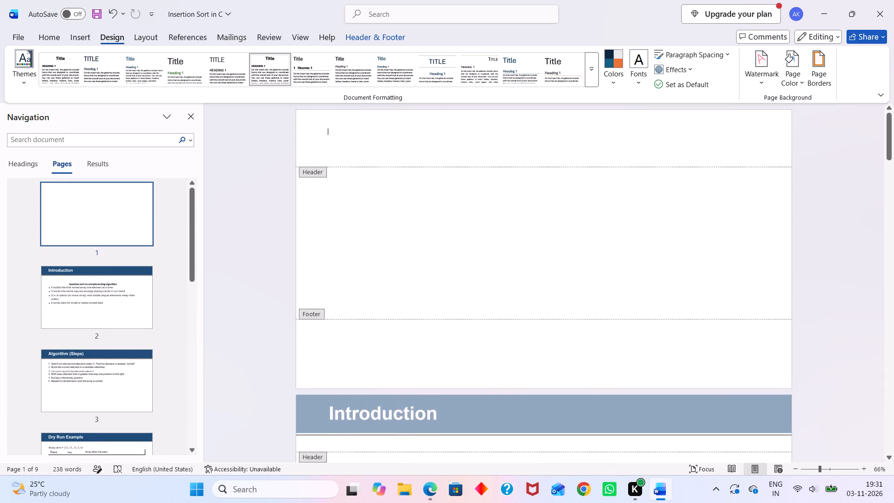
scroll(318, 450, "up", 7)
Close header and footer editing and return to the body of page 1.
left_click(491, 345)
left_click(399, 40)
left_click(648, 70)
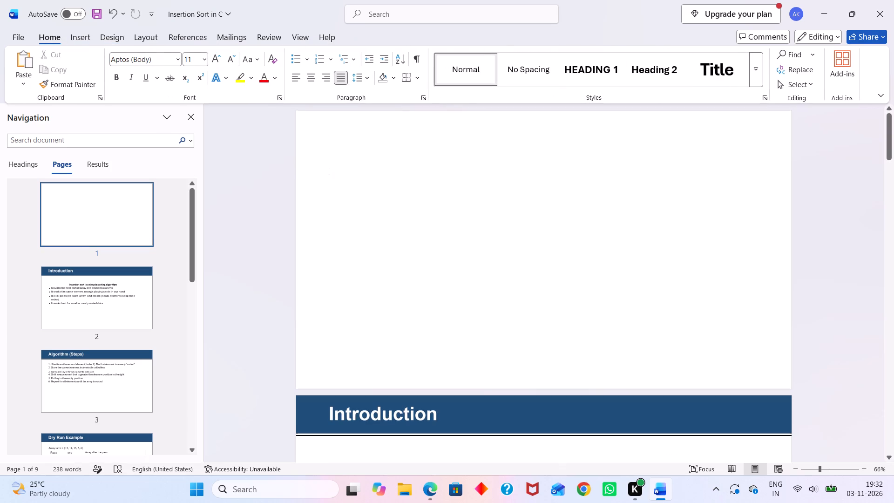
Switch the document from editing mode to Reviewing mode.
left_click(819, 39)
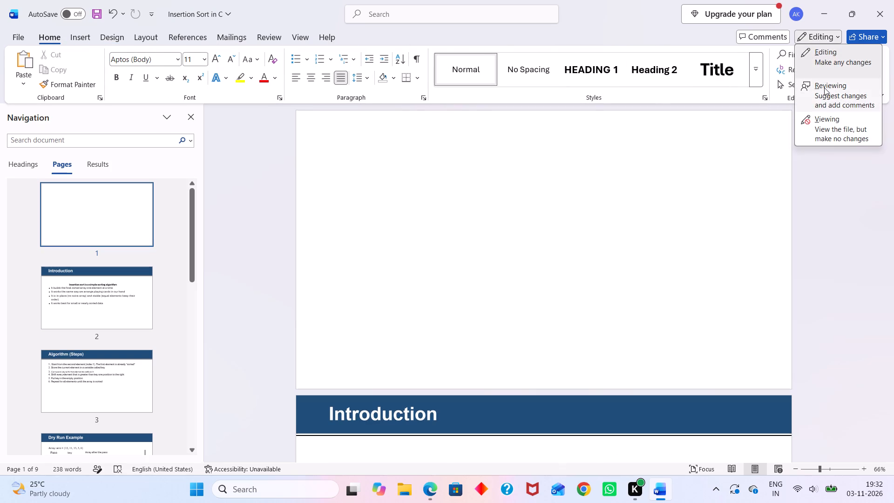
left_click(826, 94)
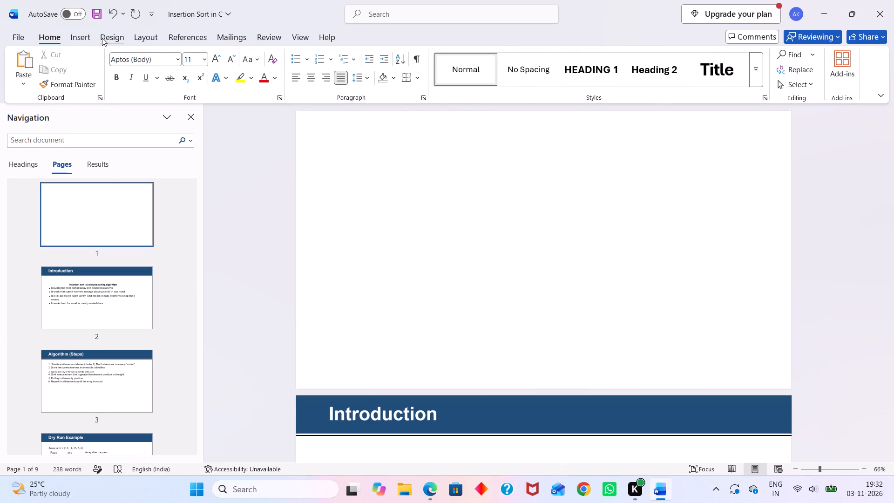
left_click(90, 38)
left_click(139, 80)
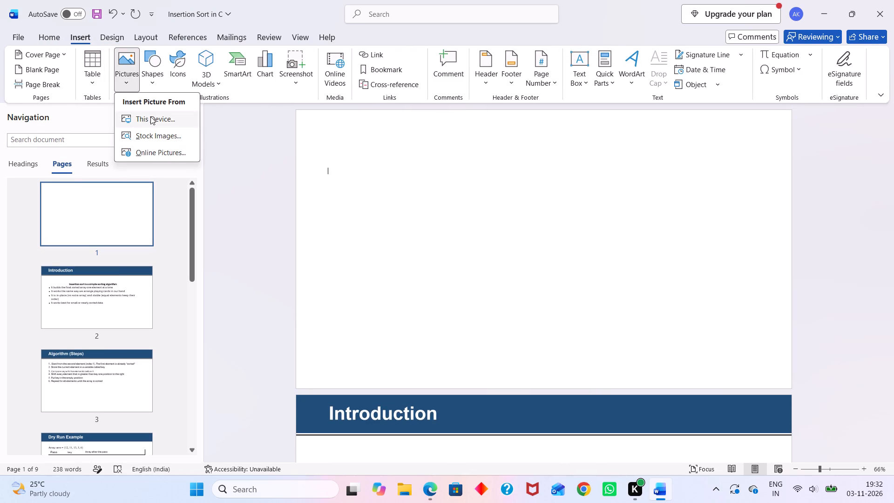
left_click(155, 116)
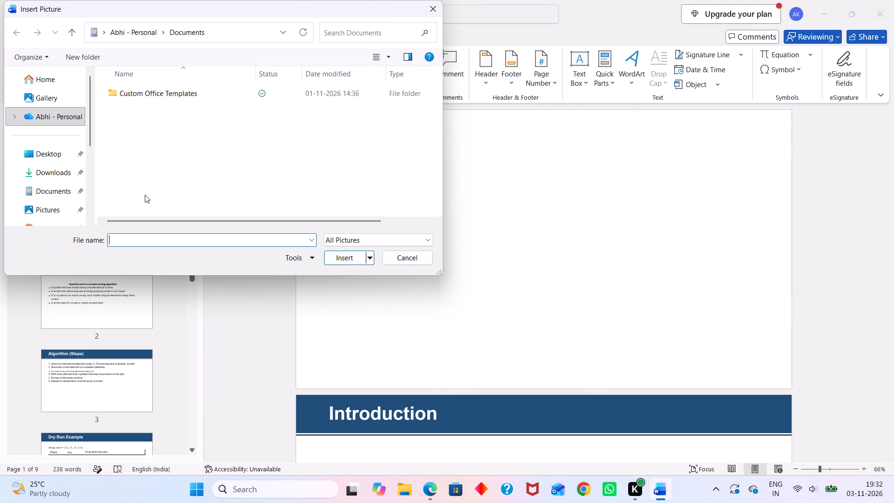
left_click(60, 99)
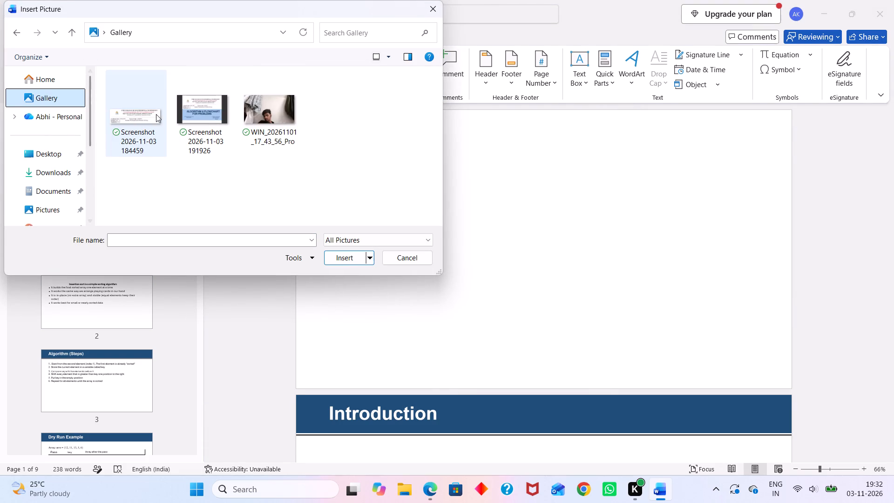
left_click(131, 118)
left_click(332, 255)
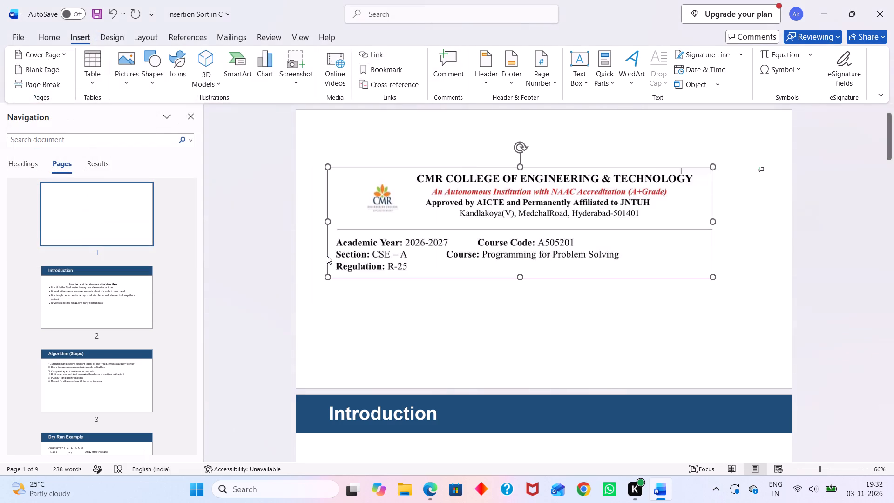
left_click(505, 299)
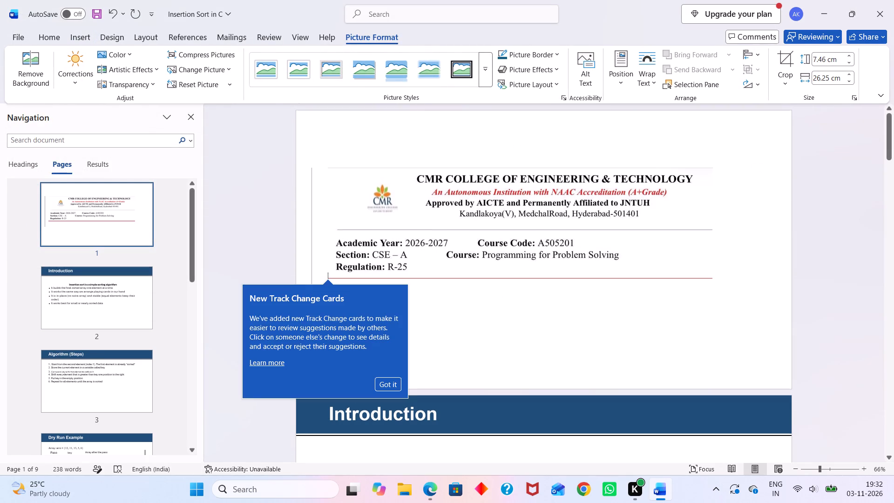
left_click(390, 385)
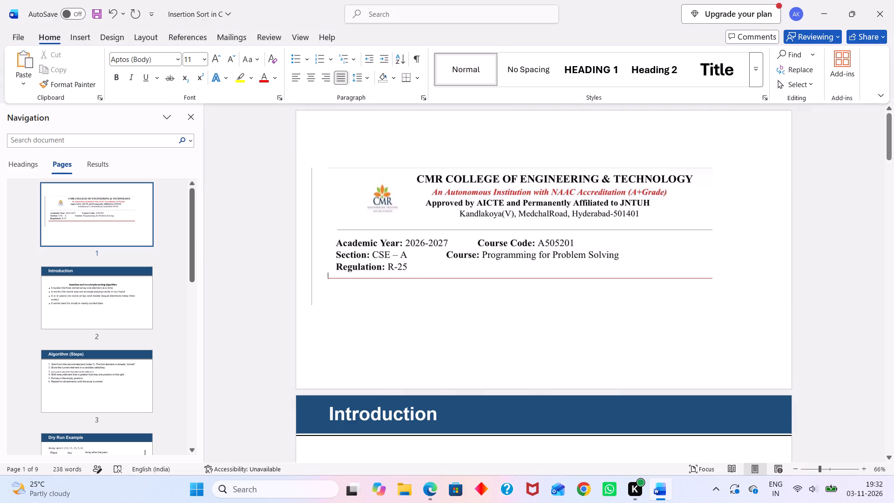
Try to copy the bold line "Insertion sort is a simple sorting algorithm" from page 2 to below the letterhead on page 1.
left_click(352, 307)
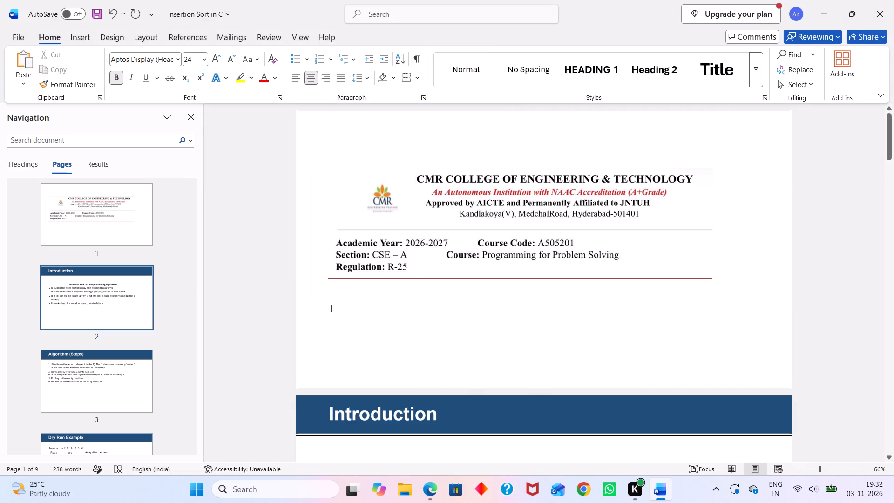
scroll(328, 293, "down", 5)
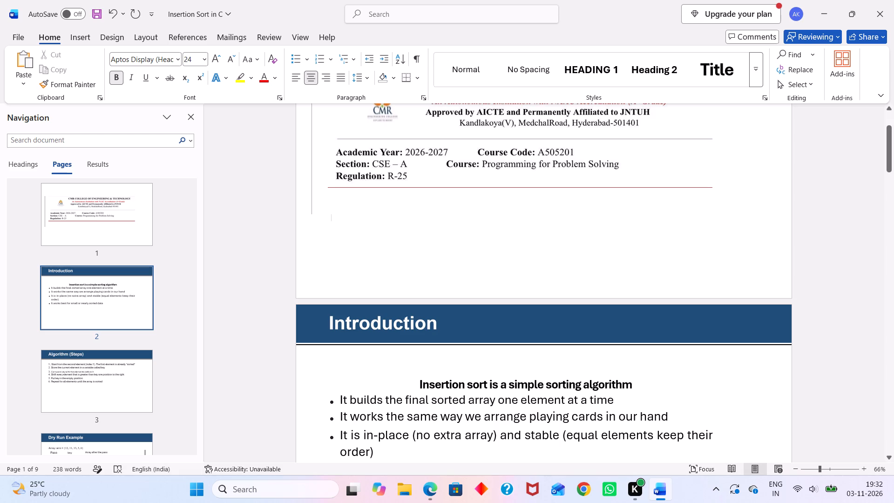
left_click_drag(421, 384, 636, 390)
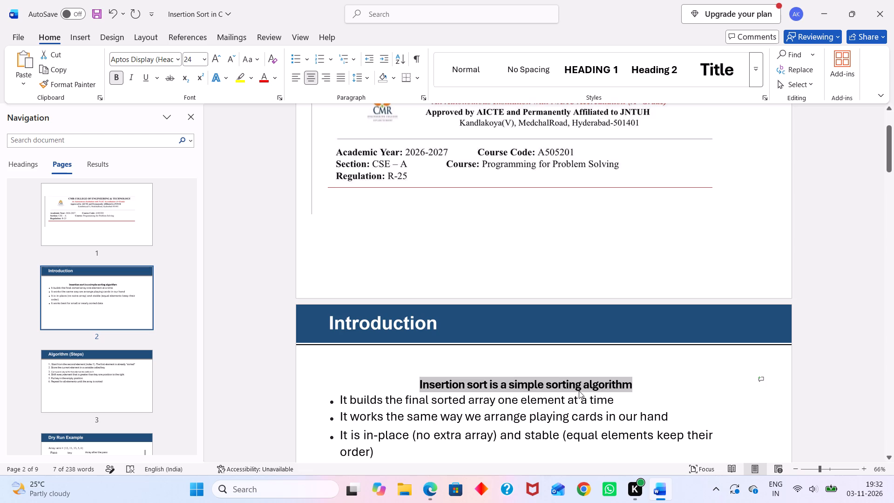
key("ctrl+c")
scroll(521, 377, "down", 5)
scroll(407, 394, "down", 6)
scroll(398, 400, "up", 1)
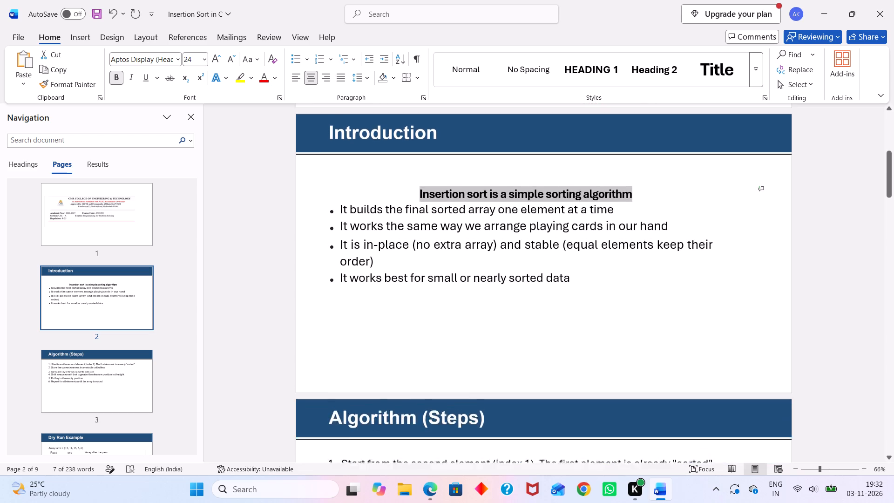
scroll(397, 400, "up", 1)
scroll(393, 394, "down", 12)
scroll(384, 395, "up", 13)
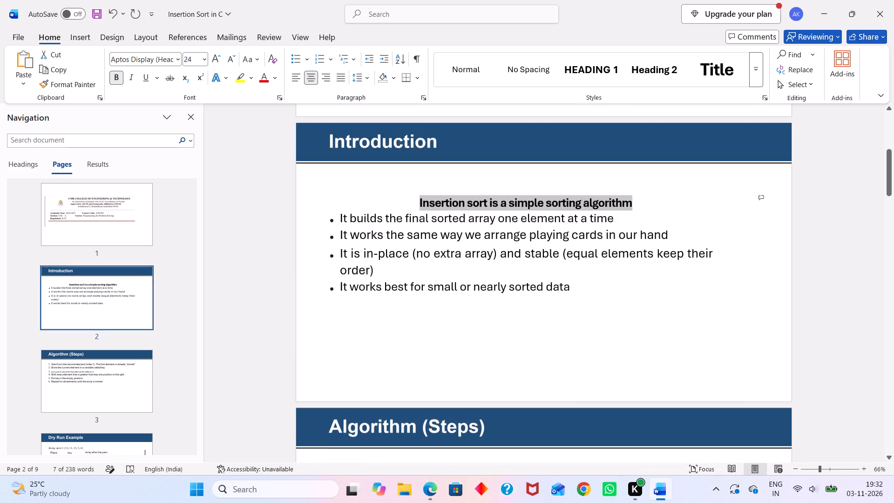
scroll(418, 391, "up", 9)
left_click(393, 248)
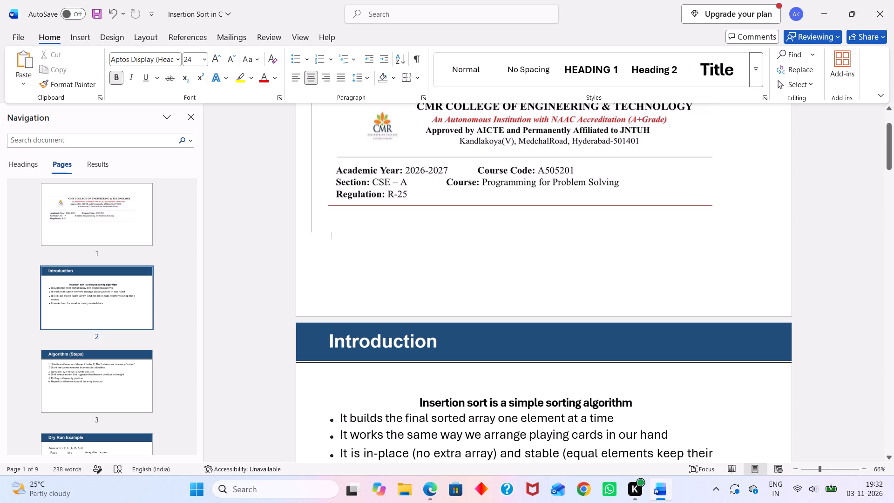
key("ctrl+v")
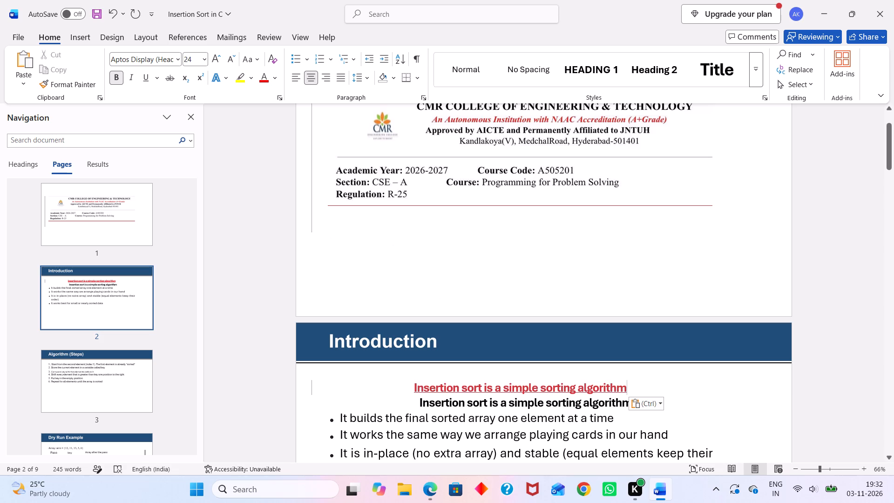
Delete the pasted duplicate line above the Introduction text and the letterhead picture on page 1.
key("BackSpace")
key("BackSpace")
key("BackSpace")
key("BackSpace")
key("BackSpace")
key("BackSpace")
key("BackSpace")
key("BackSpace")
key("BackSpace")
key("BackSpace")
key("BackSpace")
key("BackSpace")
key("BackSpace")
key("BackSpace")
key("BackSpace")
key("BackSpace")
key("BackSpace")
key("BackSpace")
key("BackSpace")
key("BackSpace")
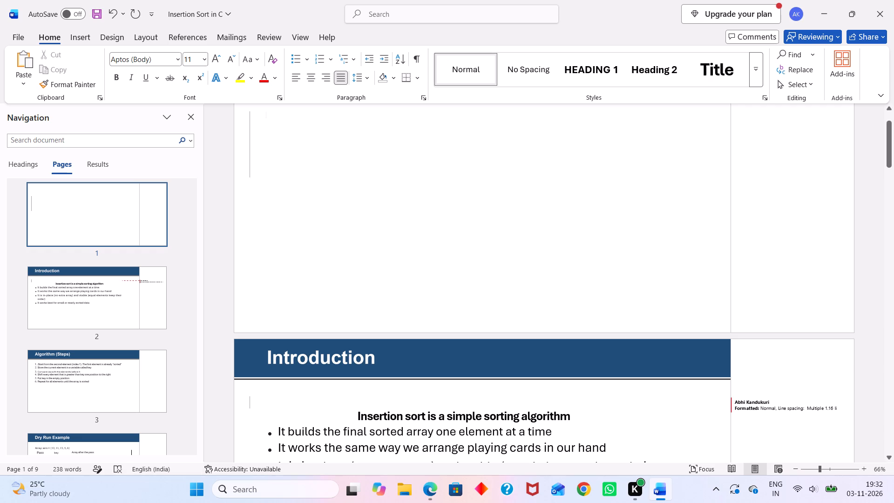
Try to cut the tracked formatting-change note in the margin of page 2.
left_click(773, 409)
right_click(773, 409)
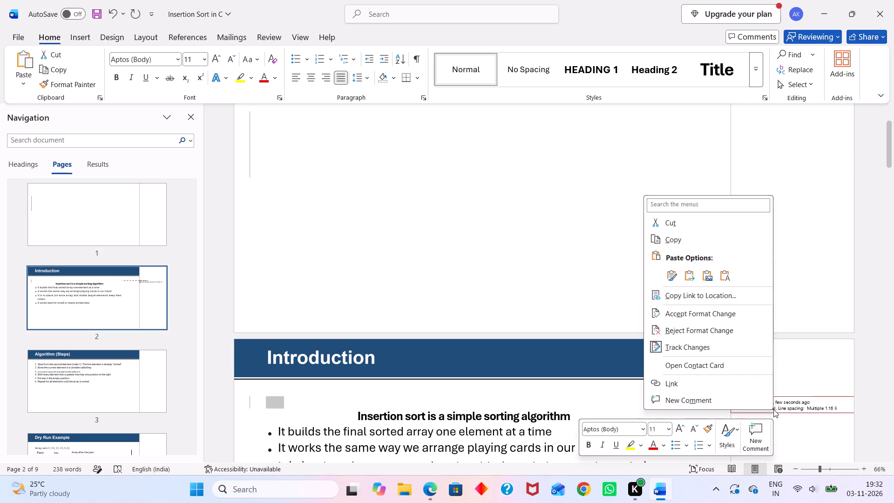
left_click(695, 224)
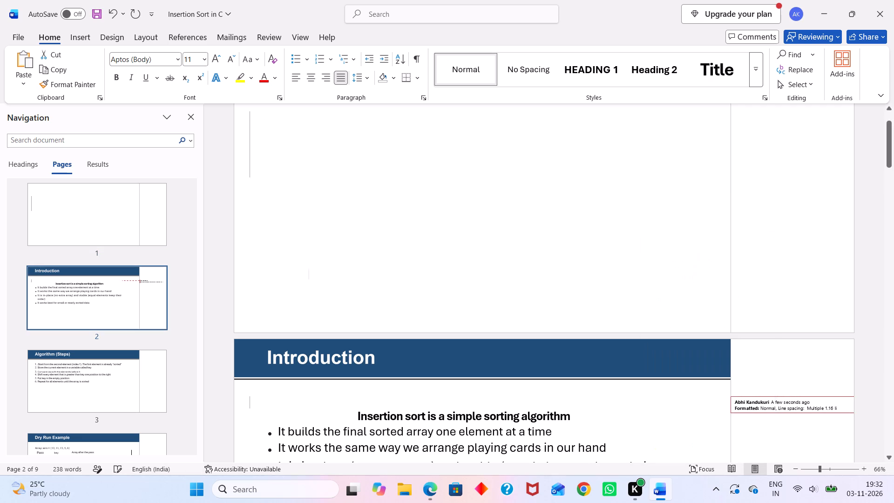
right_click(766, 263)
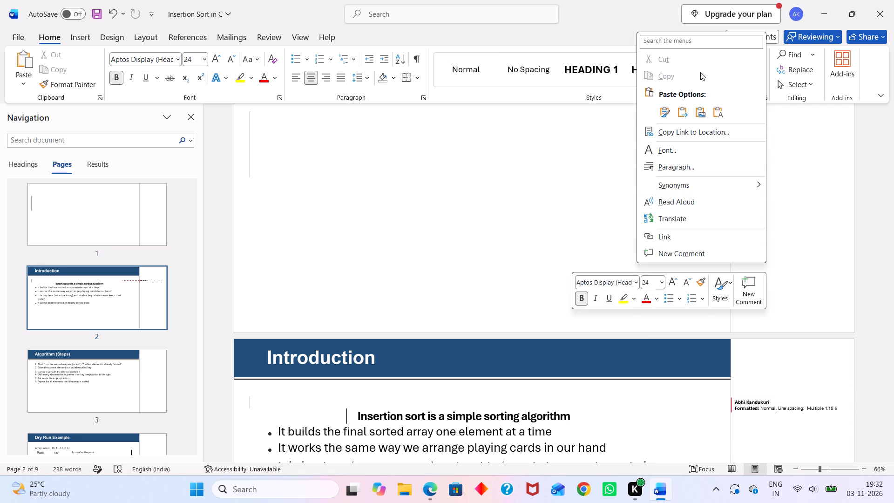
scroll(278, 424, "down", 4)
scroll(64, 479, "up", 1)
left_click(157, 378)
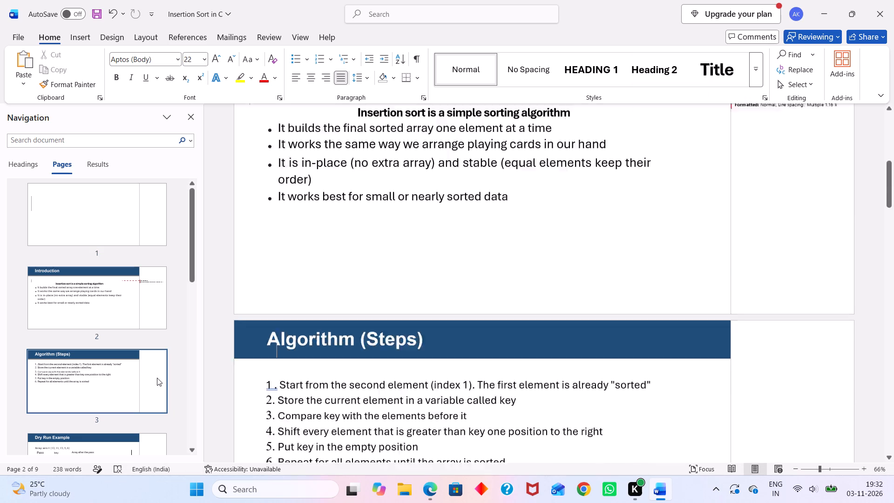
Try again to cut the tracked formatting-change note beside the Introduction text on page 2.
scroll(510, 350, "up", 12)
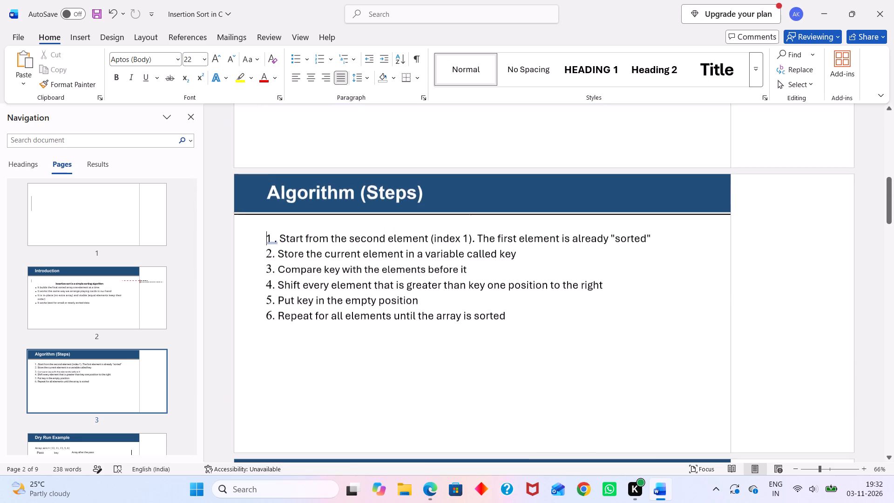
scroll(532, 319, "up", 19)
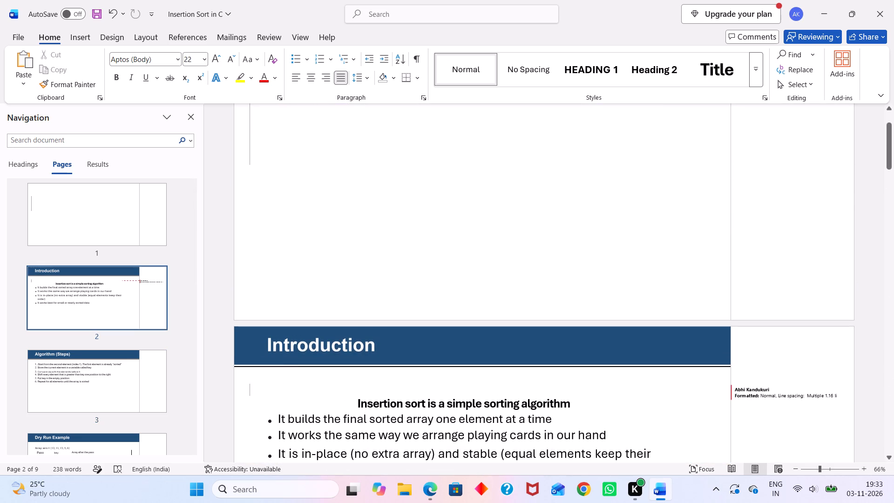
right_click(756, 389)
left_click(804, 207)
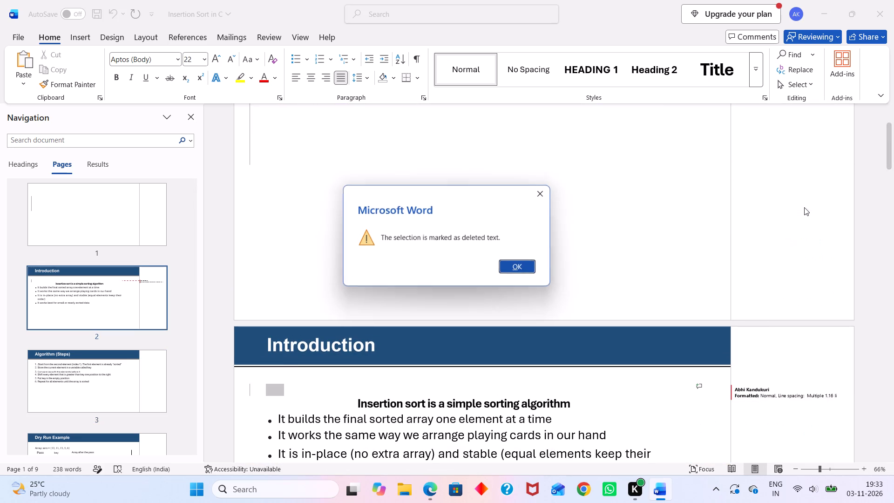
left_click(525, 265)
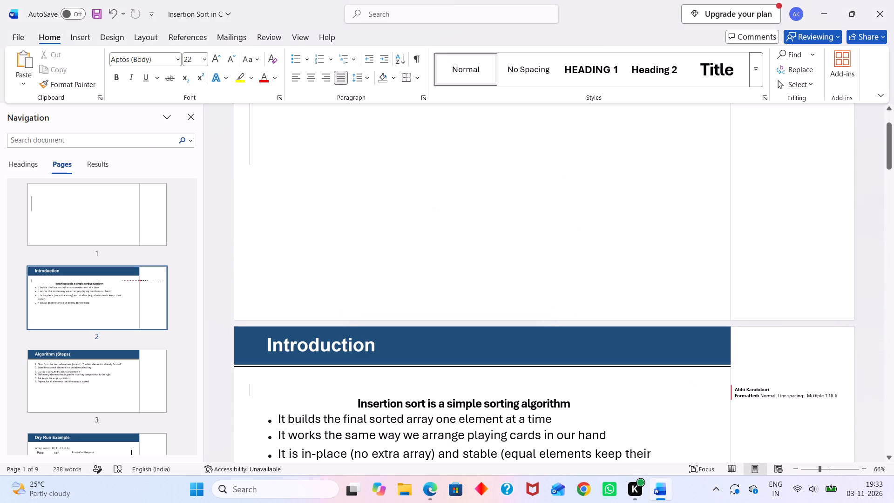
Widen the blue Introduction banner picture on page 2 so it extends across the markup margin to the page's outer edge.
left_click(723, 362)
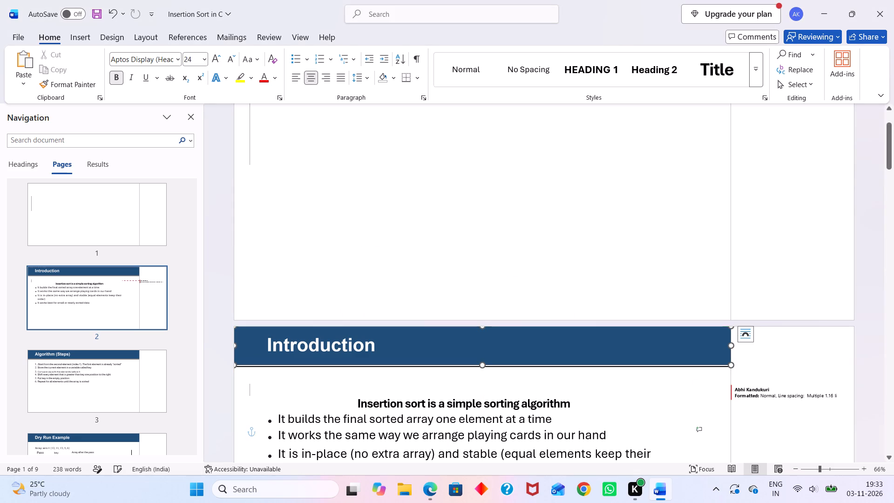
left_click_drag(730, 363, 842, 370)
right_click_drag(845, 362, 855, 363)
right_click(842, 370)
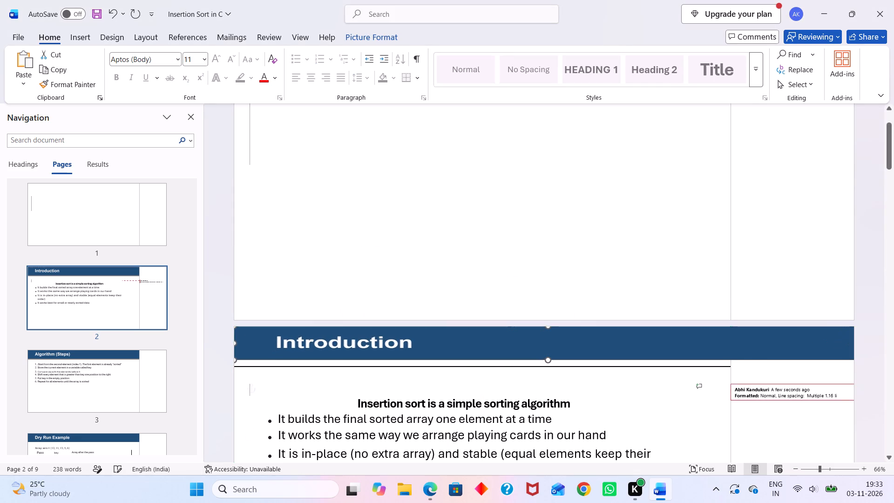
left_click_drag(842, 370, 591, 220)
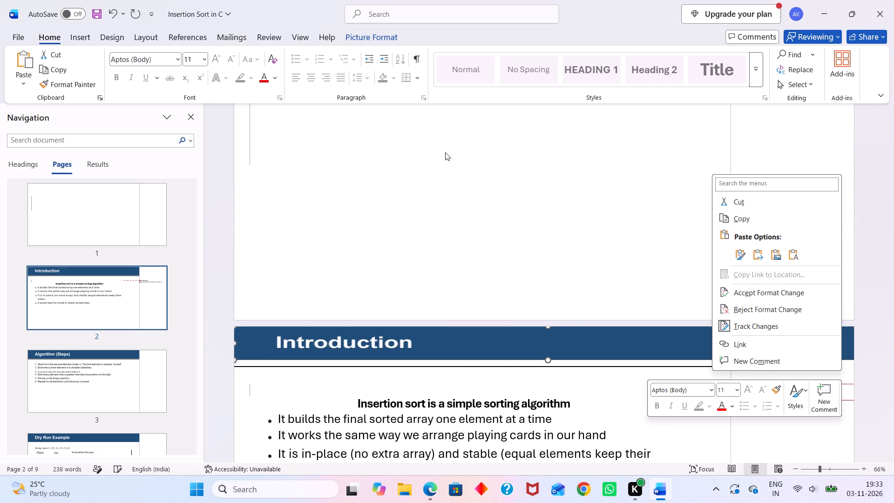
Close the Insertion Sort in C document window.
left_click(880, 13)
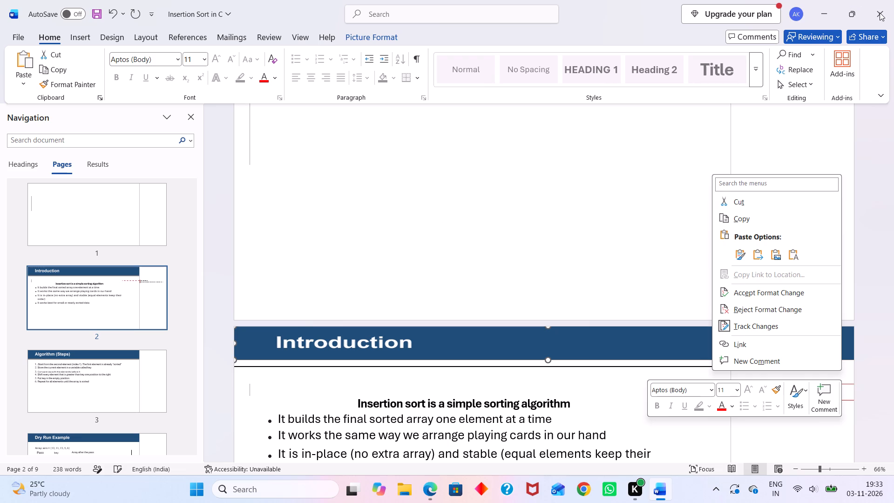
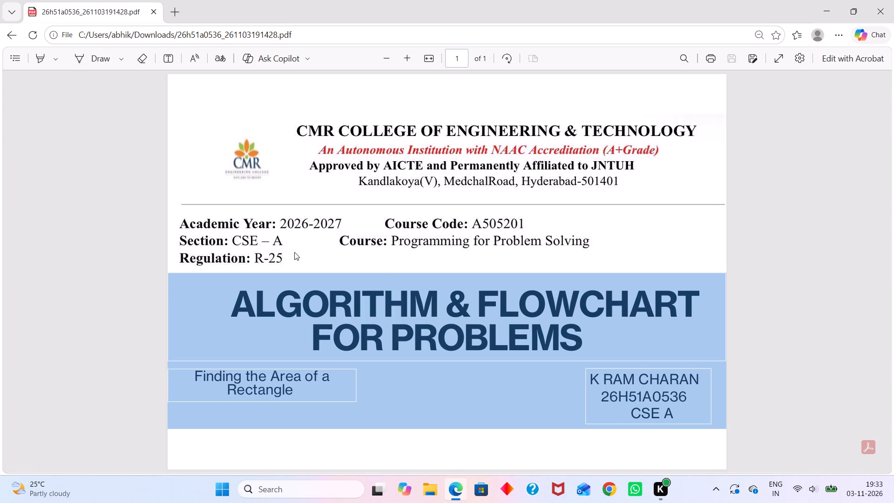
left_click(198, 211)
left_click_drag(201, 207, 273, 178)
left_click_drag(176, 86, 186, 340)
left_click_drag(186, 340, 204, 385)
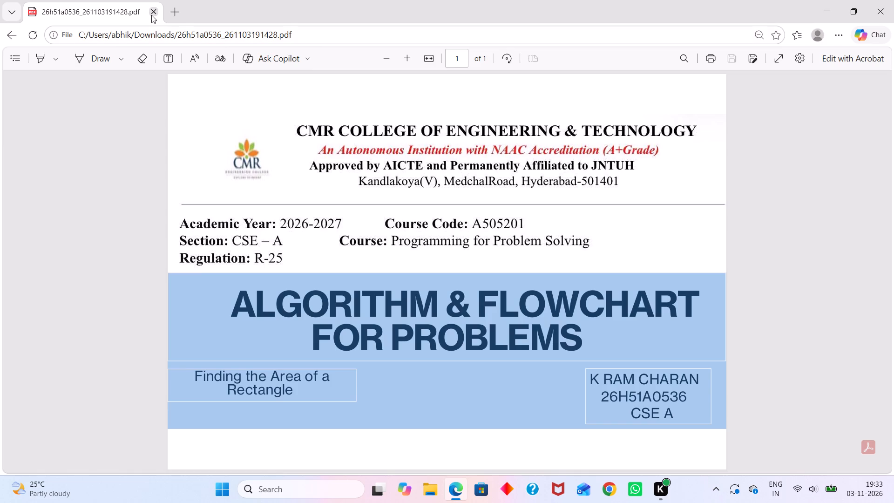
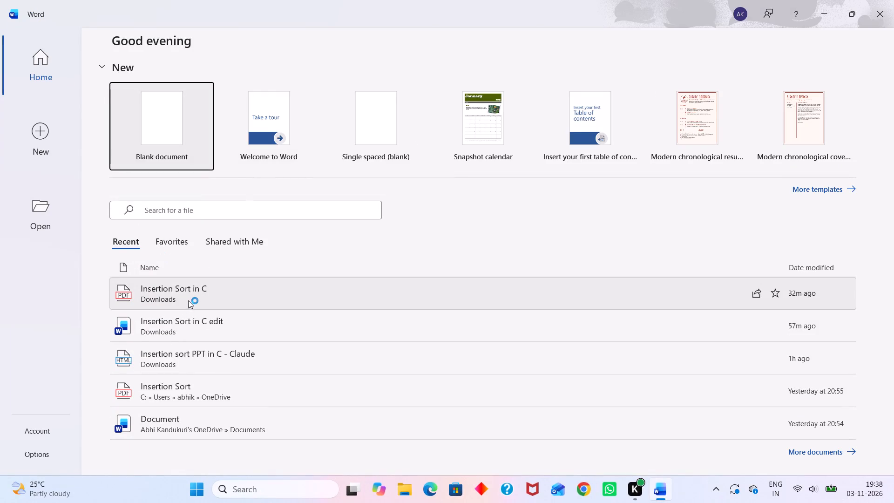
Open the Insertion Sort in C PDF from the Downloads folder and convert it to an editable document.
left_click(37, 213)
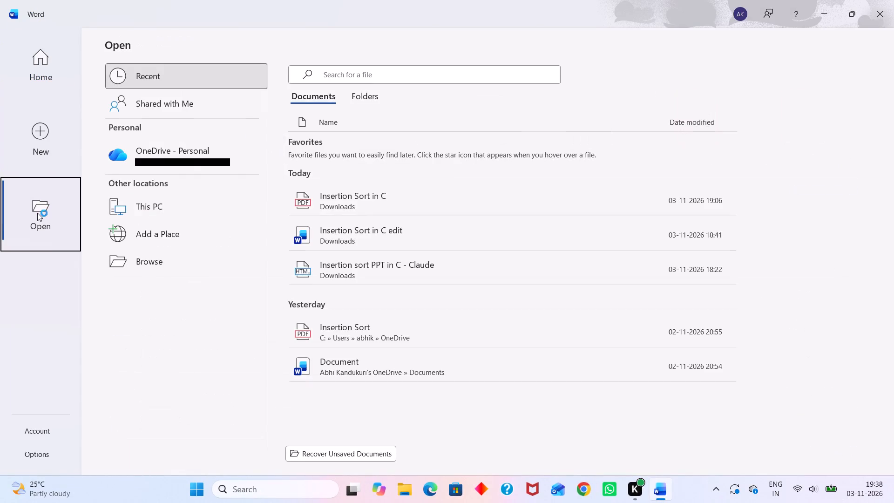
left_click(179, 208)
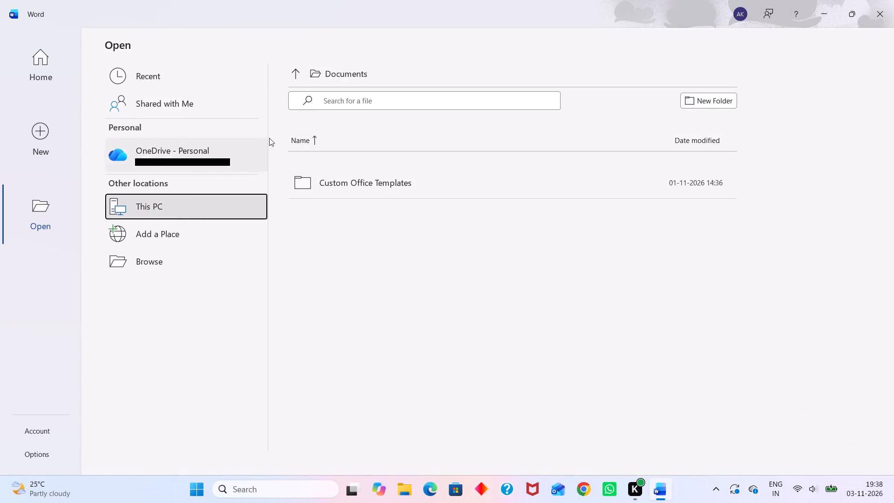
left_click(344, 71)
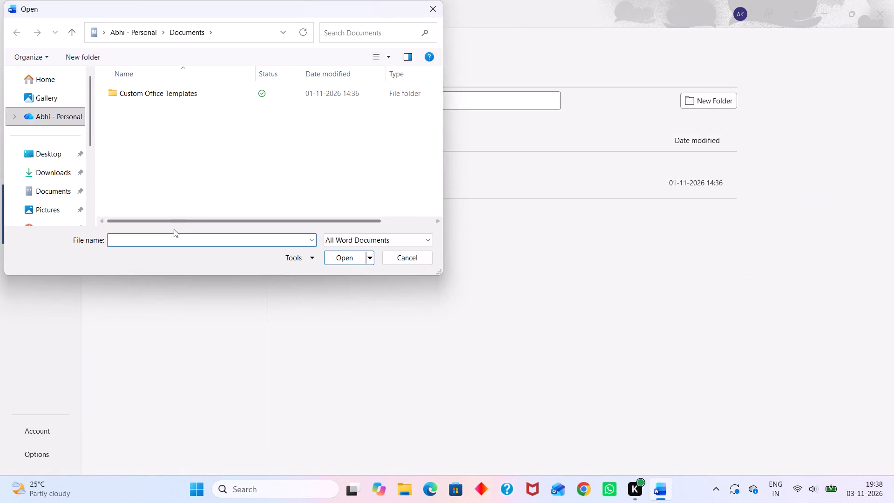
left_click(61, 167)
left_click(186, 129)
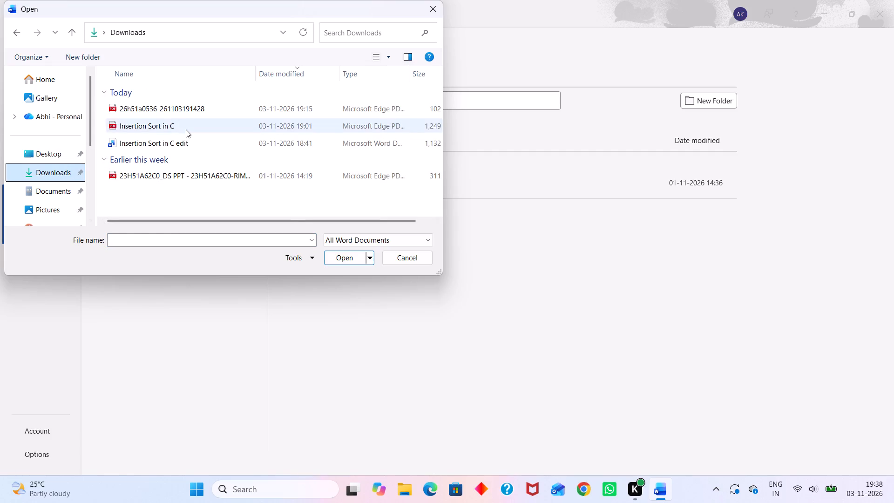
left_click(345, 257)
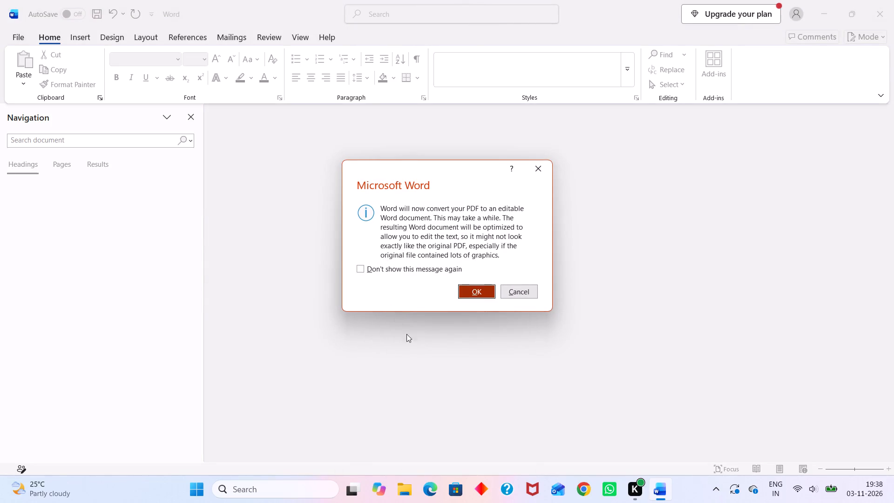
left_click(471, 290)
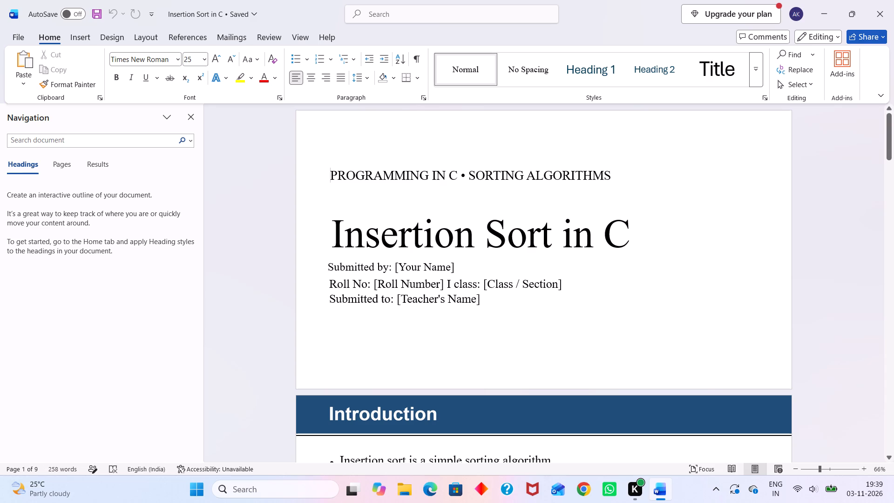
Show page thumbnails and insert a blank page after the roll number and class line on the title page.
right_click(582, 283)
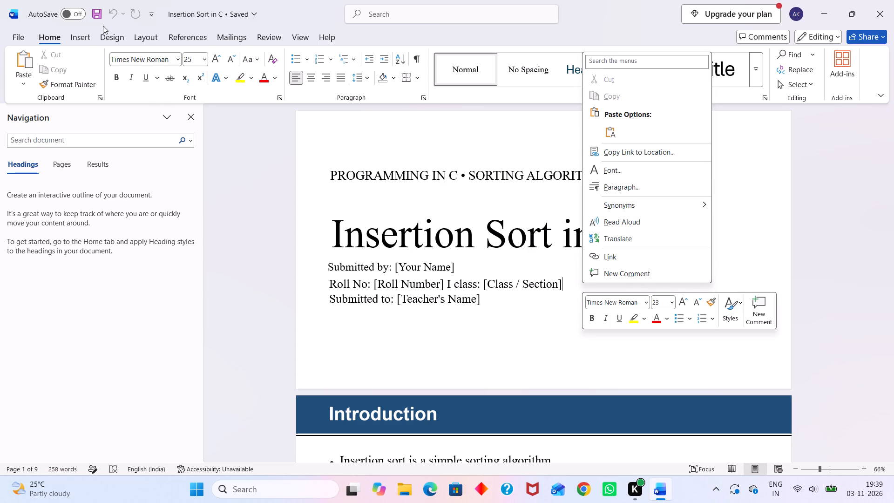
left_click(82, 33)
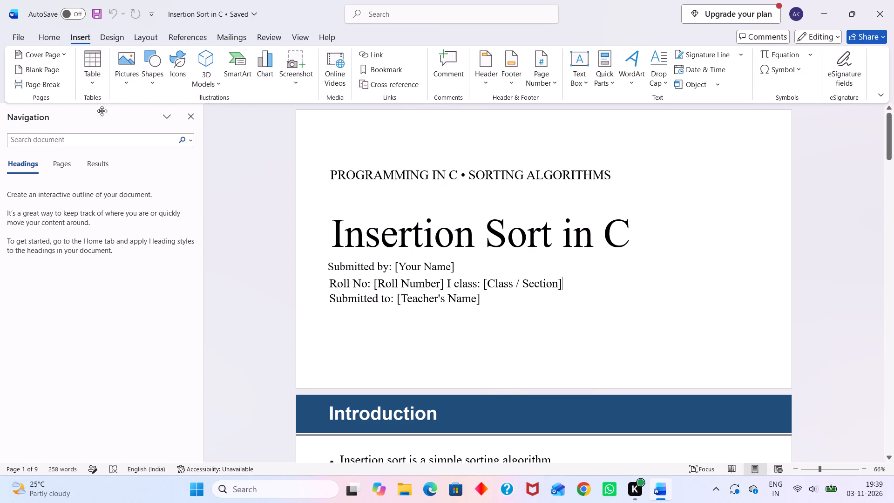
left_click(71, 164)
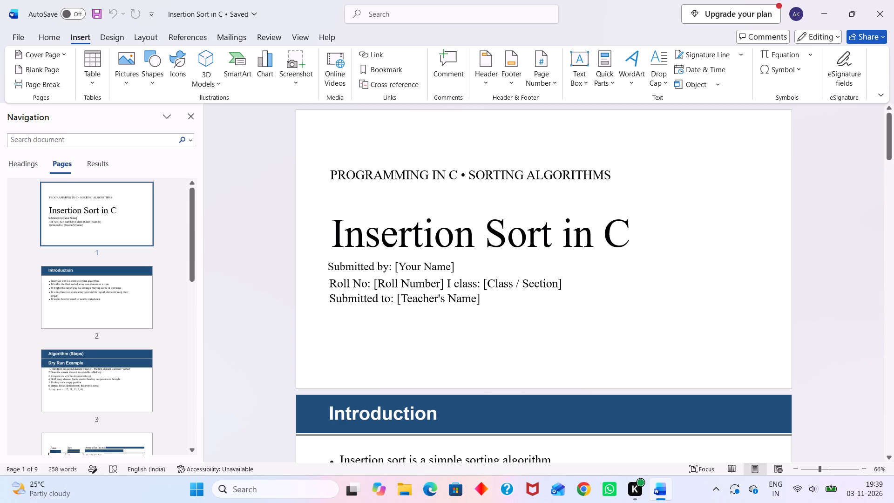
left_click(54, 36)
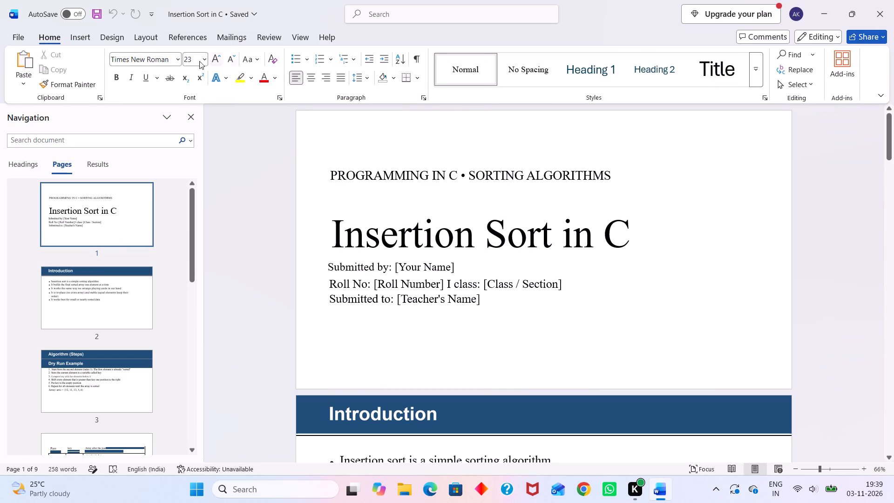
left_click(156, 35)
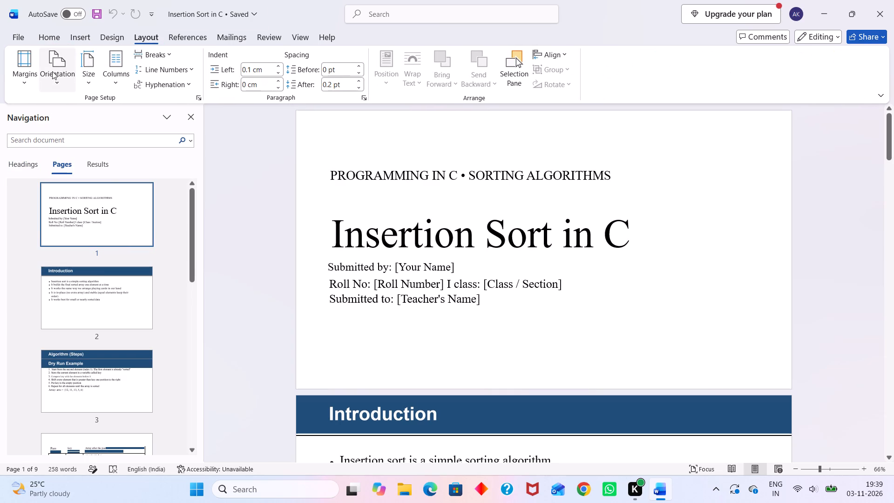
left_click(88, 34)
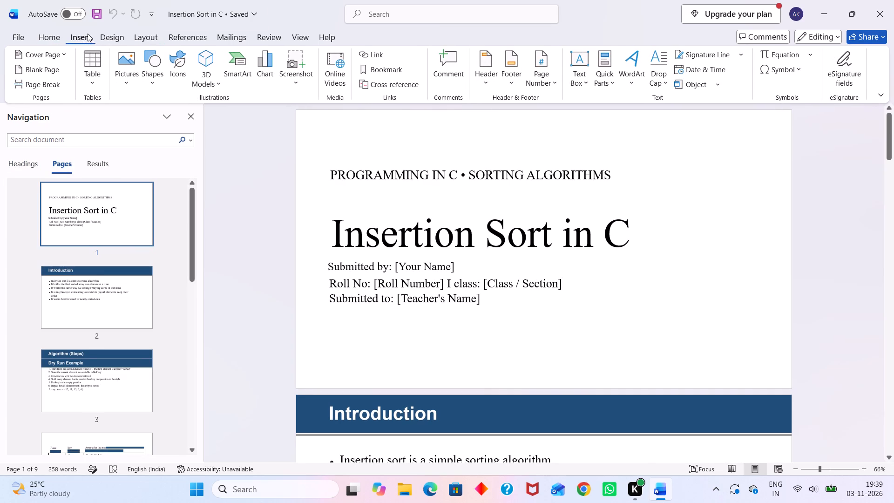
left_click(56, 71)
scroll(497, 296, "down", 8)
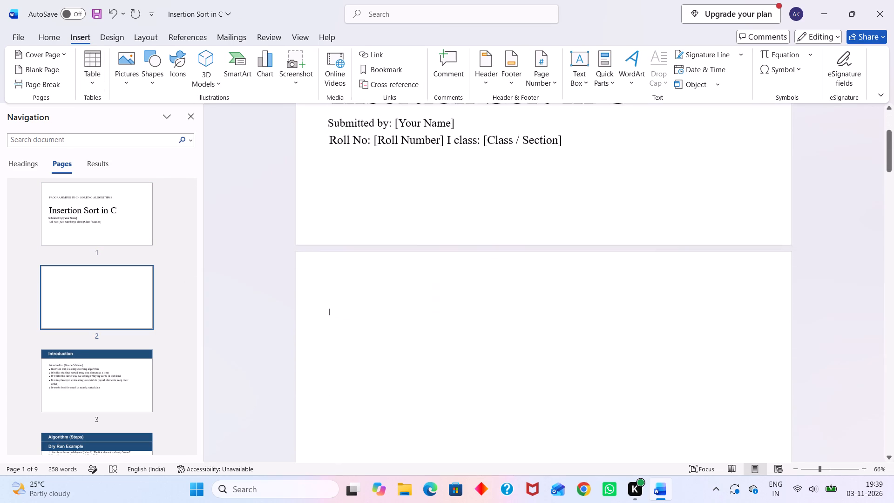
scroll(481, 323, "down", 6)
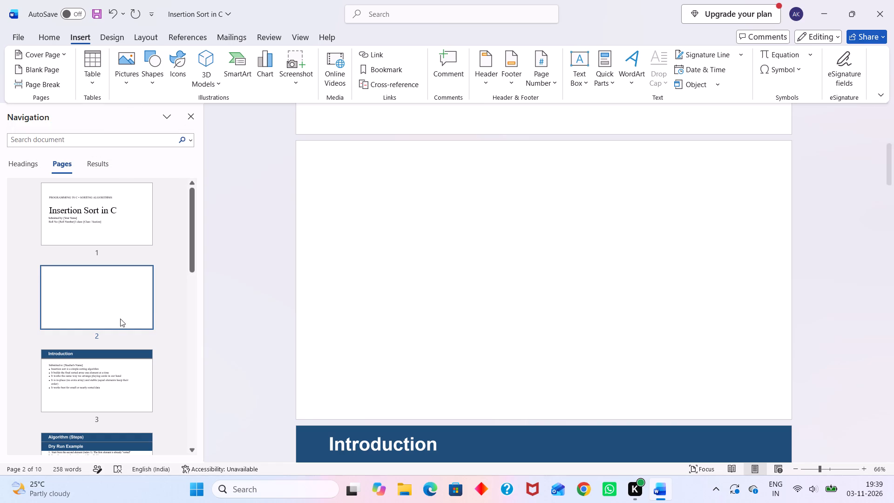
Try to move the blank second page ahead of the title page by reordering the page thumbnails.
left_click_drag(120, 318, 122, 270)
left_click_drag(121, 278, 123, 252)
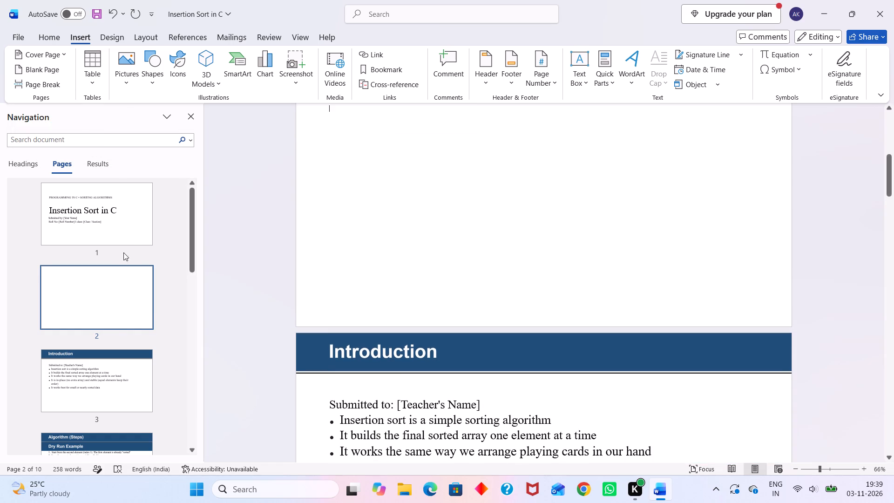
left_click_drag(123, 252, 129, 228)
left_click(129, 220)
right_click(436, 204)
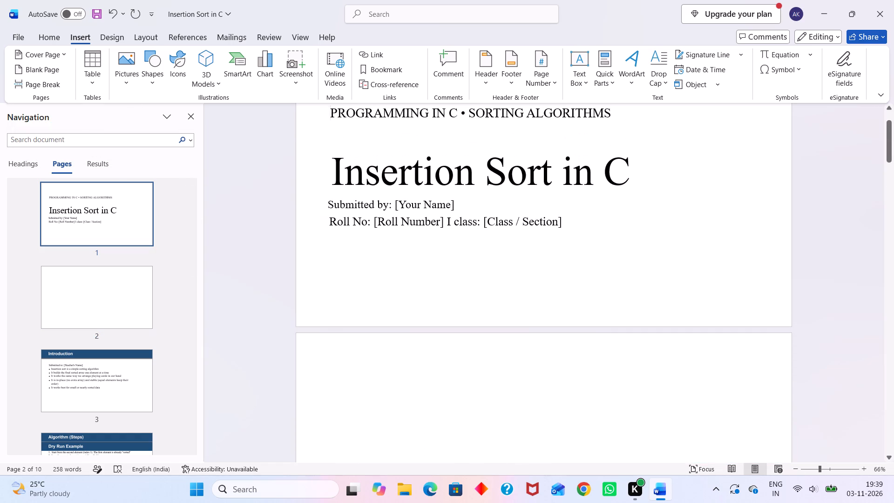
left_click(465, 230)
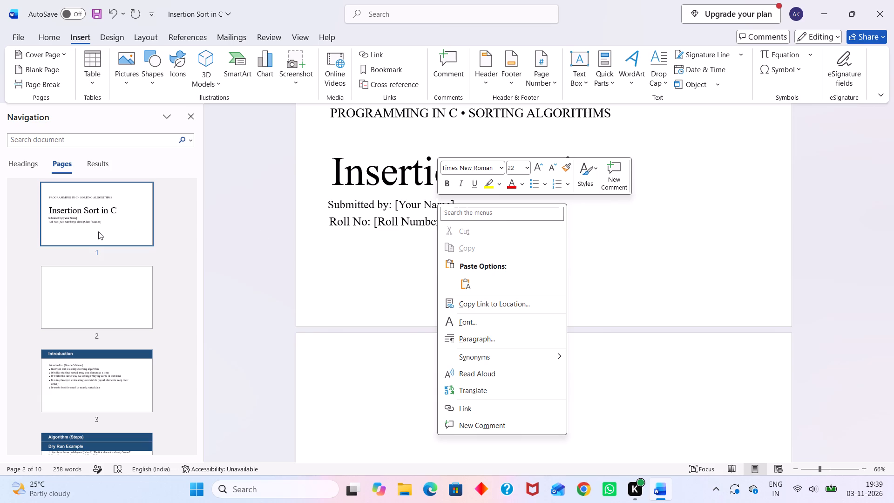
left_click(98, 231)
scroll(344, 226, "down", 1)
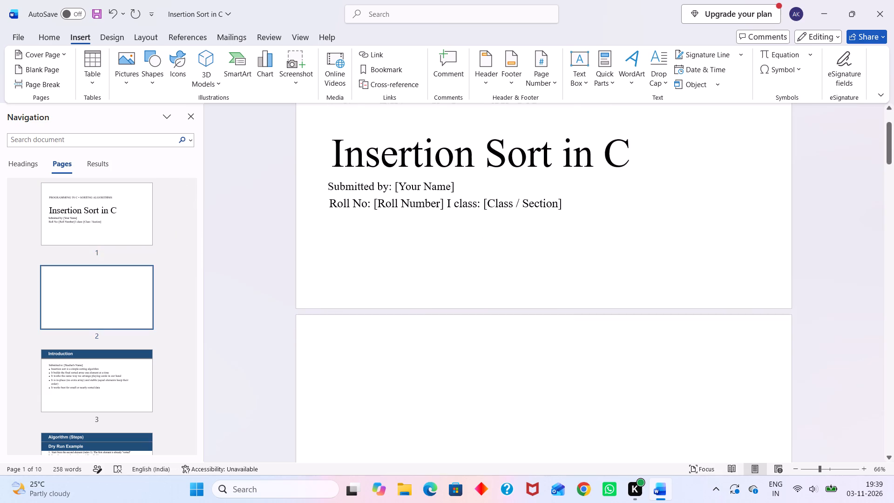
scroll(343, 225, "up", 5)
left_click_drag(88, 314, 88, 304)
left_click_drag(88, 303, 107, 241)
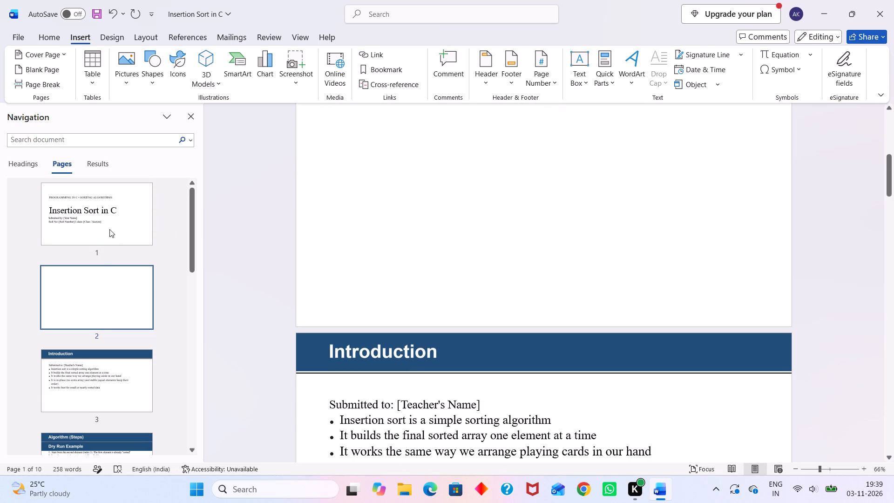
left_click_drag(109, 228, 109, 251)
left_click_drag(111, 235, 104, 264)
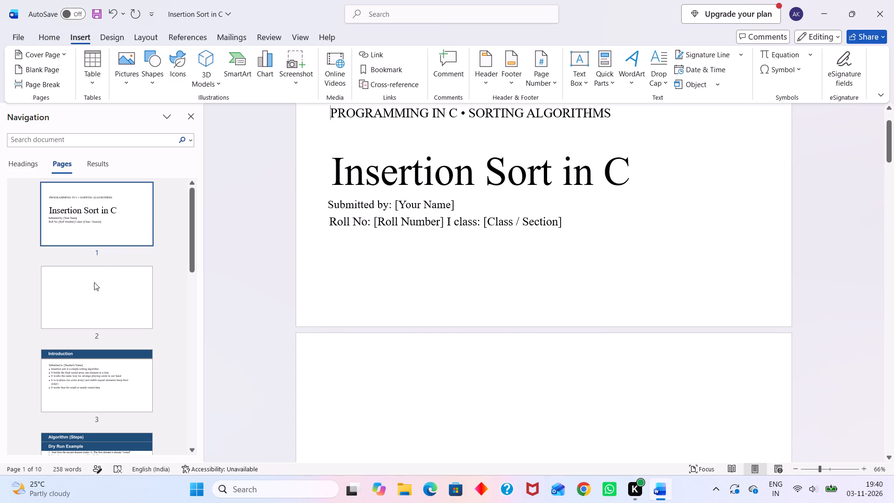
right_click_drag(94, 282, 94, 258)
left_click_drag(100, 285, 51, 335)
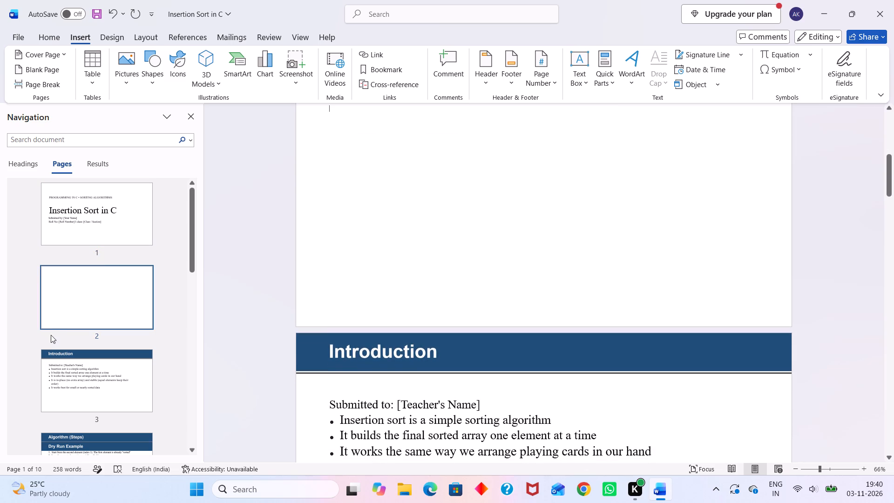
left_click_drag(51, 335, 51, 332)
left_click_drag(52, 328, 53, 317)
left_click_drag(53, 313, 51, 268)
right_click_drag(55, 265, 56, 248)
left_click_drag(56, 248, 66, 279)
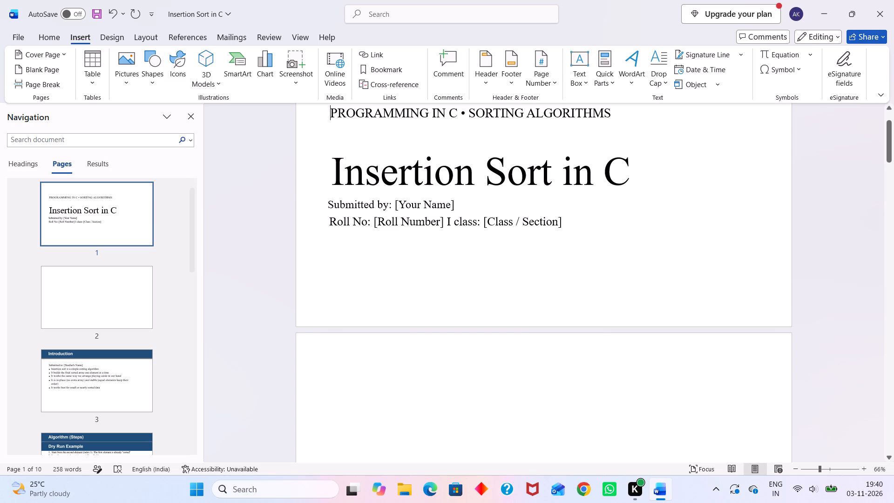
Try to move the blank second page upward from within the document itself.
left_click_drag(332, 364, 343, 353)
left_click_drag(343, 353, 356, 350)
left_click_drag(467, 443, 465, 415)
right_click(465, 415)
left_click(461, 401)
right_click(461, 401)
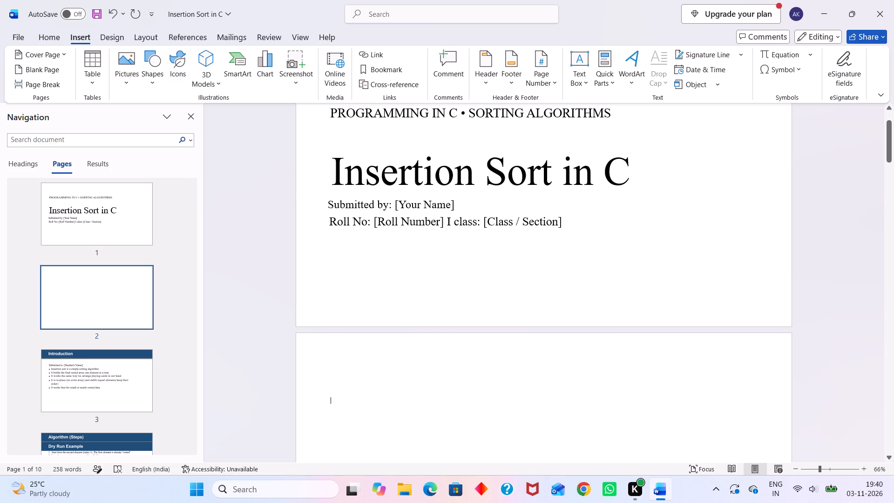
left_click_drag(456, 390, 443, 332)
Close the Insertion Sort in C document.
left_click(893, 0)
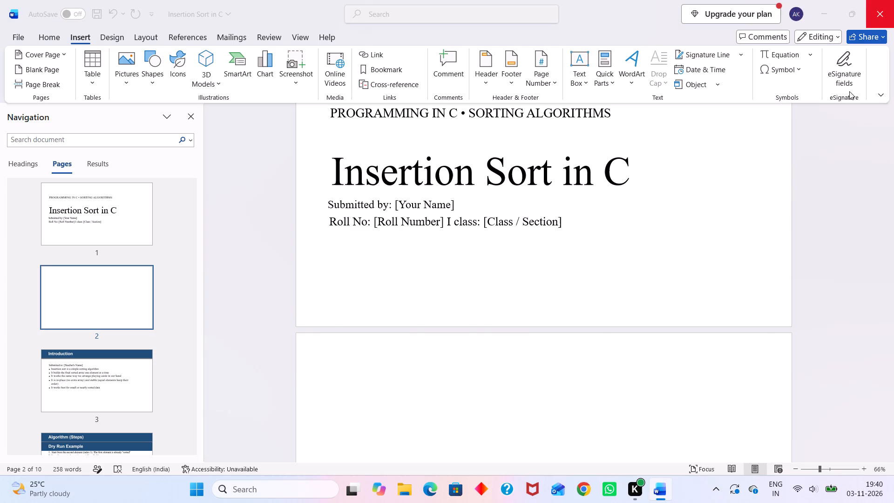
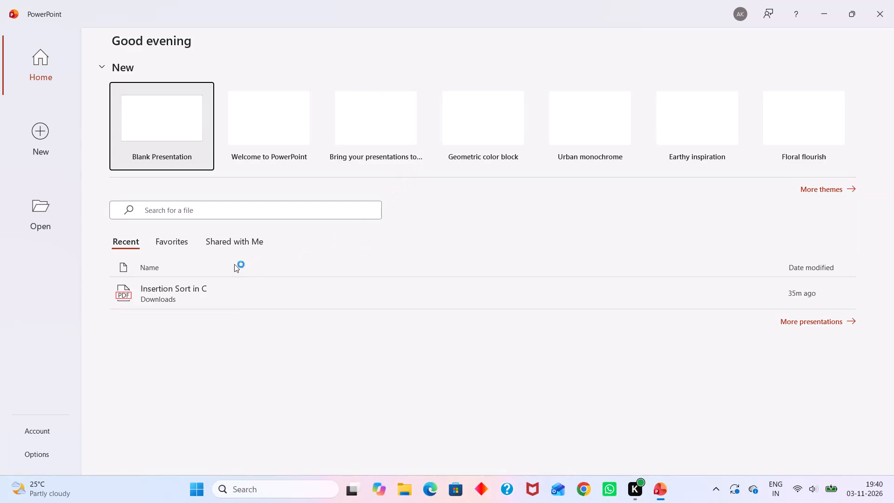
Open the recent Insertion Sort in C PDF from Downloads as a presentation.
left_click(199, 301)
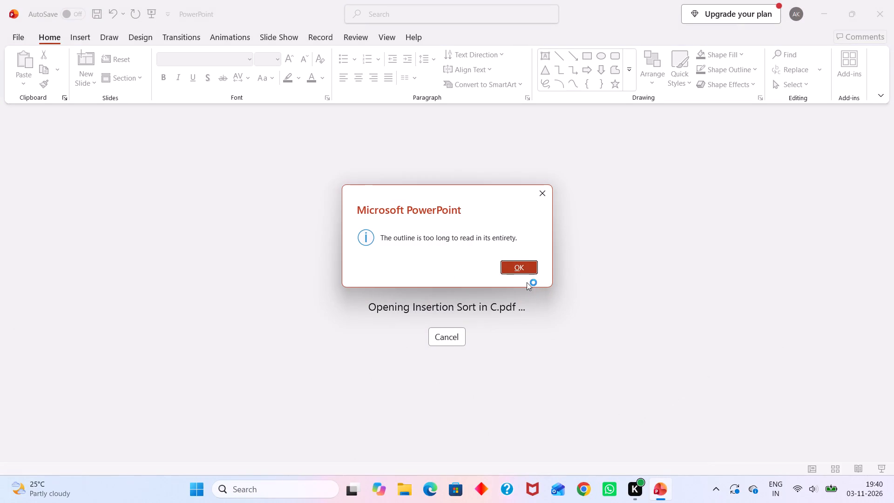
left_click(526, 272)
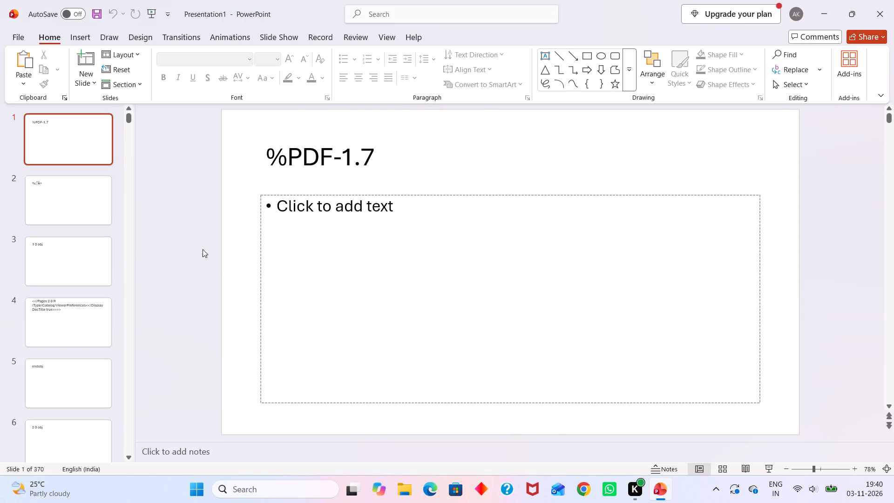
Look through the slide thumbnails of the imported Insertion Sort in C presentation to examine how the PDF content came across.
scroll(77, 230, "down", 19)
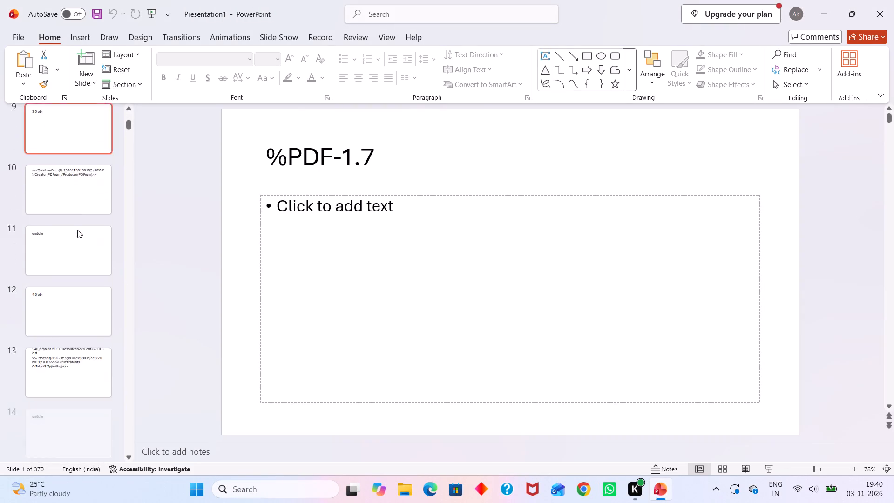
scroll(77, 230, "down", 14)
scroll(95, 223, "down", 13)
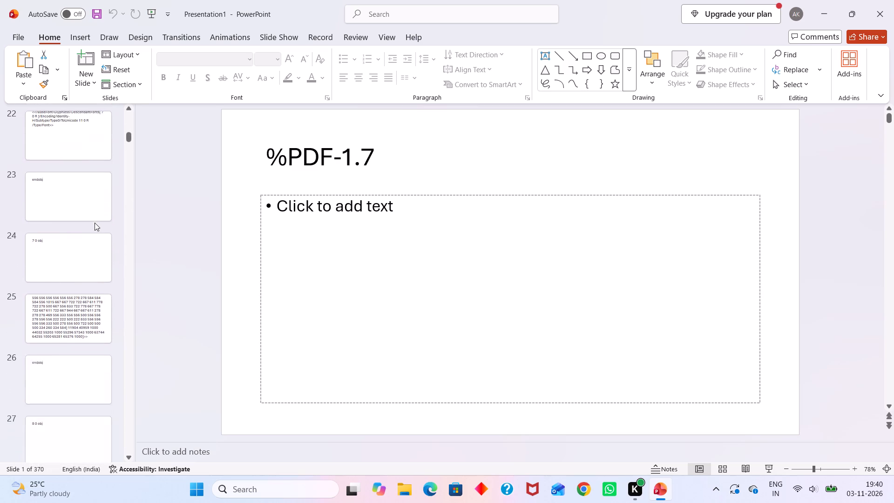
scroll(95, 223, "down", 20)
scroll(95, 223, "down", 7)
scroll(95, 223, "up", 1)
scroll(95, 223, "down", 6)
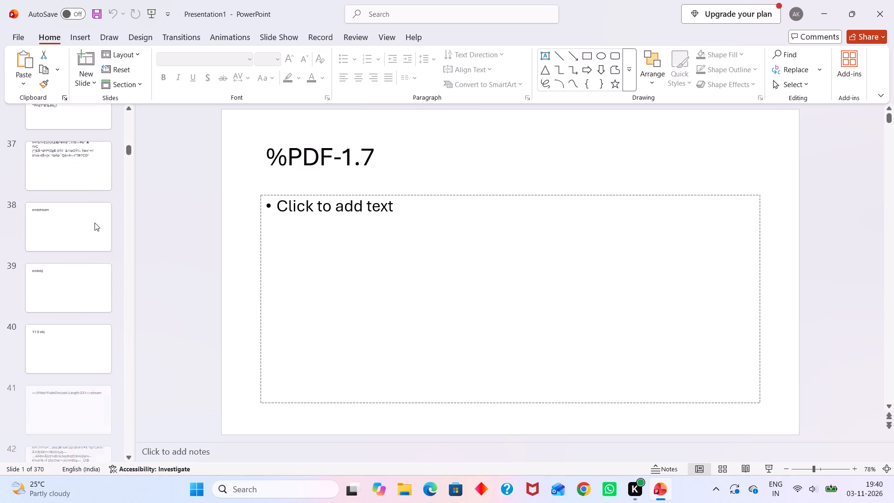
scroll(95, 223, "up", 19)
scroll(112, 213, "up", 5)
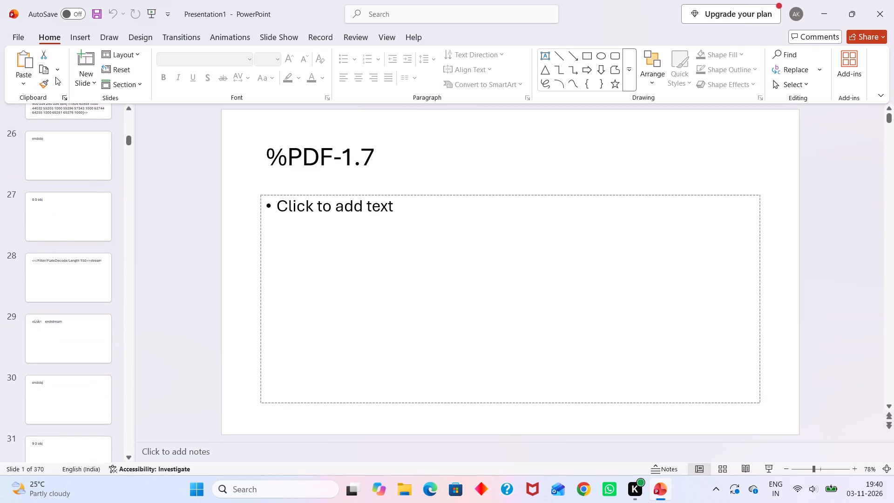
Browse the files available to open, checking the recent presentations and the Documents folder on This PC.
left_click(18, 42)
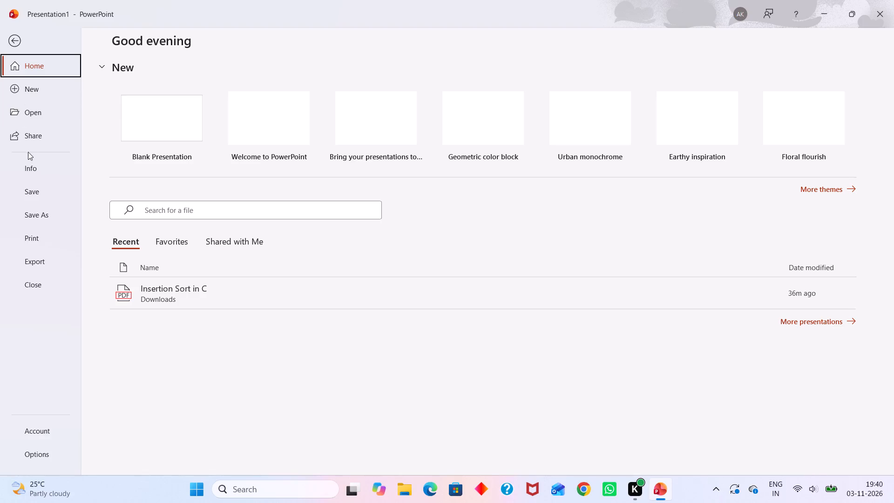
left_click(39, 116)
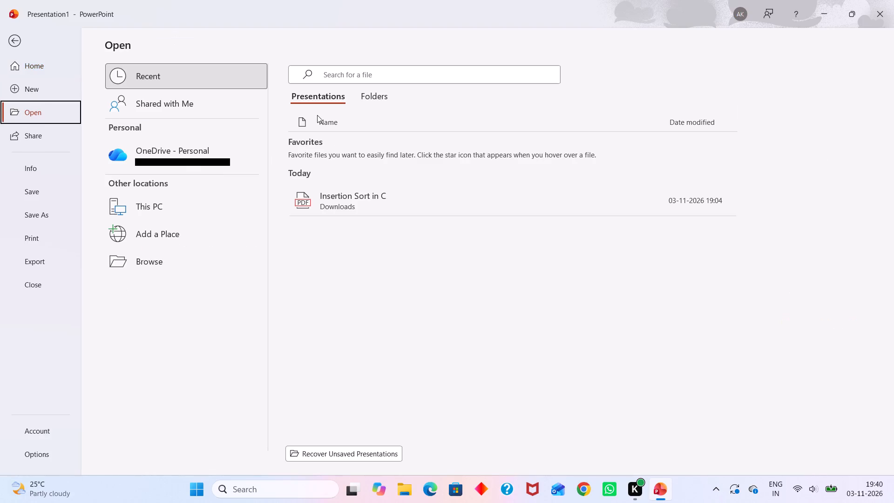
left_click(250, 207)
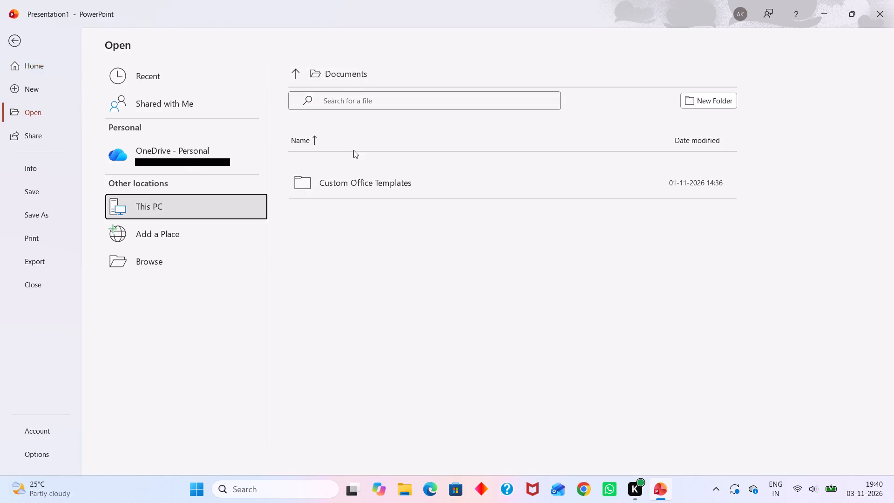
Switch to File Explorer and open its Home view.
left_click(412, 488)
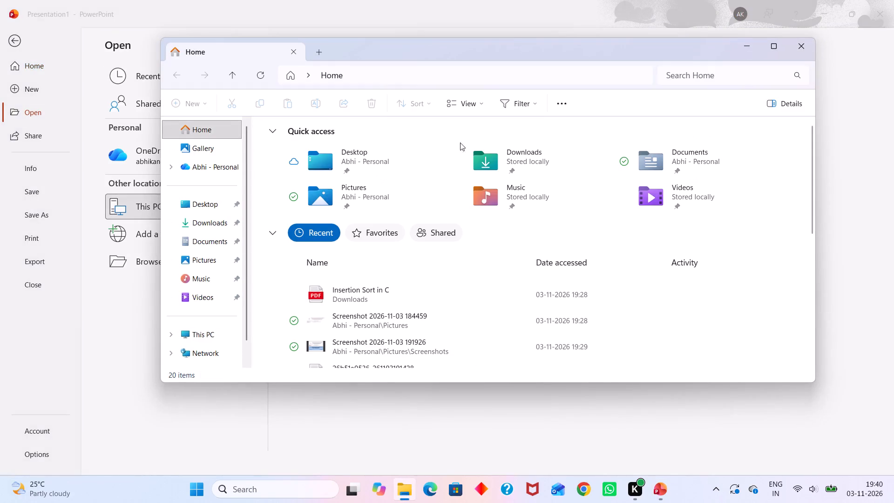
Close PowerPoint along with the presentation imported from the PDF.
left_click(875, 0)
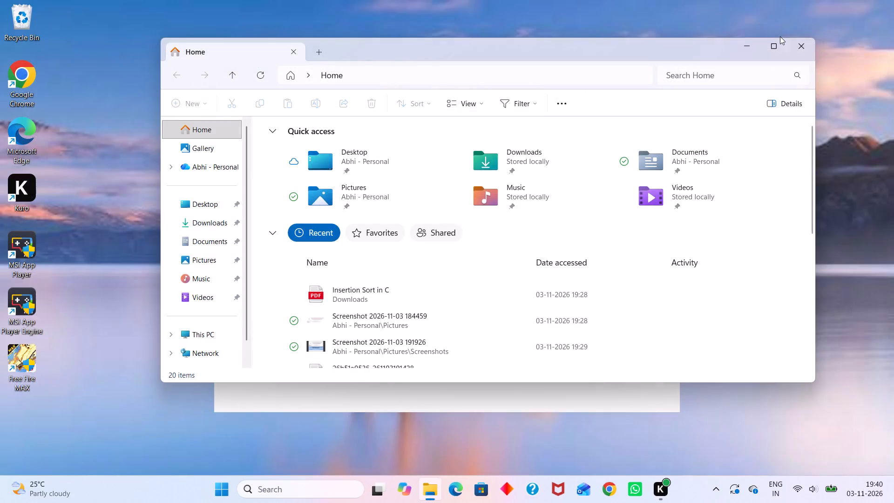
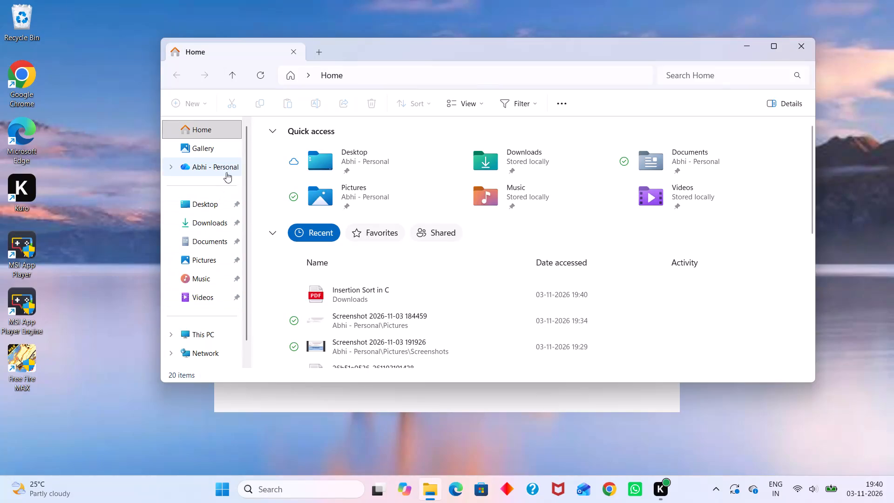
Open the recent Insertion Sort in C PDF in its default viewer to check it, and close the viewer again.
left_click(371, 291)
double_click(371, 291)
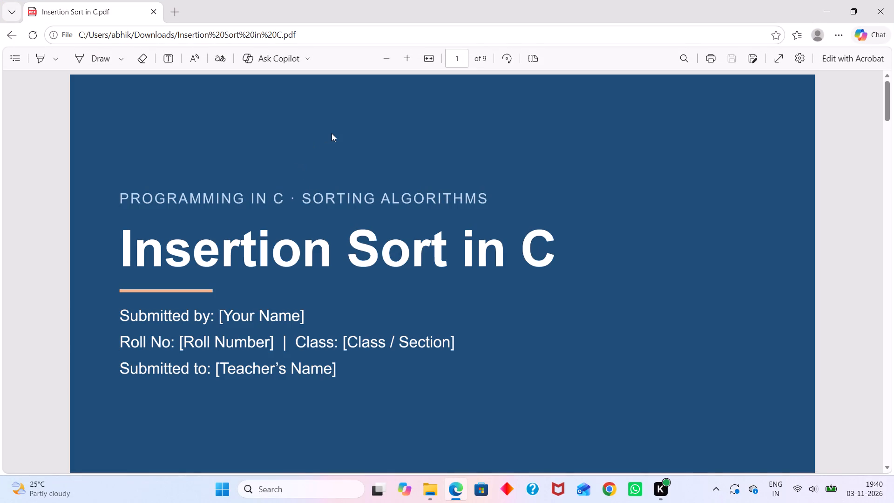
left_click(893, 12)
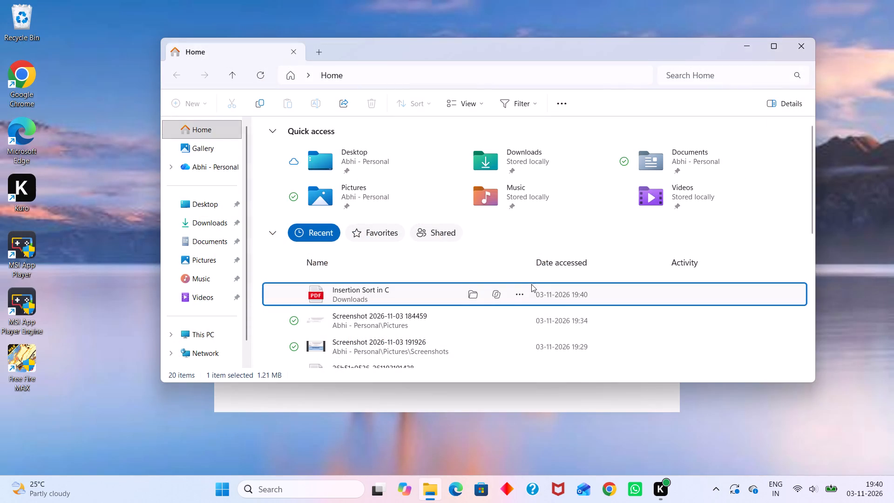
Bring up the full choice of apps for opening the Insertion Sort in C PDF and examine which ones are offered.
right_click(530, 289)
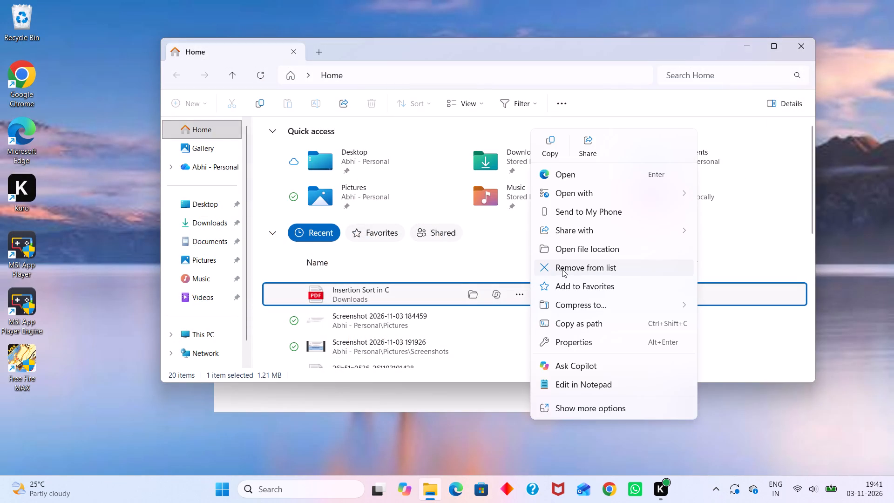
left_click(585, 190)
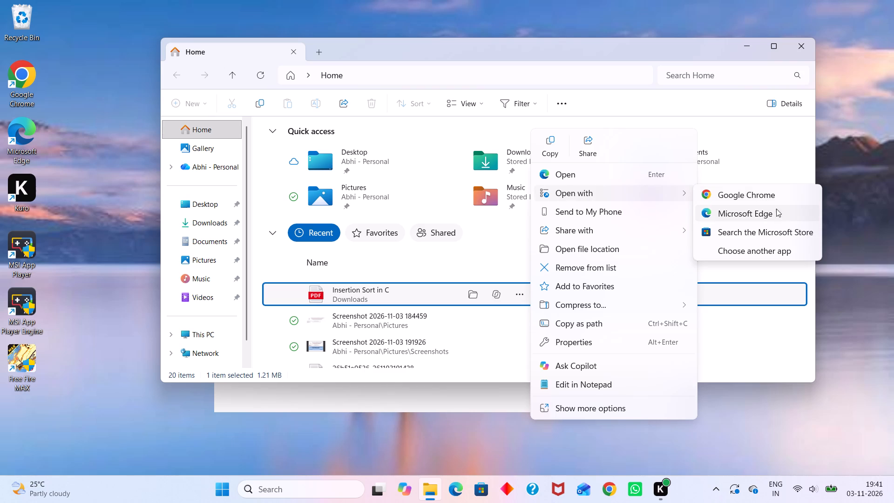
left_click(784, 246)
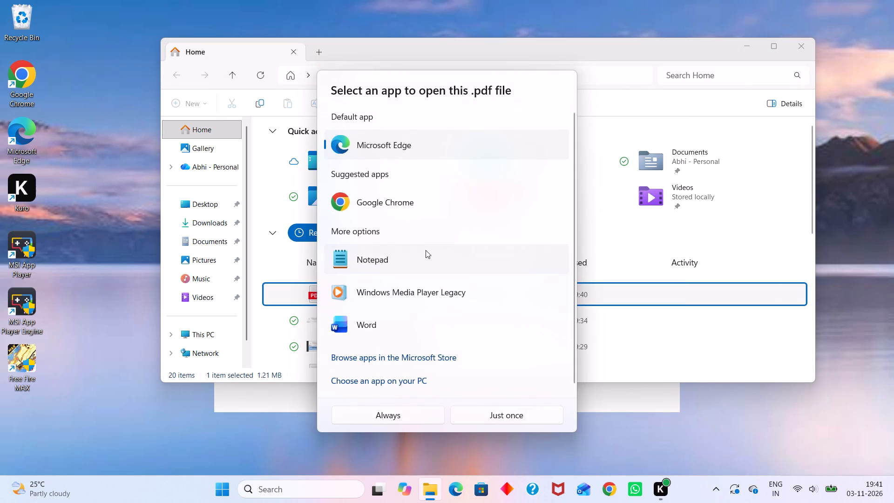
scroll(426, 250, "down", 3)
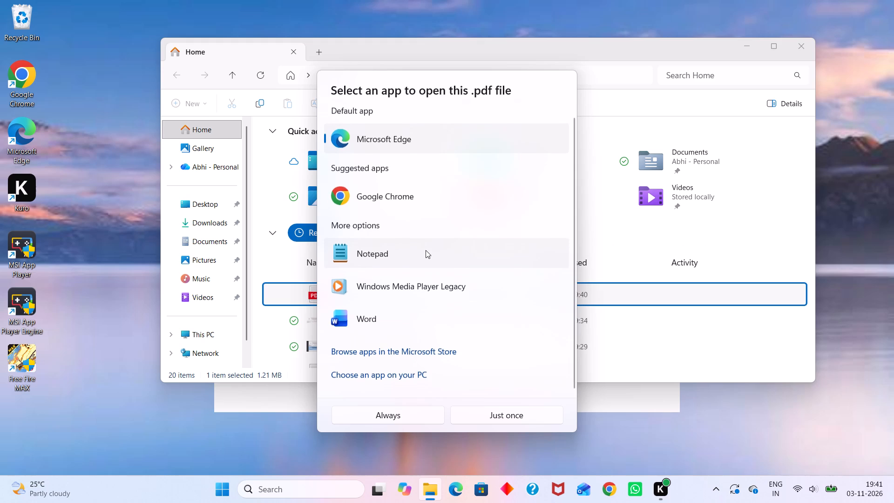
scroll(426, 250, "down", 1)
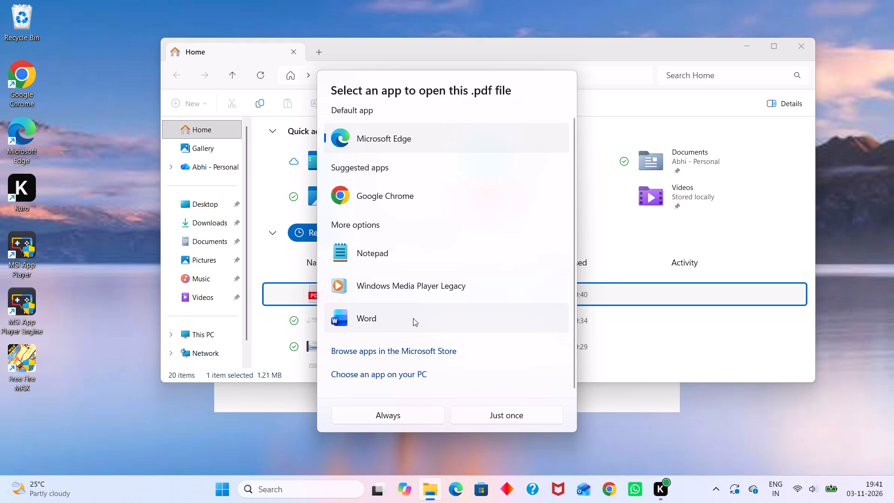
scroll(389, 273, "down", 6)
scroll(399, 270, "up", 5)
scroll(433, 258, "down", 6)
scroll(433, 258, "up", 6)
scroll(477, 239, "down", 6)
scroll(485, 243, "up", 6)
scroll(500, 235, "down", 3)
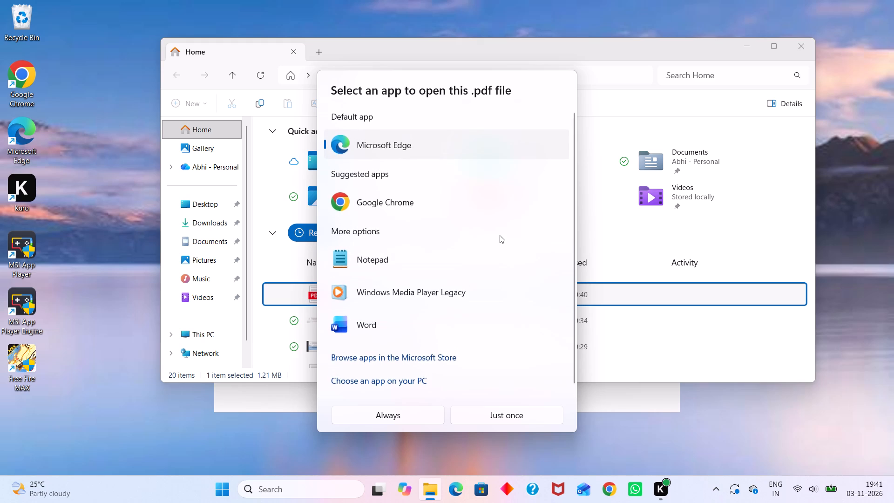
scroll(500, 235, "down", 3)
scroll(500, 235, "up", 6)
scroll(504, 244, "down", 6)
scroll(505, 253, "up", 5)
scroll(505, 253, "down", 5)
scroll(505, 253, "up", 5)
scroll(505, 253, "down", 6)
scroll(506, 251, "up", 3)
scroll(508, 248, "down", 6)
scroll(508, 248, "up", 6)
scroll(508, 248, "down", 6)
scroll(508, 248, "up", 5)
scroll(508, 248, "down", 5)
scroll(508, 248, "up", 5)
scroll(508, 248, "down", 5)
scroll(508, 248, "up", 5)
scroll(509, 246, "down", 6)
scroll(509, 246, "up", 3)
scroll(510, 246, "down", 6)
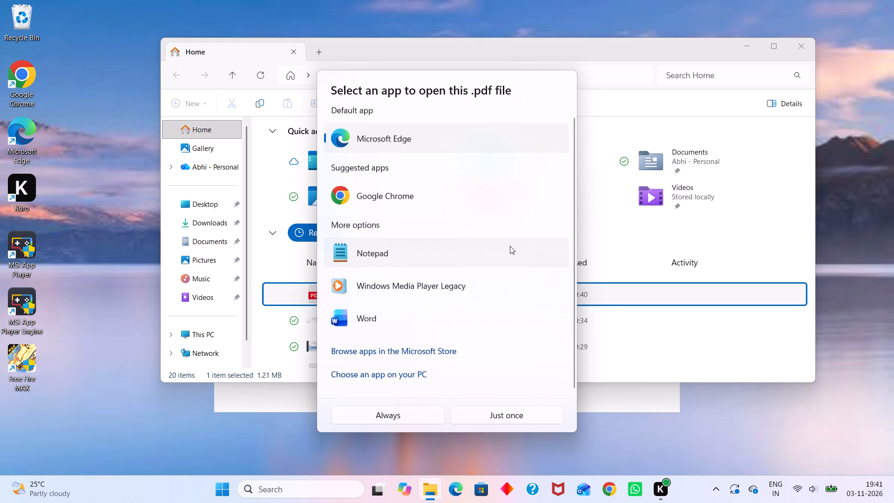
scroll(510, 246, "down", 13)
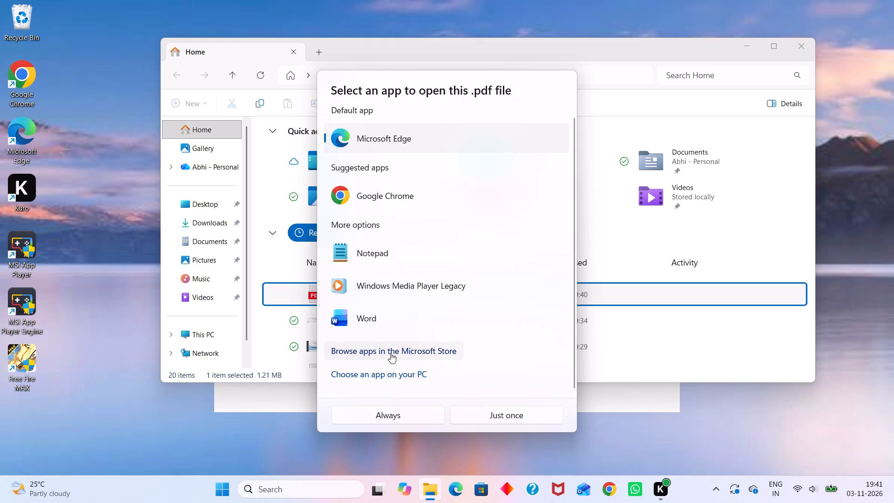
Open the PDF in Word just once and let Word convert it into an editable document.
left_click(396, 315)
left_click(396, 315)
left_click(514, 419)
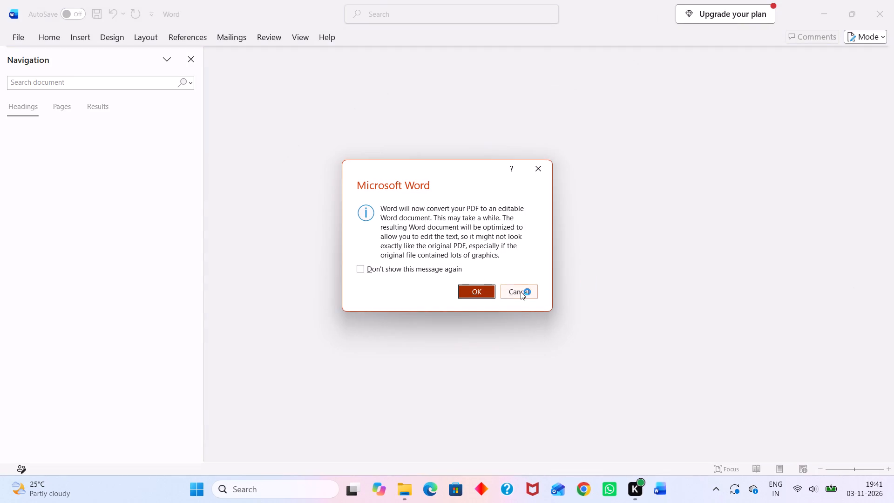
left_click(479, 292)
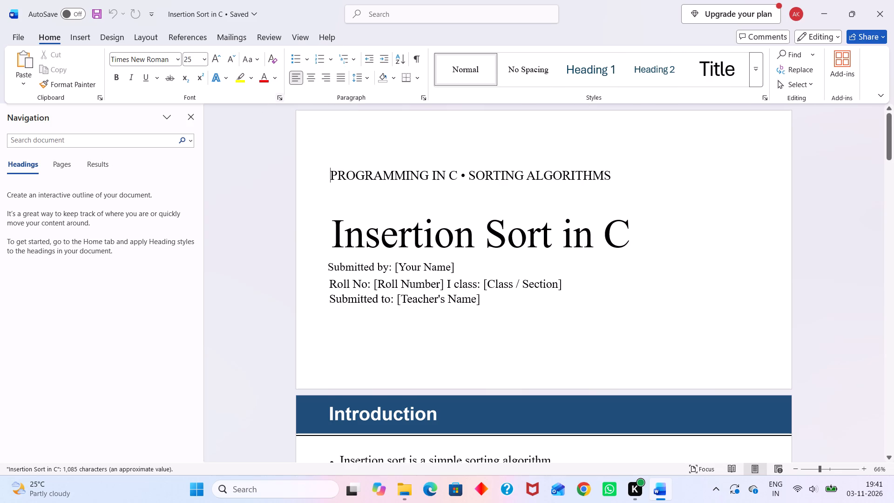
Examine how the first pages of the PDF converted in Word, and show the page thumbnails in the navigation view.
scroll(274, 130, "down", 12)
scroll(286, 125, "up", 9)
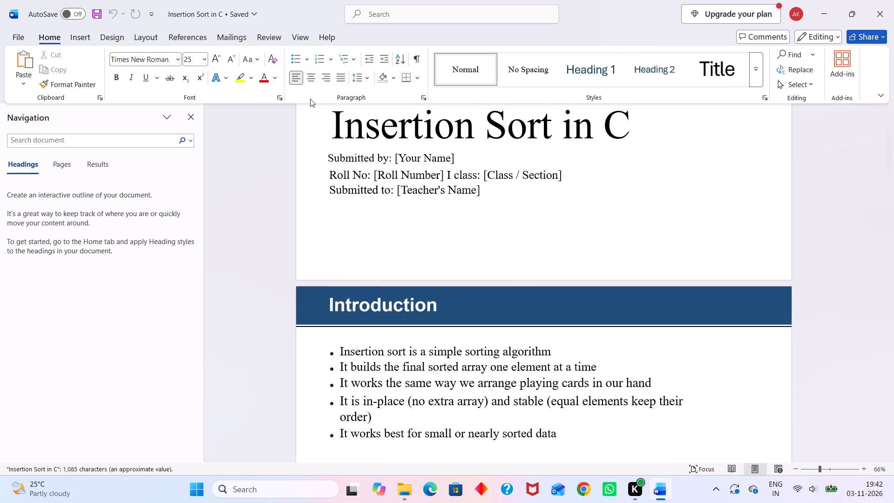
scroll(310, 99, "up", 3)
scroll(284, 136, "up", 16)
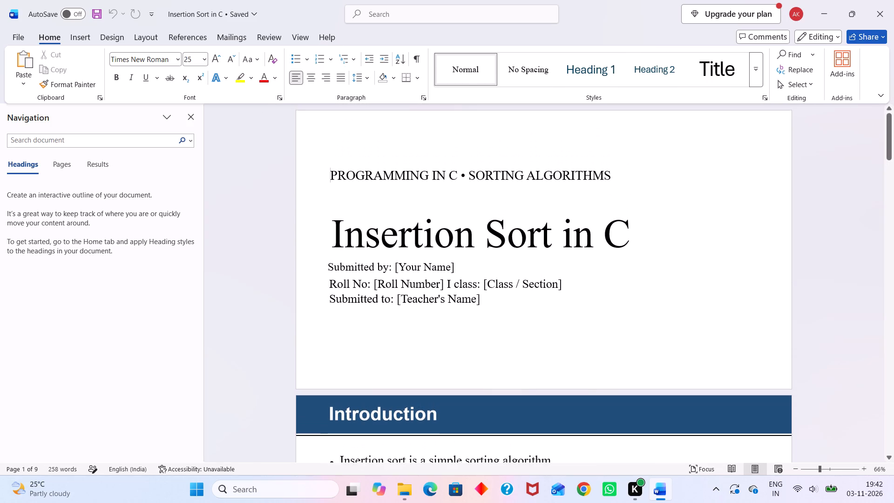
left_click(68, 165)
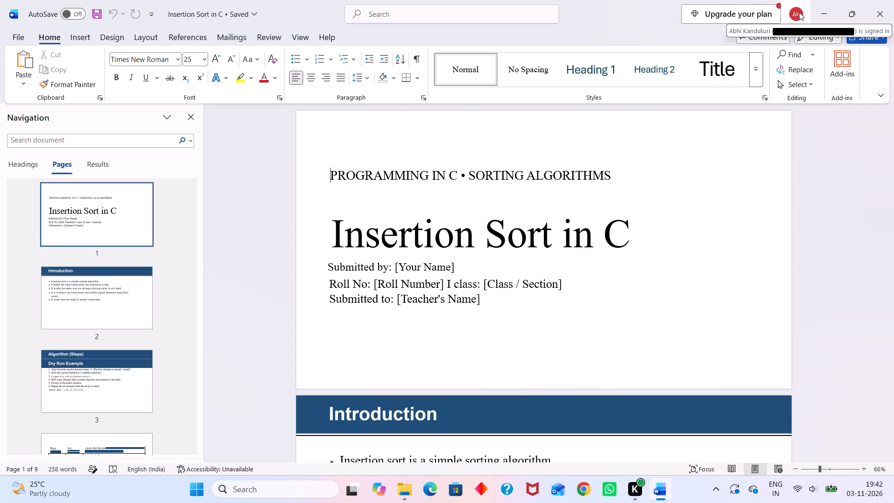
Close Word along with the document converted from the PDF.
left_click(885, 9)
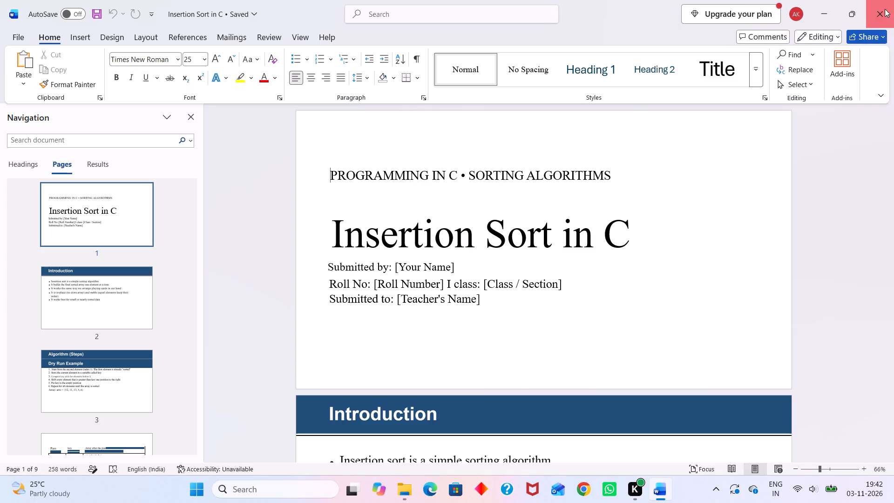
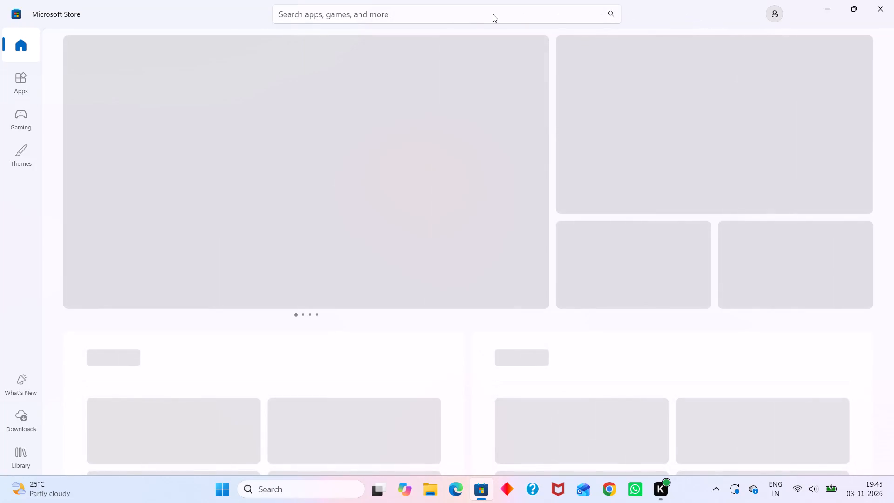
Search the Microsoft Store for POWER POINT and start installing the free version of PowerPoint with limited features.
left_click(471, 11)
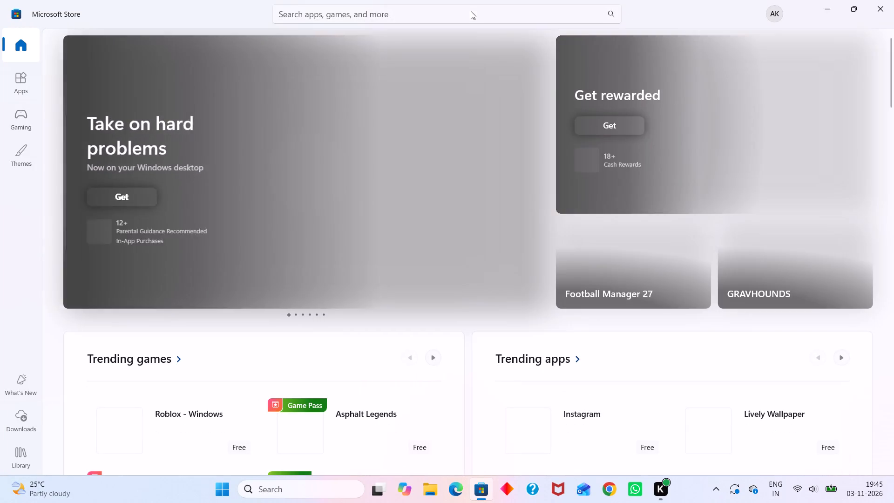
left_click(448, 27)
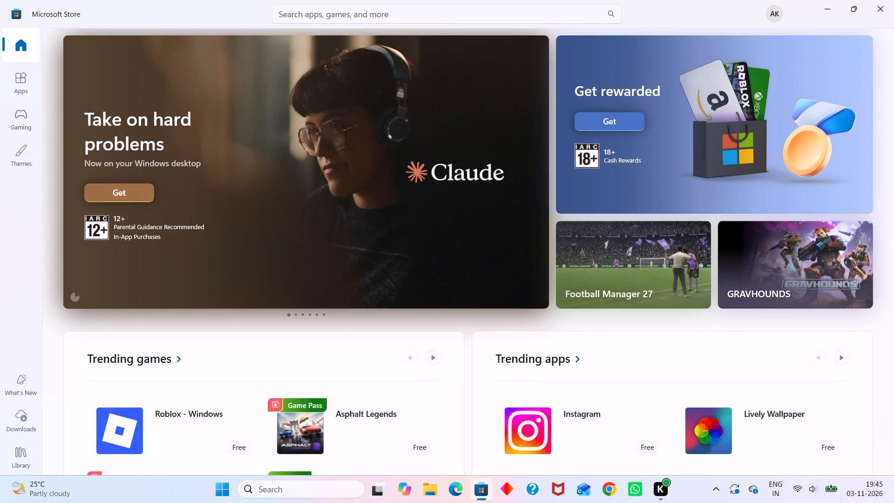
left_click(448, 14)
type("PO")
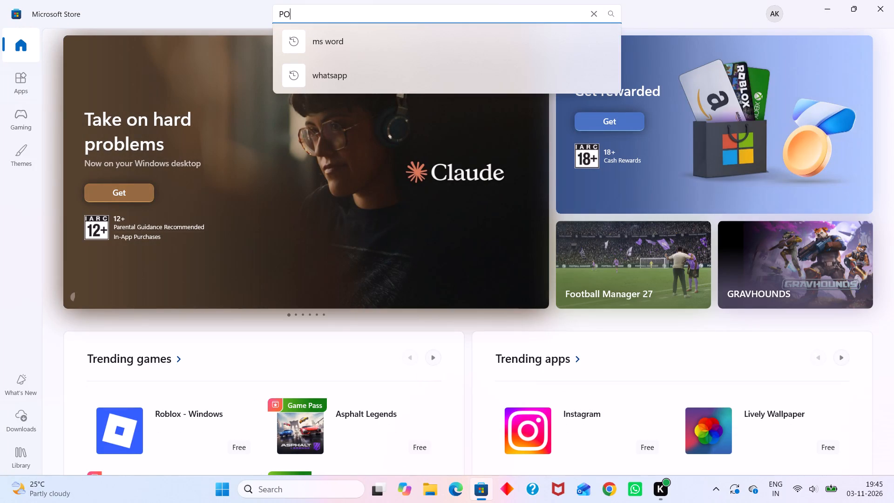
type("WER")
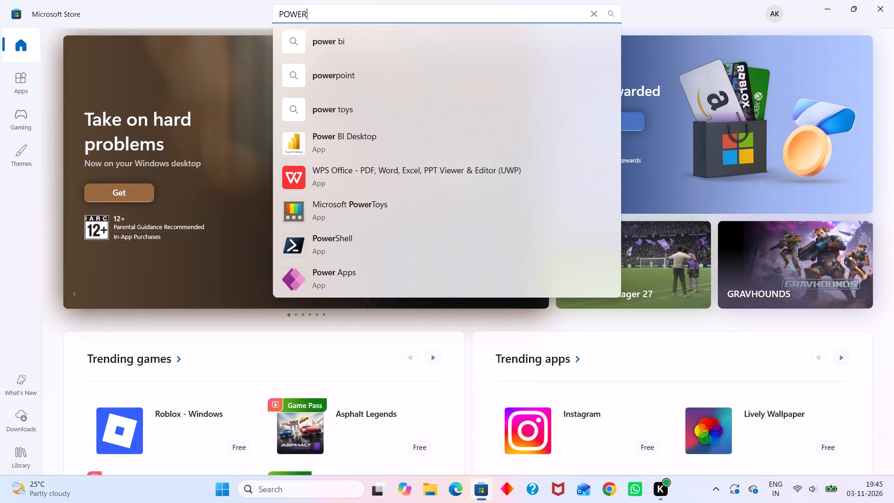
key("space")
type("POINT")
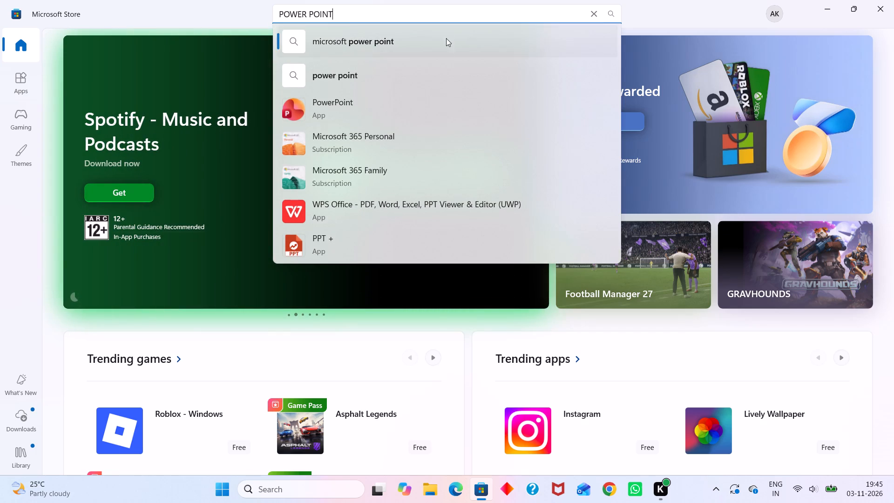
left_click(436, 100)
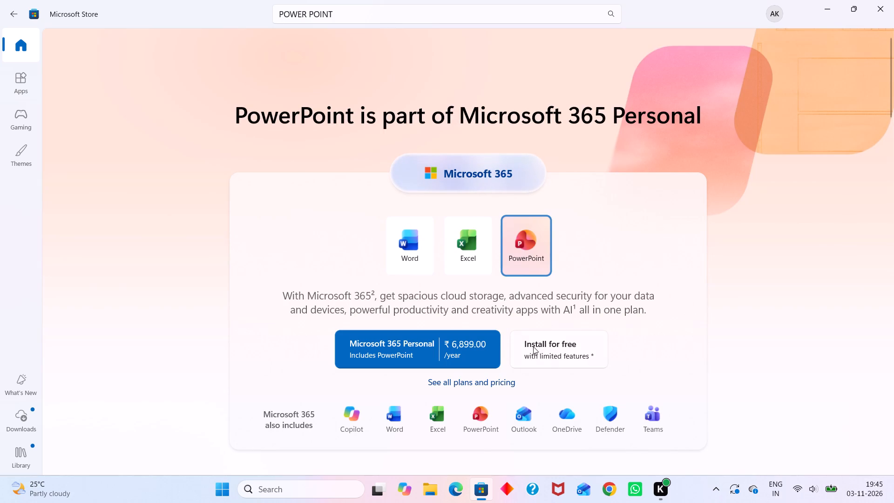
left_click(553, 354)
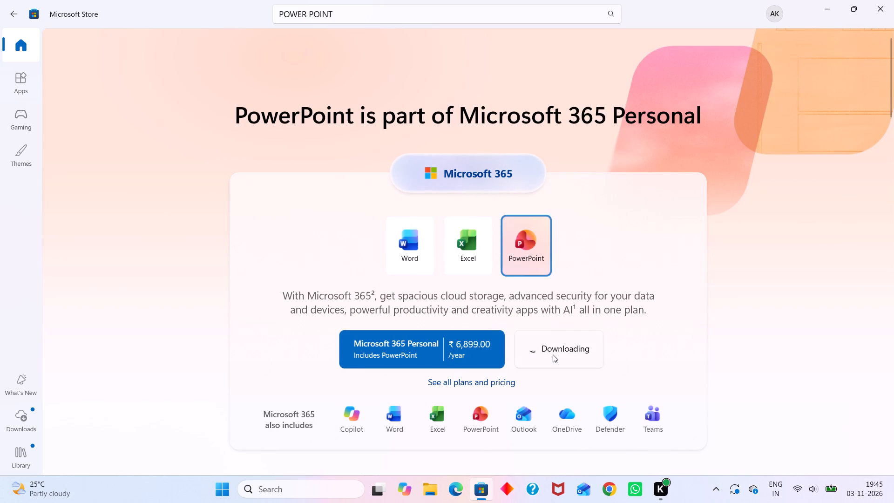